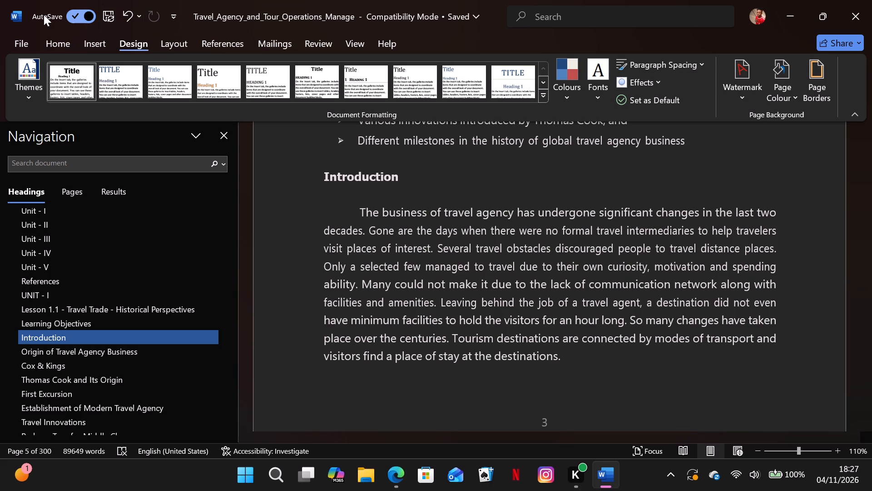
Create a new document from the "Insert your first table of contents" tutorial template.
click(20, 36)
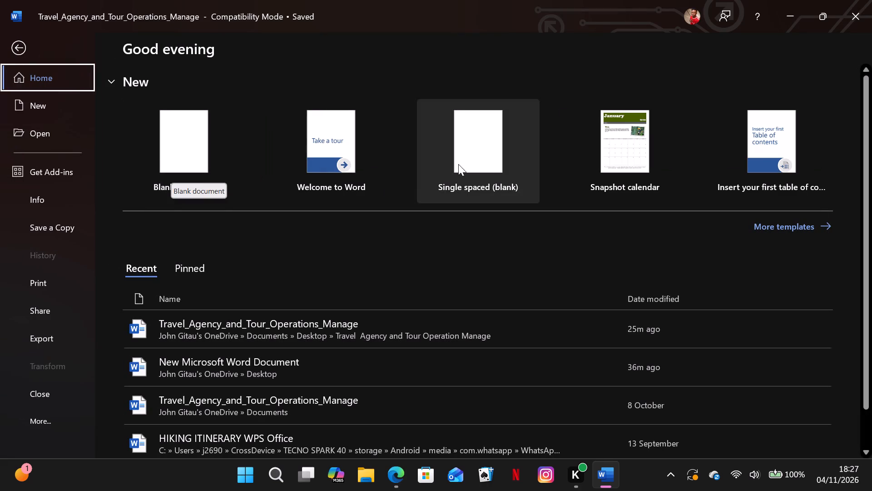
click(729, 171)
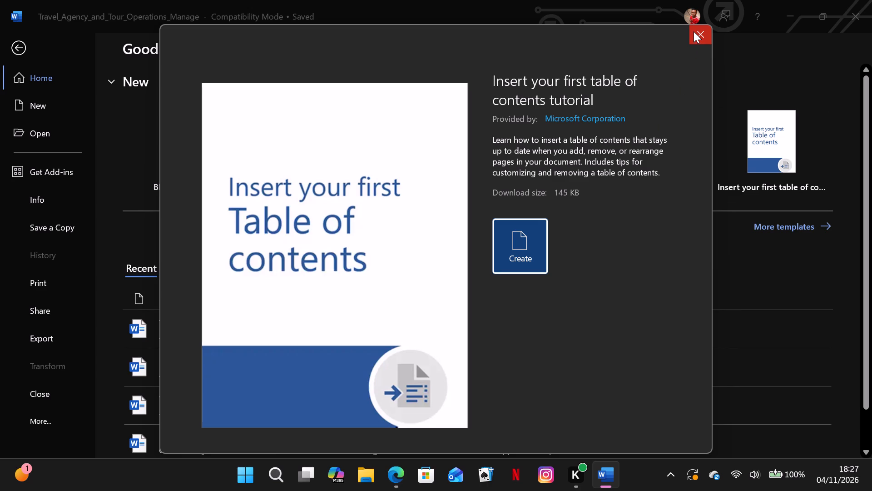
click(504, 229)
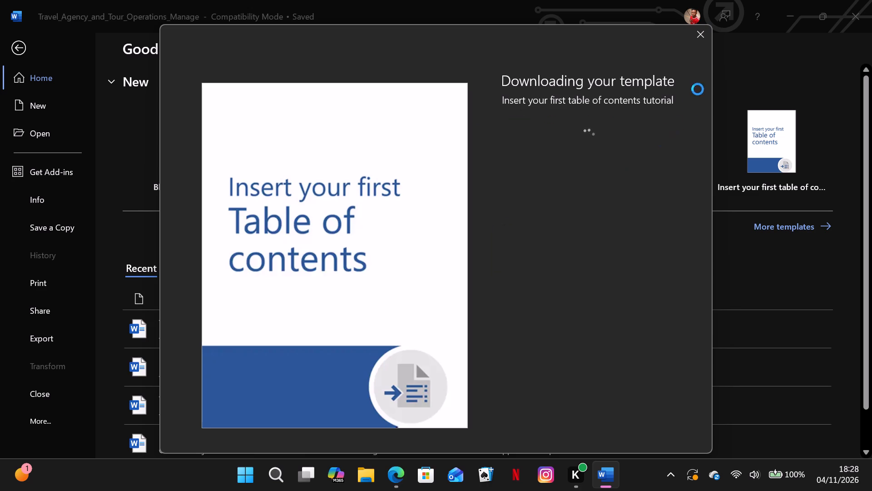
click(703, 38)
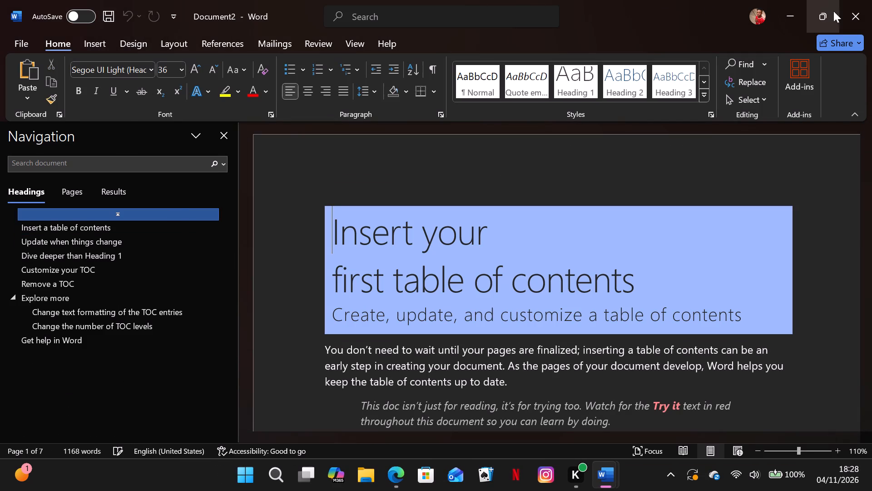
Search the computer's apps for "powe", open PowerPoint and maximize its window.
click(237, 474)
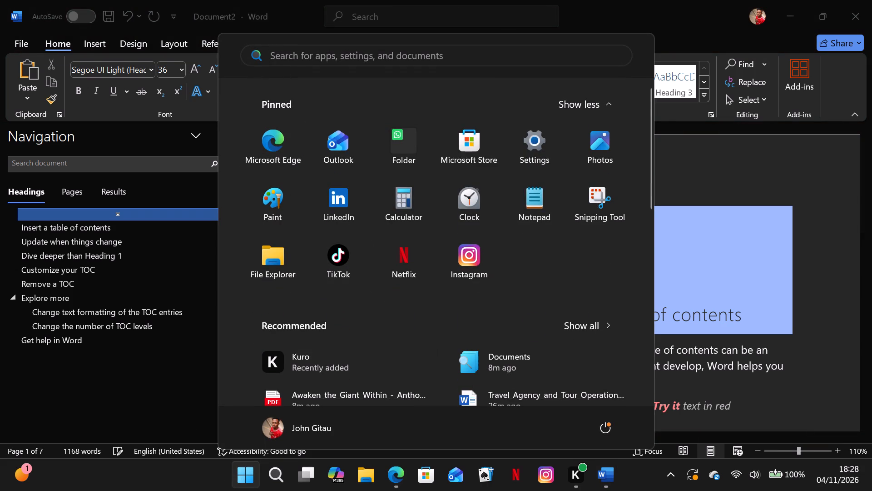
click(277, 60)
text(powe)
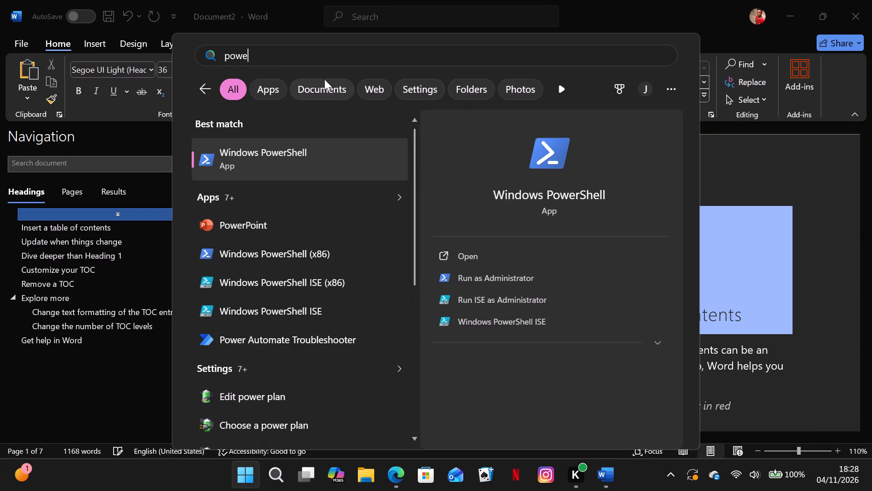
click(288, 223)
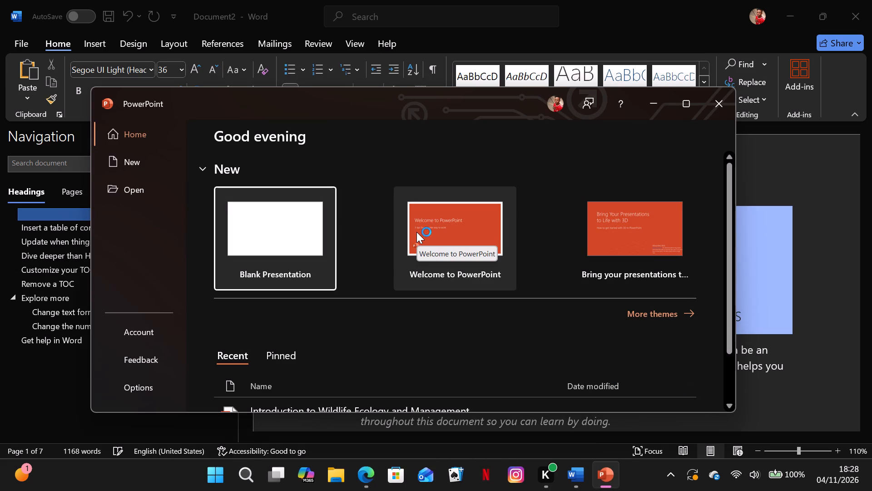
click(678, 100)
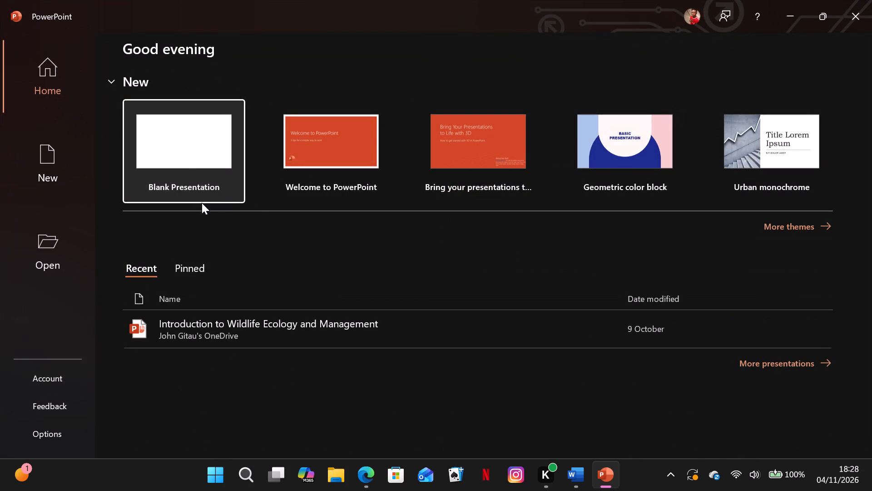
Start a new presentation from the Blank Presentation template.
click(184, 169)
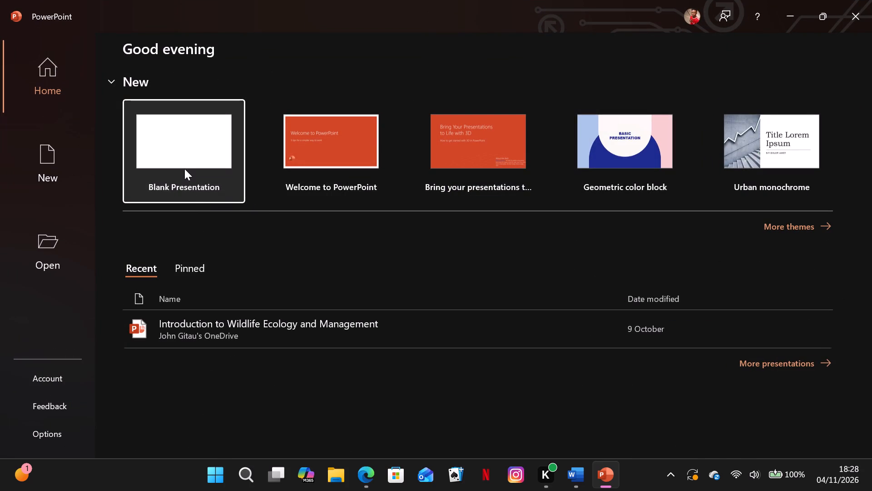
click(184, 169)
Try to open the Welcome to PowerPoint template.
double_click(306, 160)
click(345, 166)
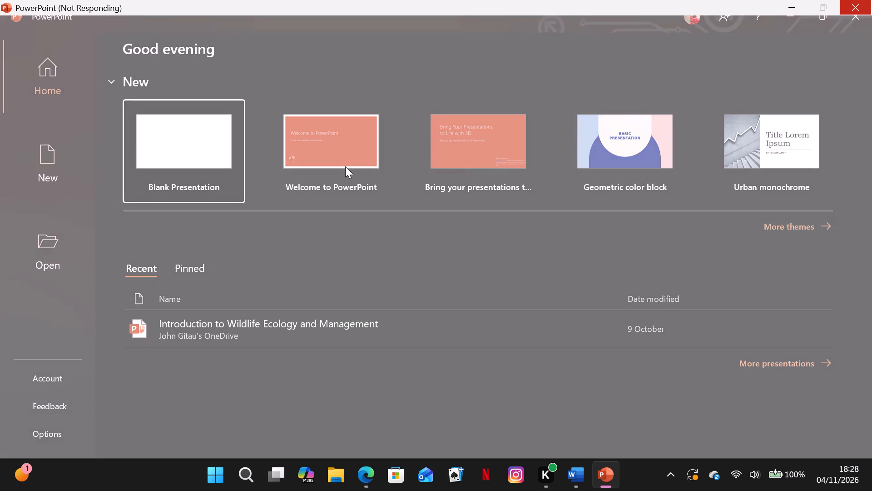
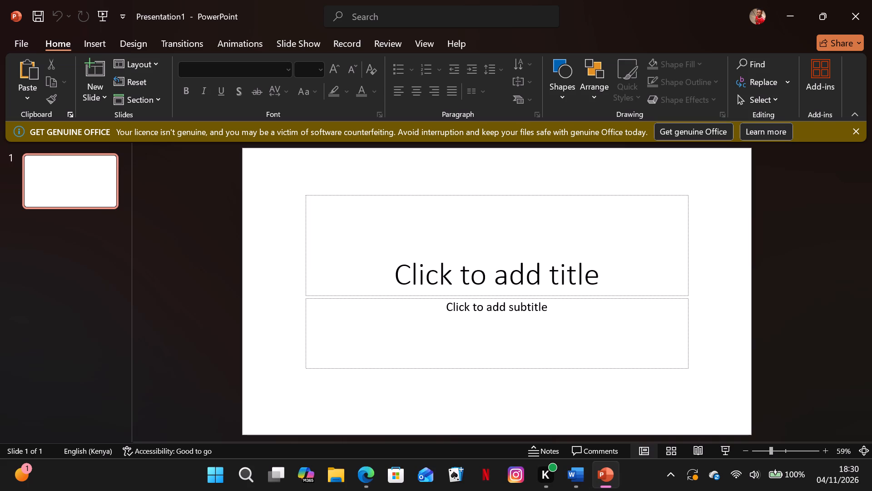
Enter the slide title "SUNDAY SERVICE" in capital letters.
click(410, 277)
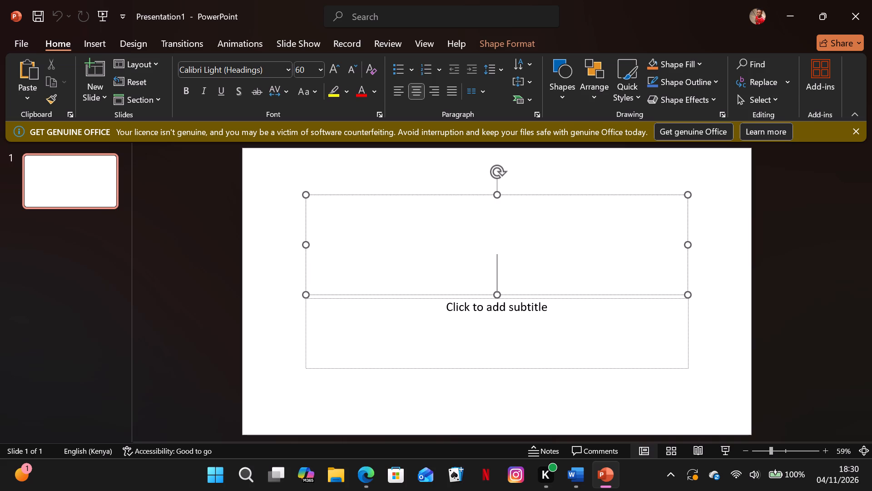
key(c)
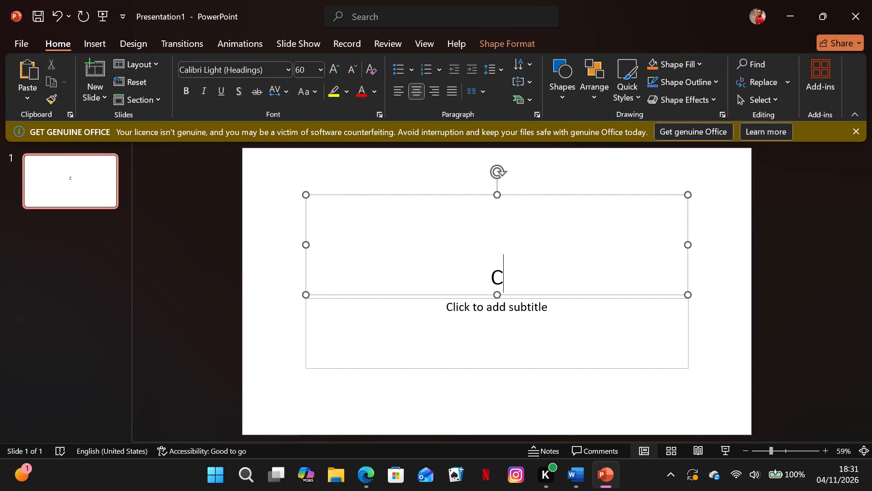
key(BackSpace)
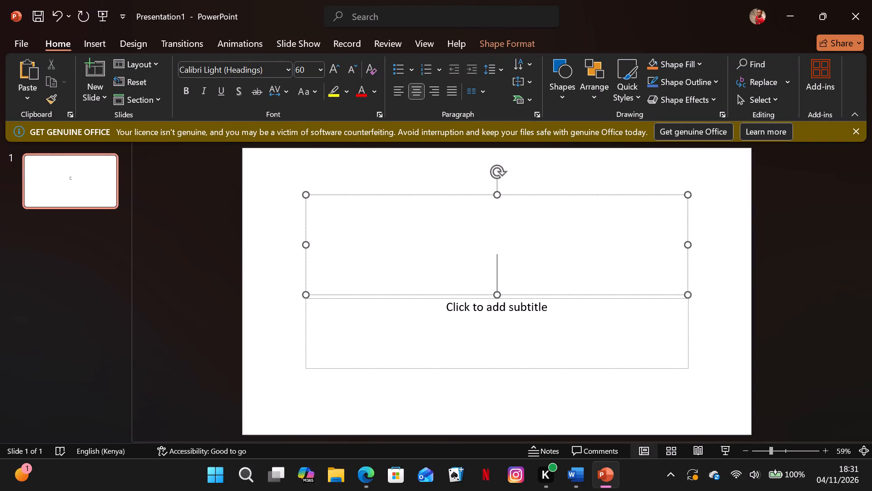
text(su)
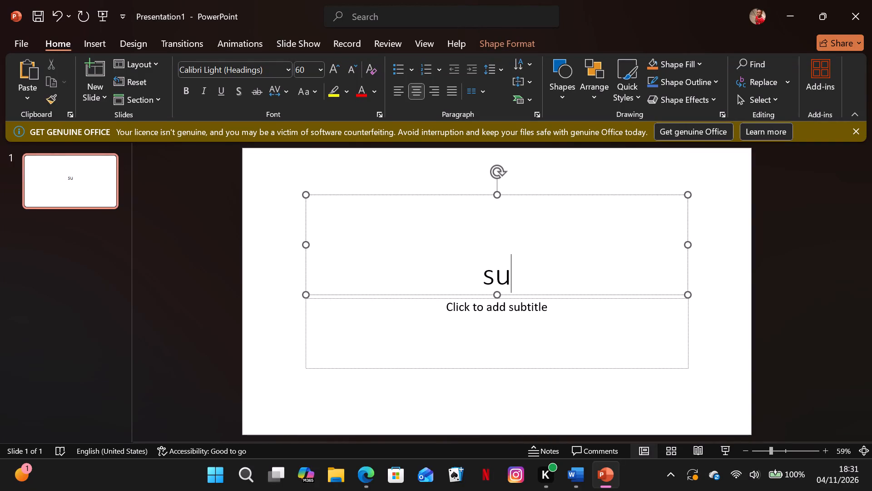
text(nday)
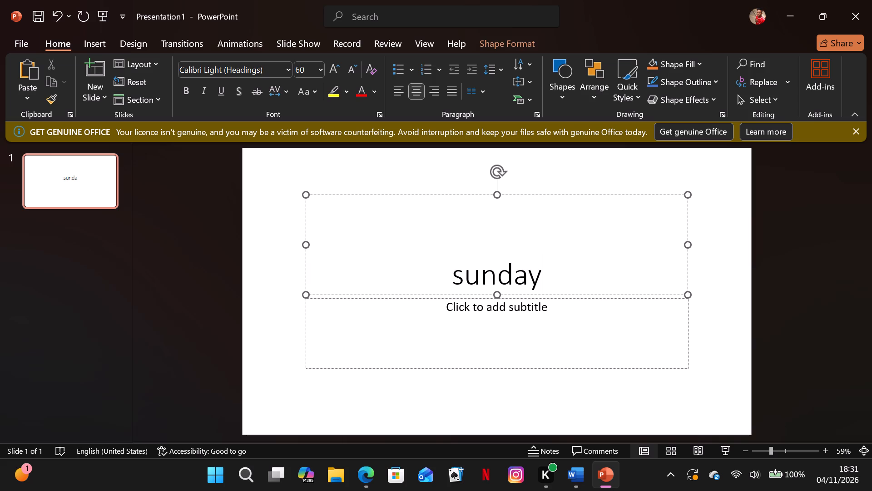
key(BackSpace)
key(BackSpace)
key(BackSpace)
key(BackSpace)
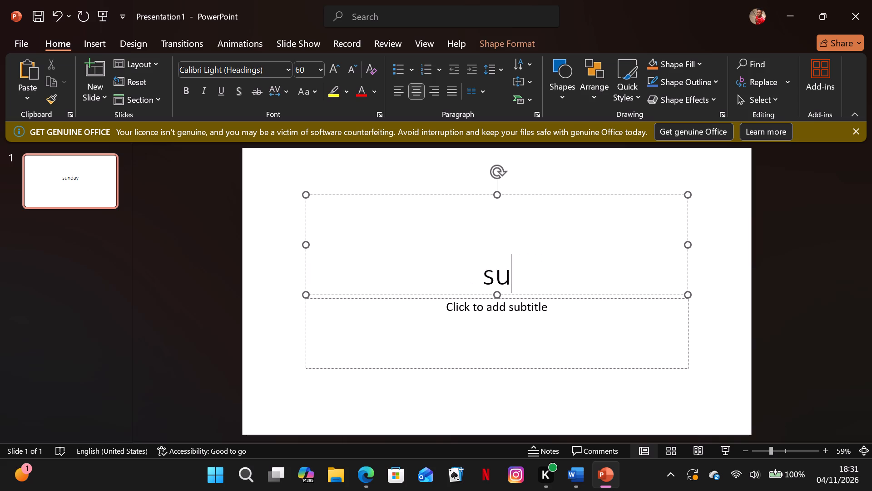
key(BackSpace)
key(BackSpace)
key(BackSpace)
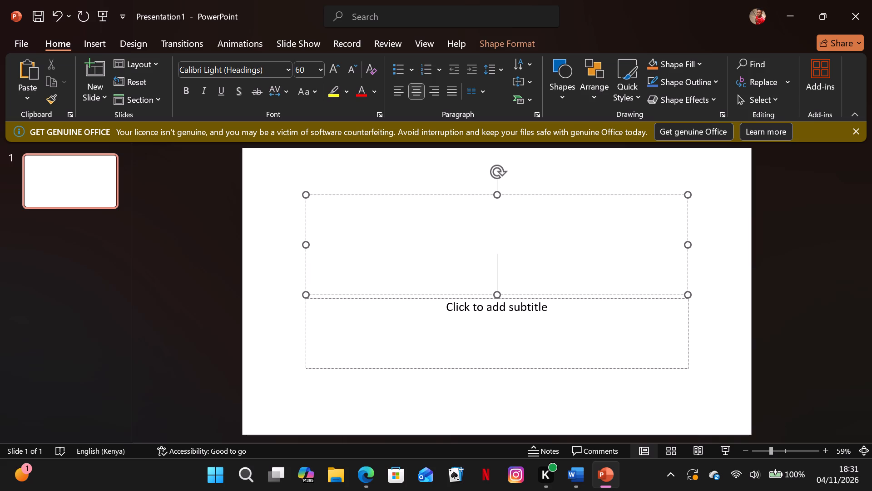
key(s)
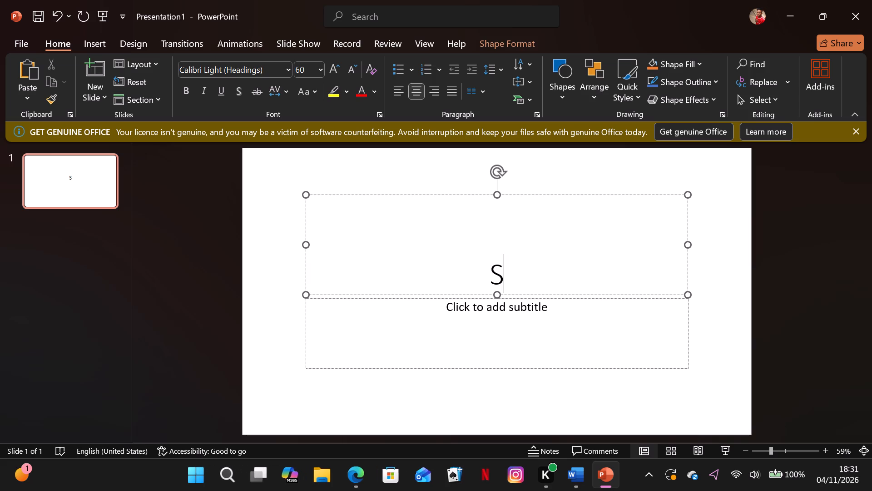
key(u)
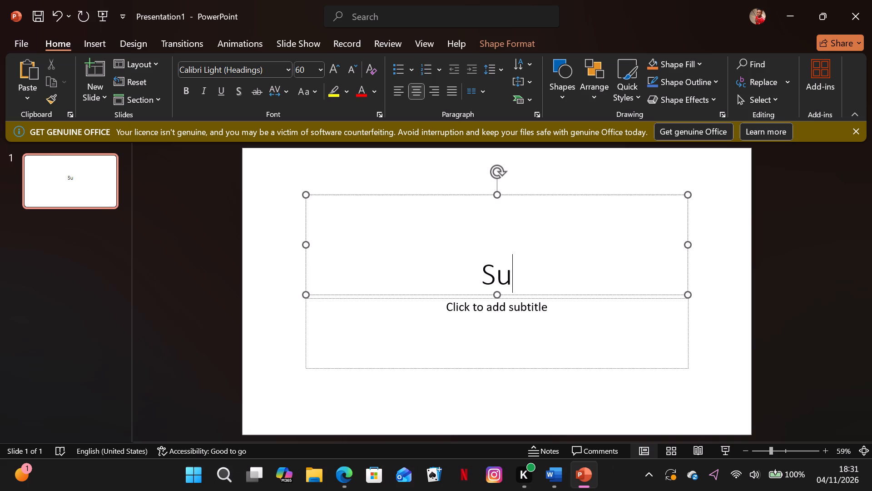
text(nda)
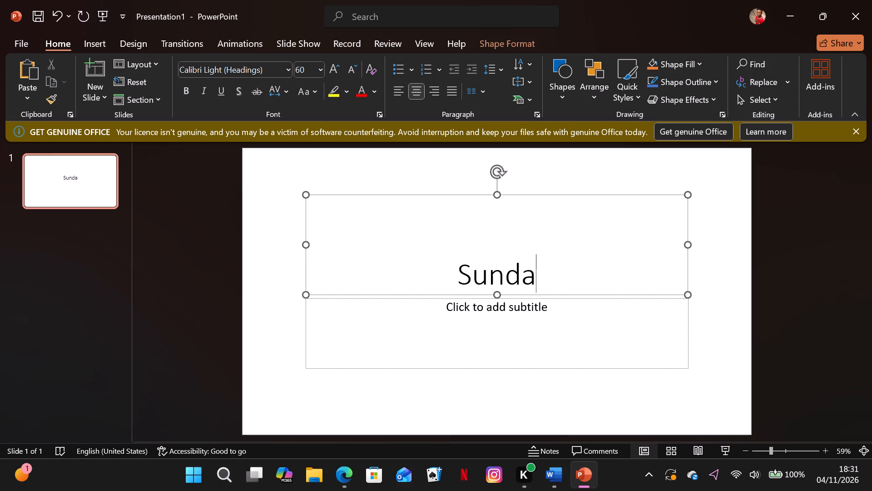
key(BackSpace)
key(BackSpace)
key(BackSpace)
key(BackSpace)
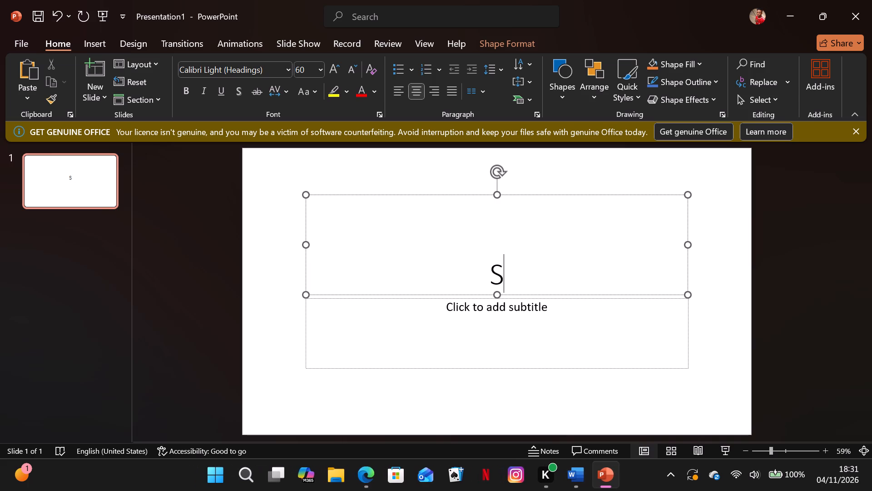
key(u)
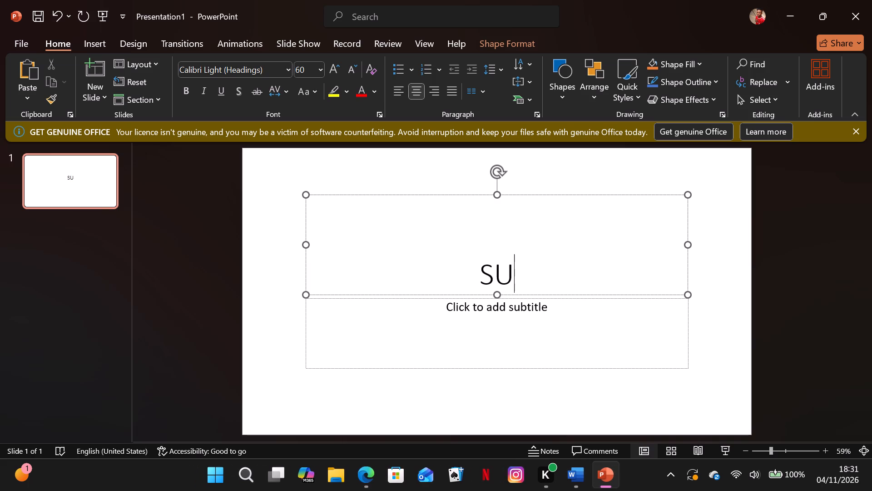
text(NDAY)
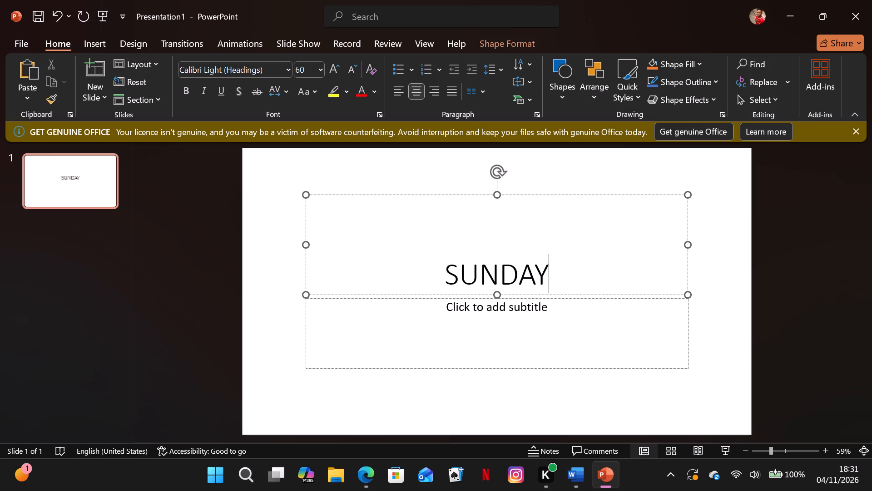
key(space)
text(SERV)
text(ICE)
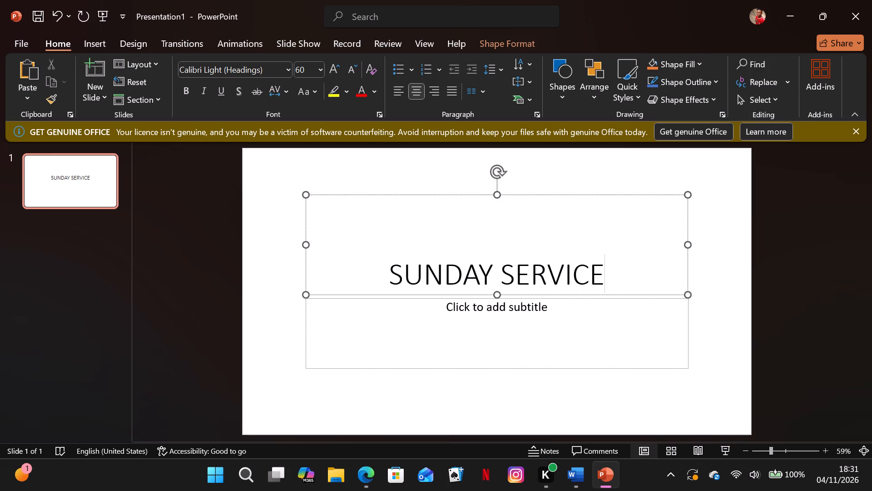
Set the font size of the "SUNDAY SERVICE" title to 96.
drag(604, 270, 422, 276)
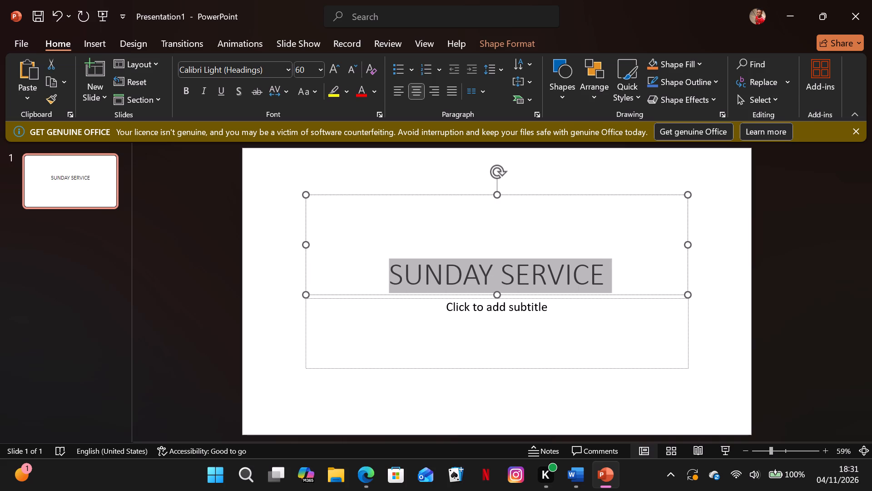
drag(422, 276, 403, 280)
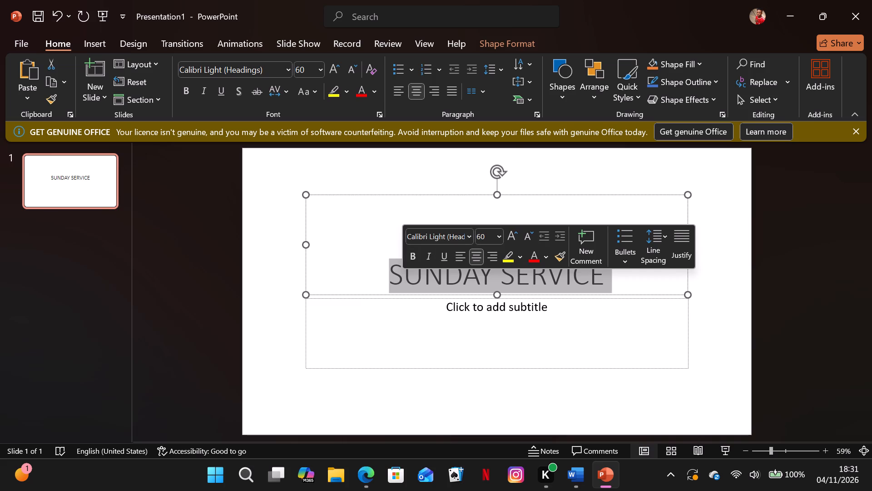
click(499, 235)
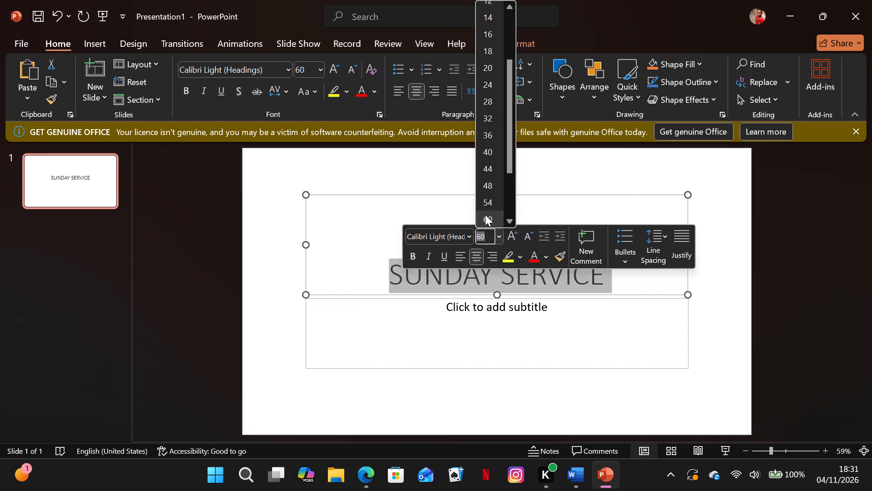
scroll(485, 215, down, 1)
click(485, 215)
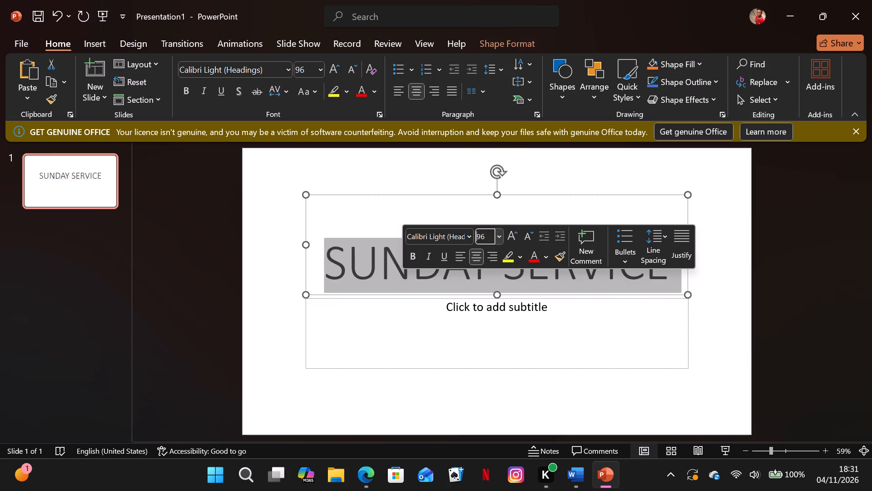
Enter "Date:07 Nov,2026" as the slide's subtitle.
click(485, 341)
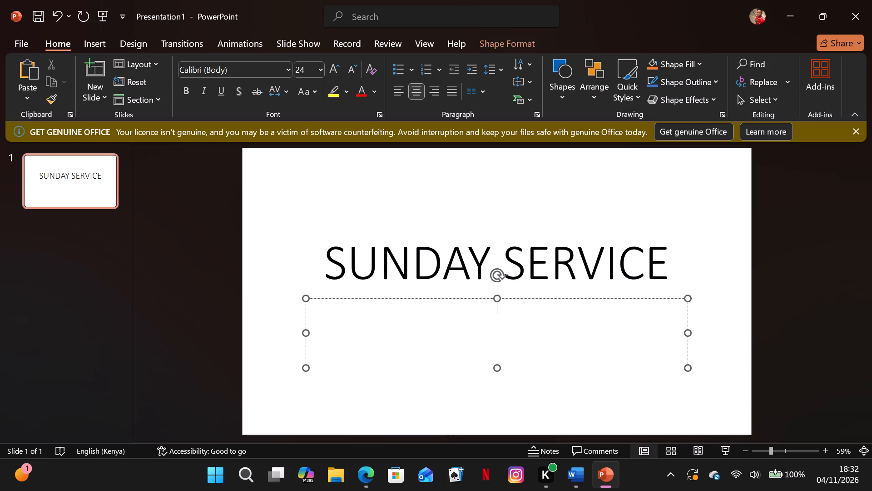
key(d)
text(ate)
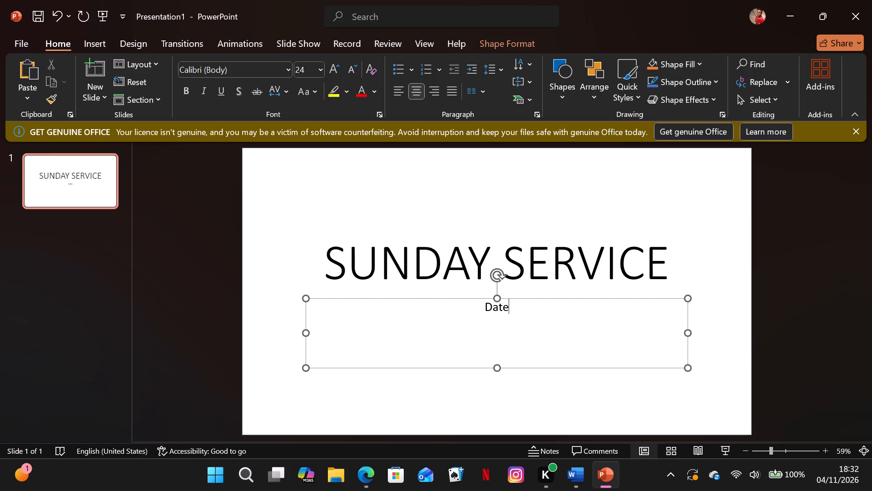
key(shift+colon)
text(07)
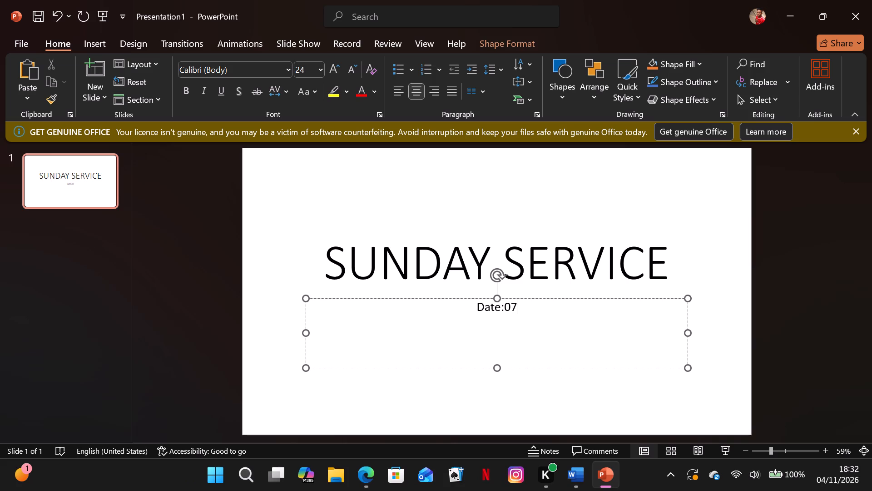
key(space)
text(j)
key(BackSpace)
key(shift+j)
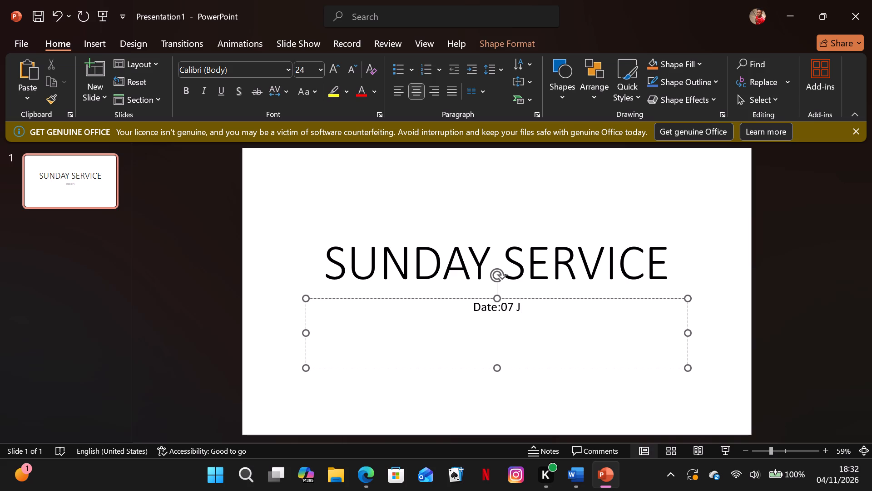
key(a)
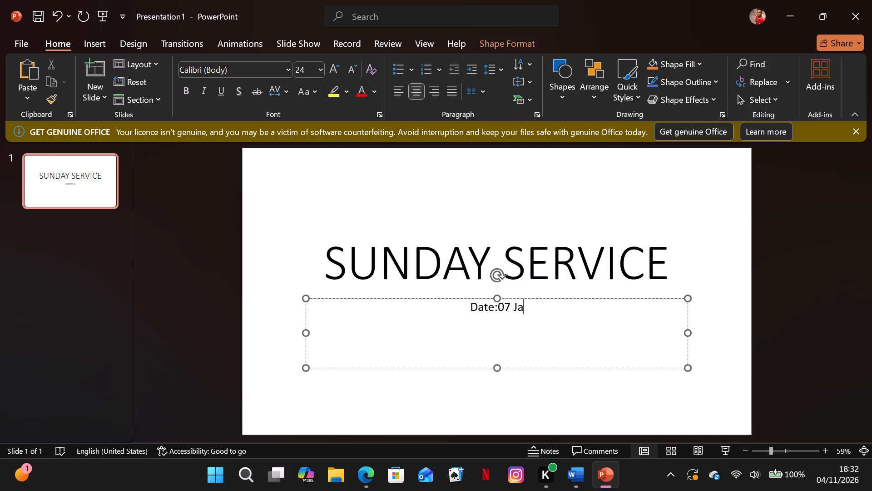
key(BackSpace)
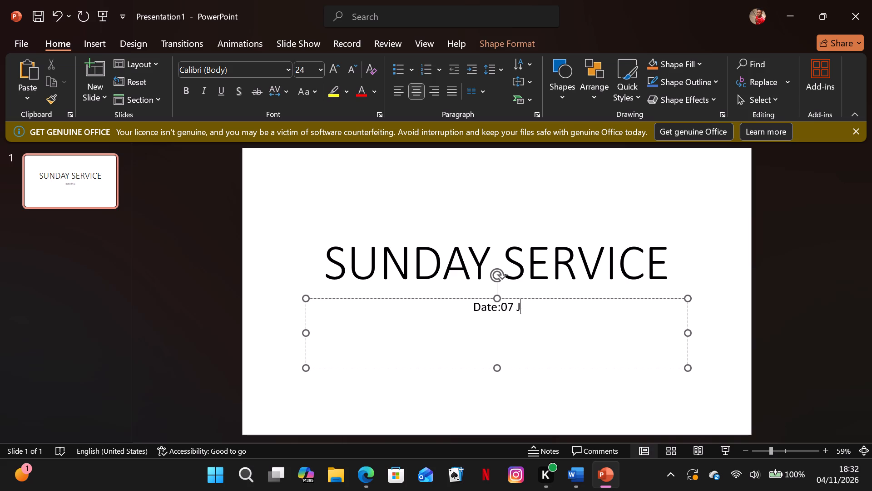
key(BackSpace)
text(No)
key(v)
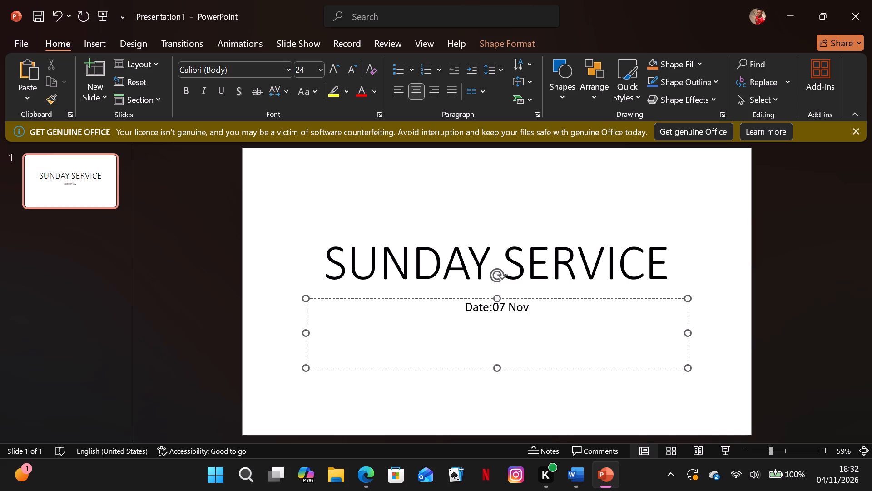
key(comma)
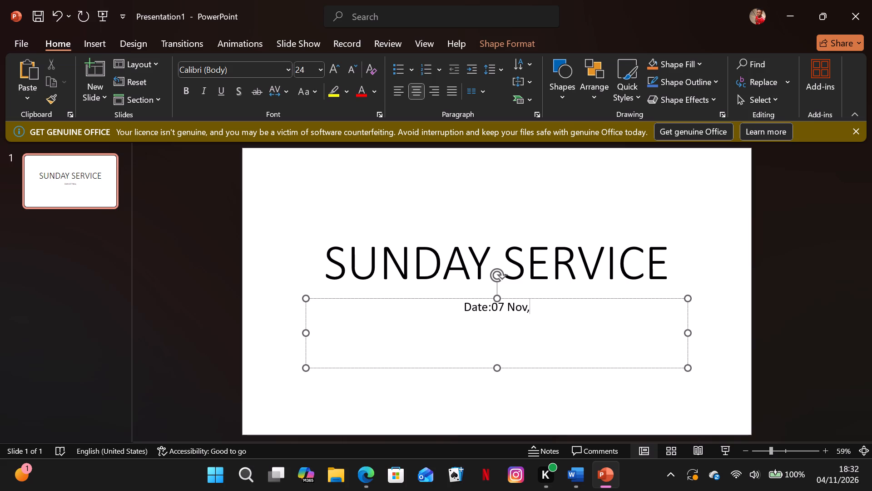
text(2026)
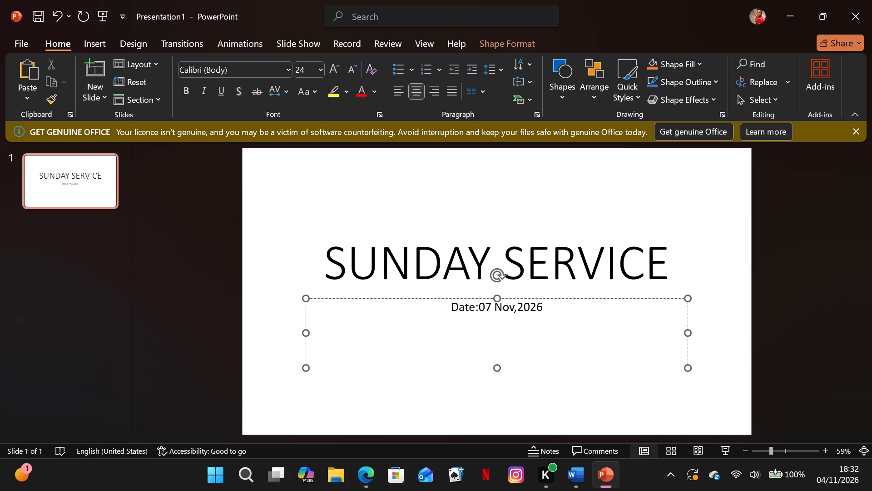
Make the "Date:" label in the subtitle bold.
right_drag(450, 307, 473, 307)
right_drag(473, 307, 476, 306)
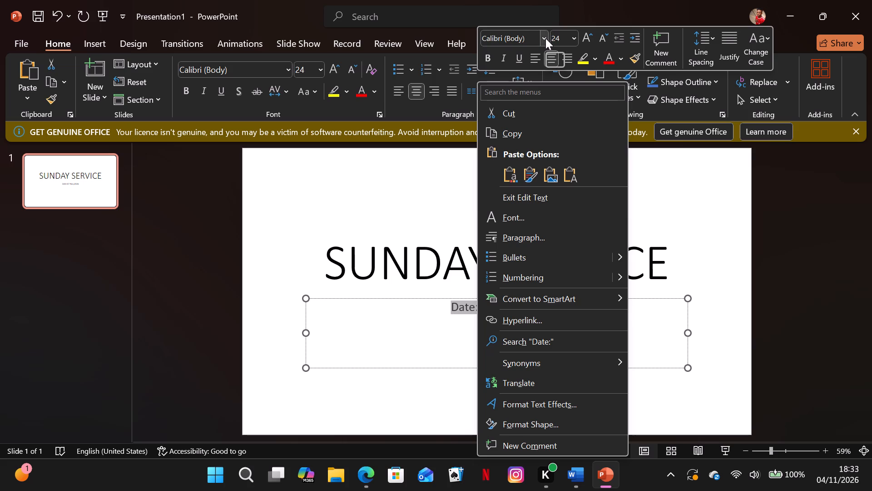
click(491, 62)
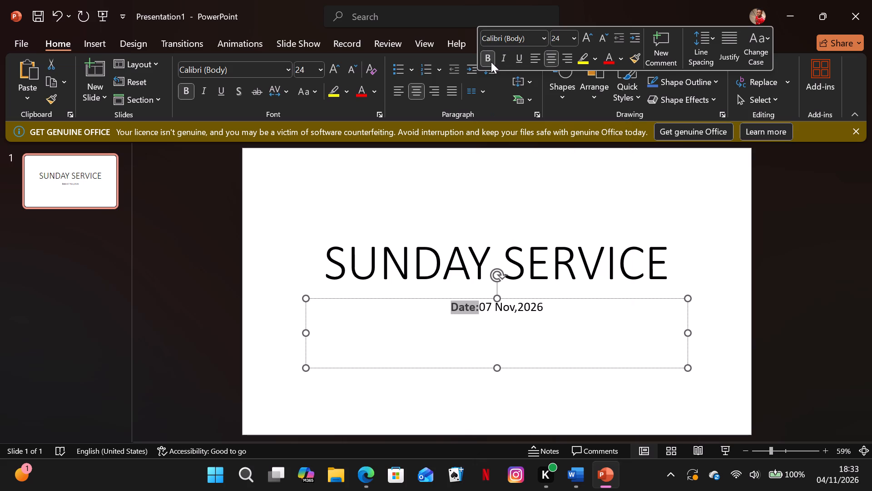
click(444, 297)
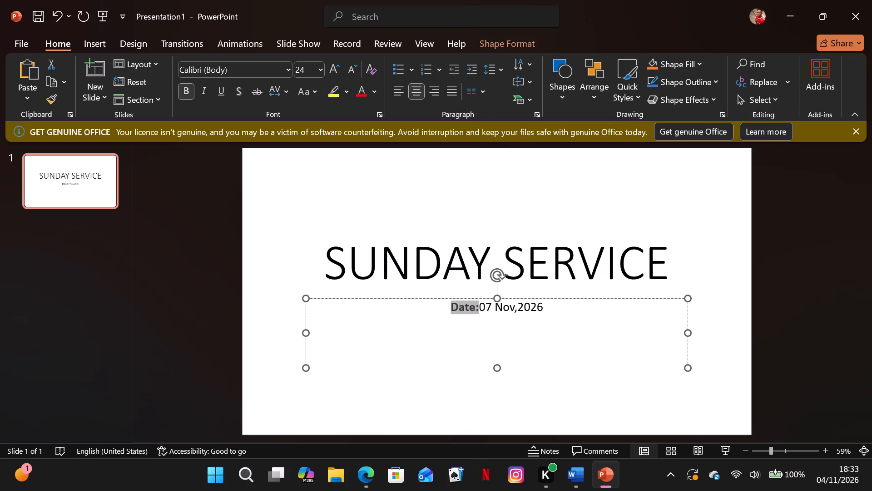
Underline the "SUNDAY SERVICE" title.
right_click(317, 261)
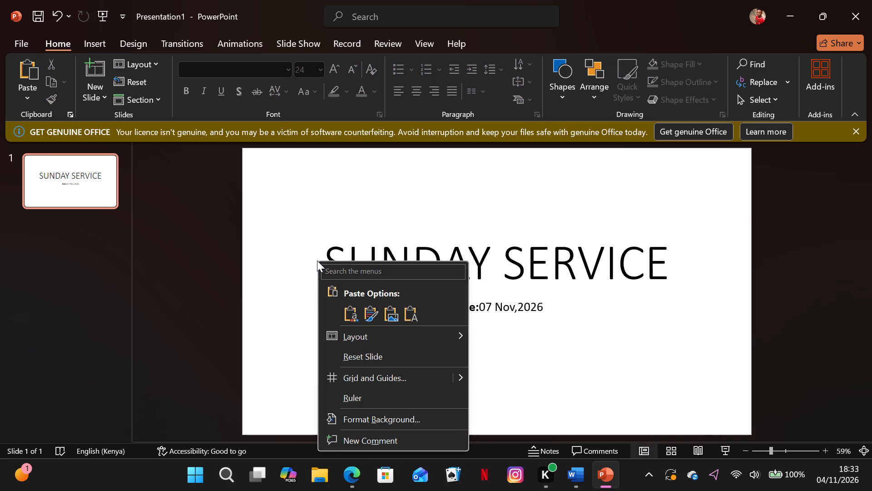
drag(275, 245, 328, 258)
right_drag(328, 258, 659, 247)
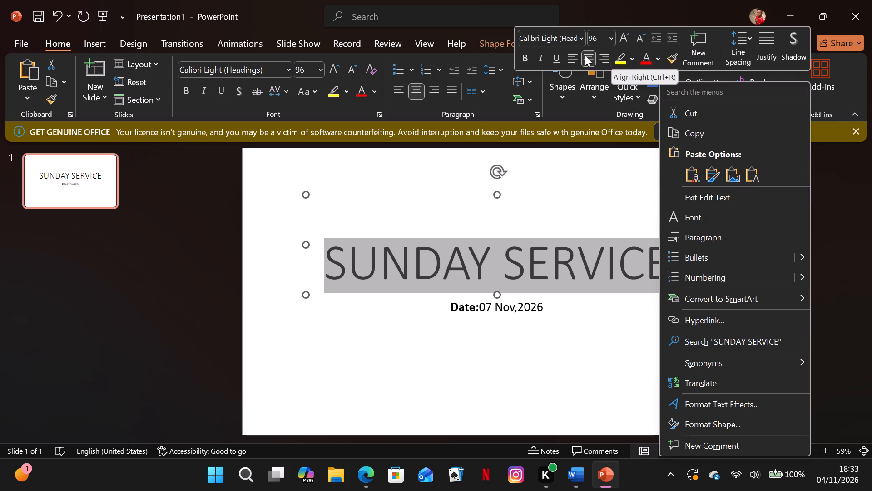
click(554, 52)
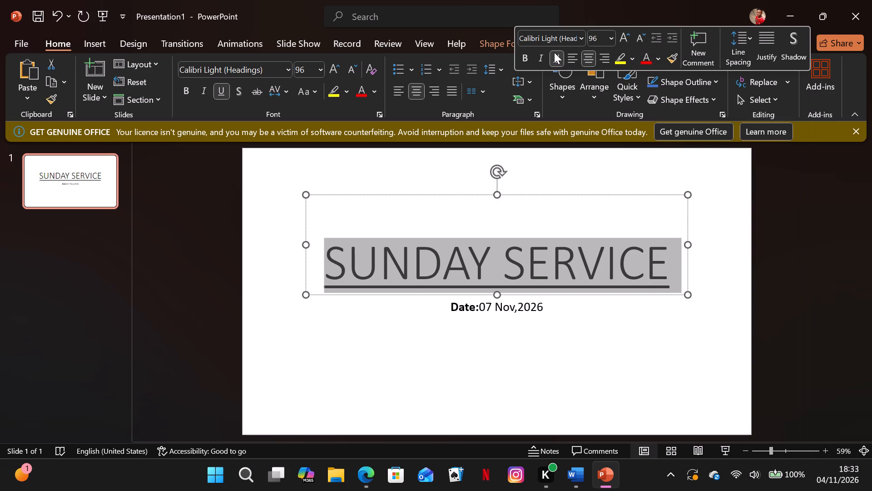
Add a new line reading "Agrican CHURCH" below the date in the subtitle.
click(422, 334)
click(422, 334)
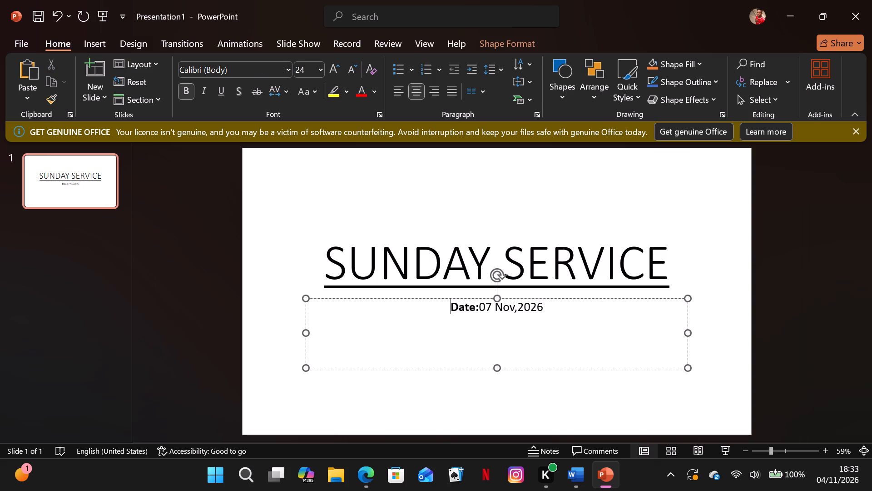
click(545, 308)
key(Down)
key(space)
key(Return)
key(a)
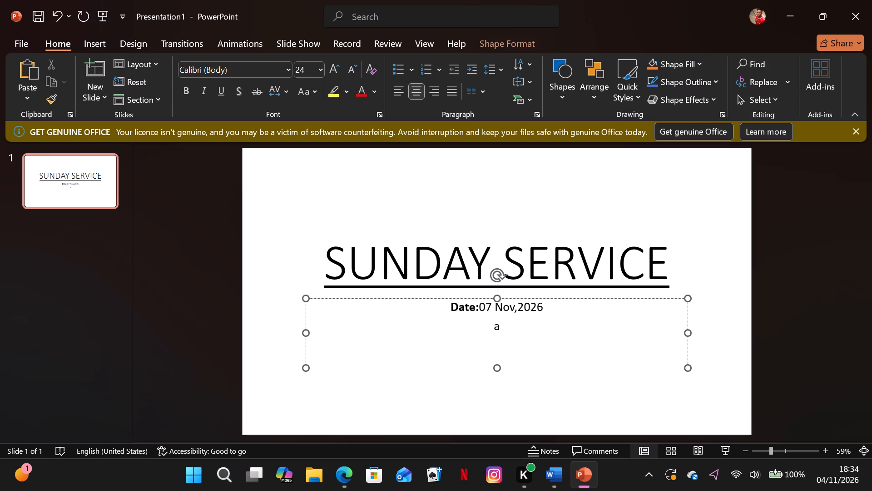
key(BackSpace)
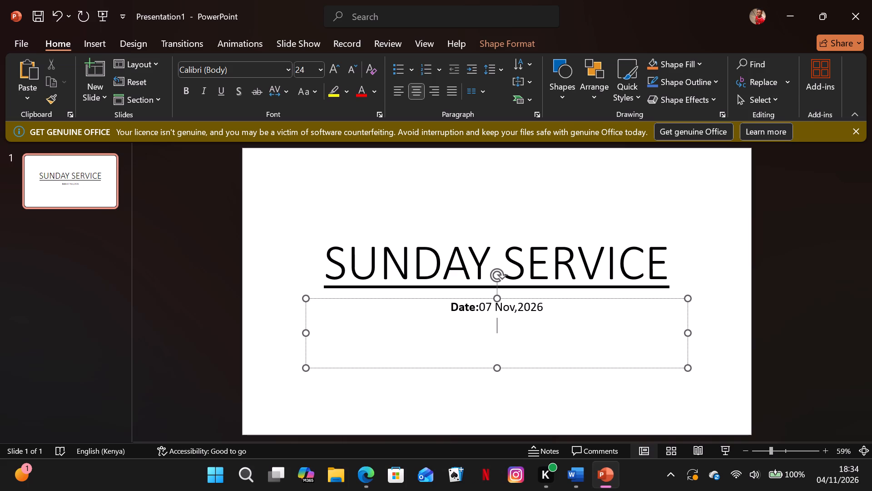
key(a)
text(gri)
key(c)
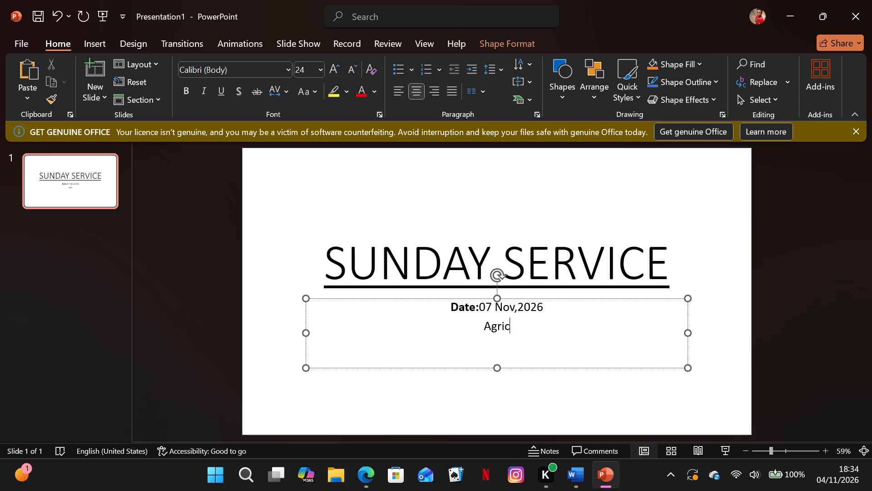
text(an)
key(space)
text(CHU)
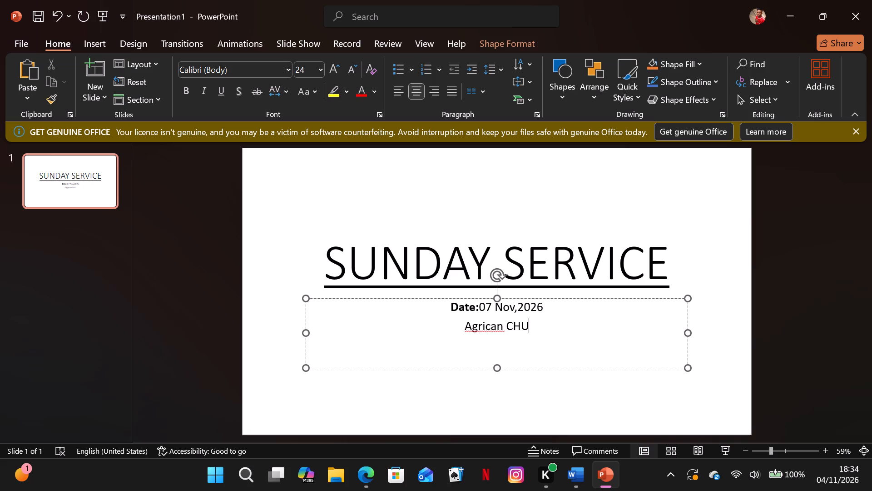
key(r)
text(CH)
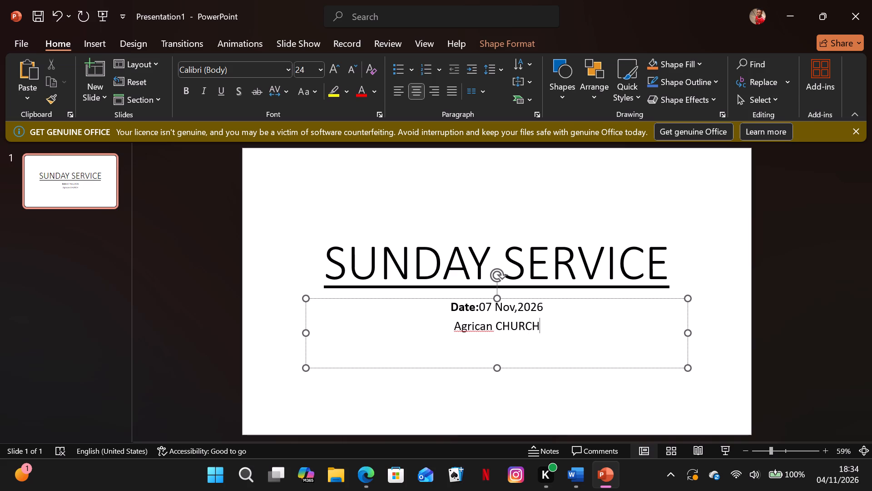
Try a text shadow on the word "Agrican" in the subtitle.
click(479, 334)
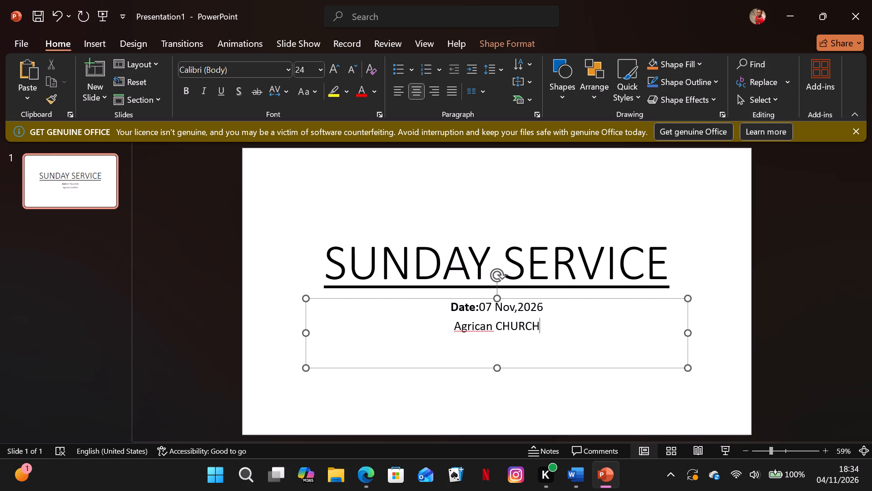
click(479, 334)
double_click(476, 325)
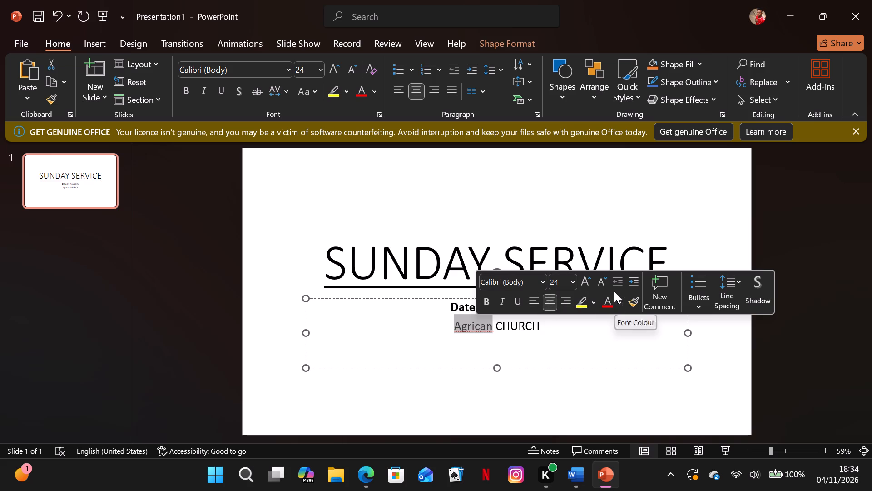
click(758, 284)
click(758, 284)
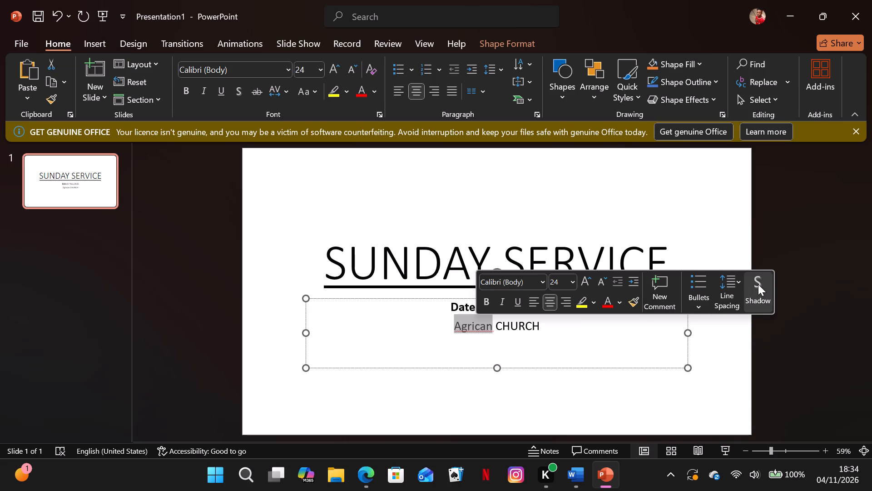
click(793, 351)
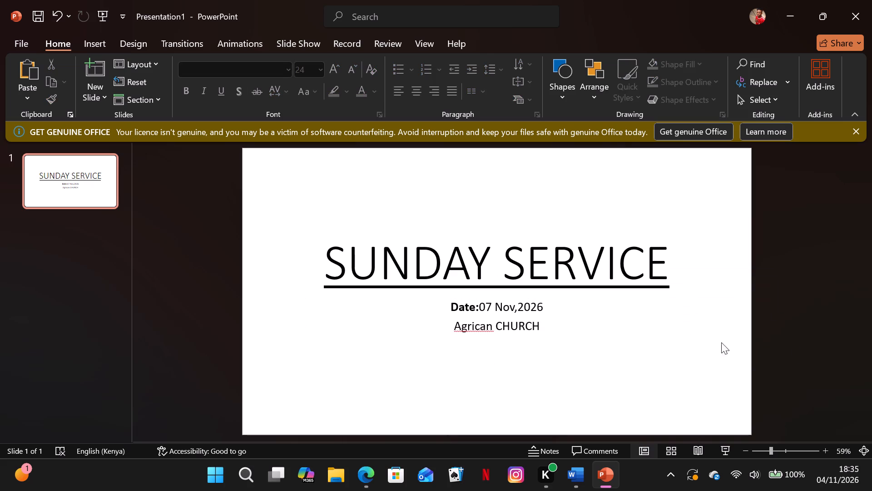
Rewrite the word "Agrican" in the subtitle's second line in capitals as "AGRICAN".
click(484, 328)
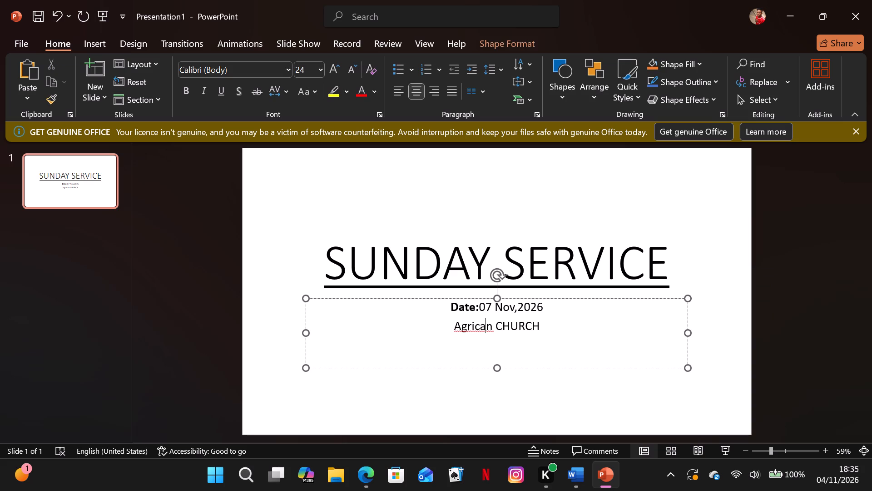
key(BackSpace)
key(BackSpace)
key(BackSpace)
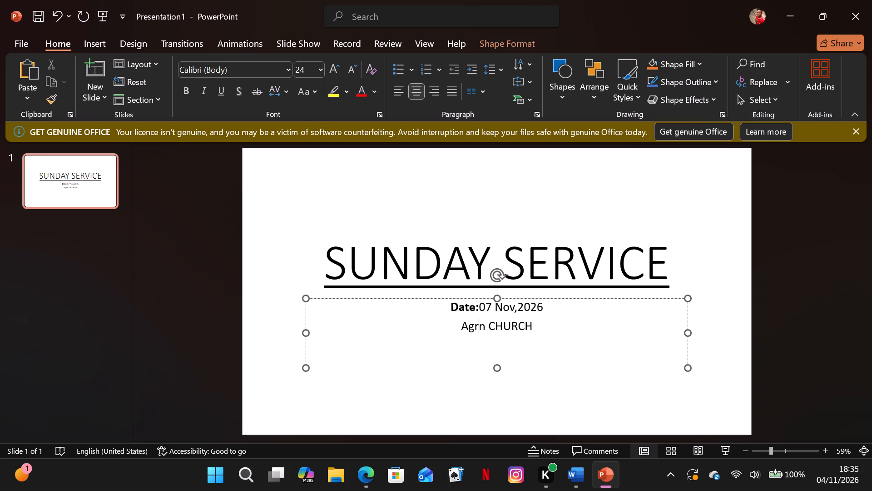
click(484, 328)
key(BackSpace)
key(BackSpace)
key(BackSpace)
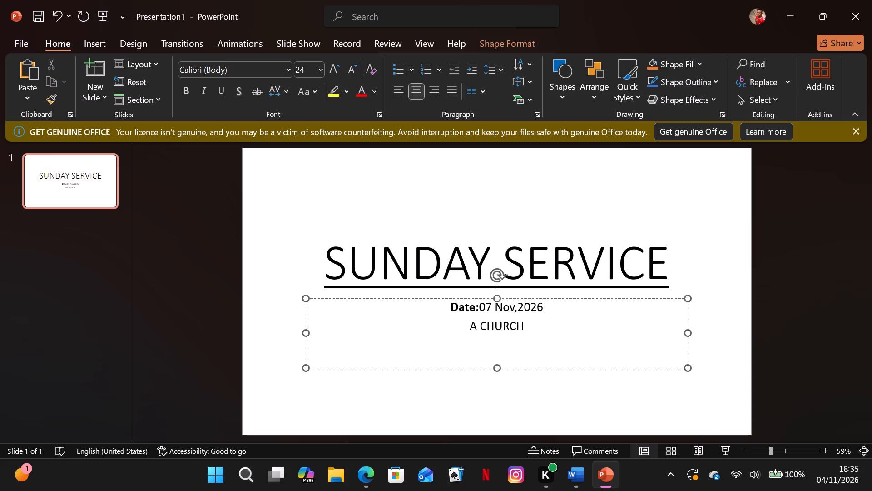
text(GRI)
text(CAN)
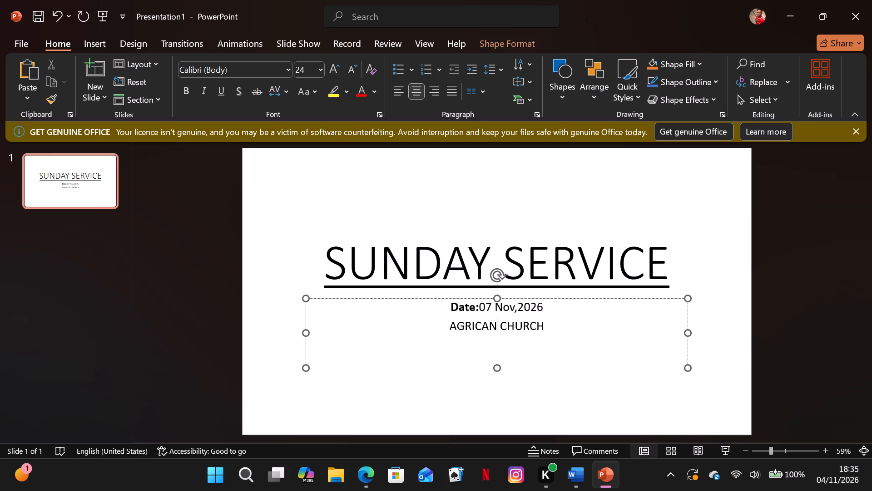
Append "OF KENYA" to the end of the church name line.
click(546, 329)
key(space)
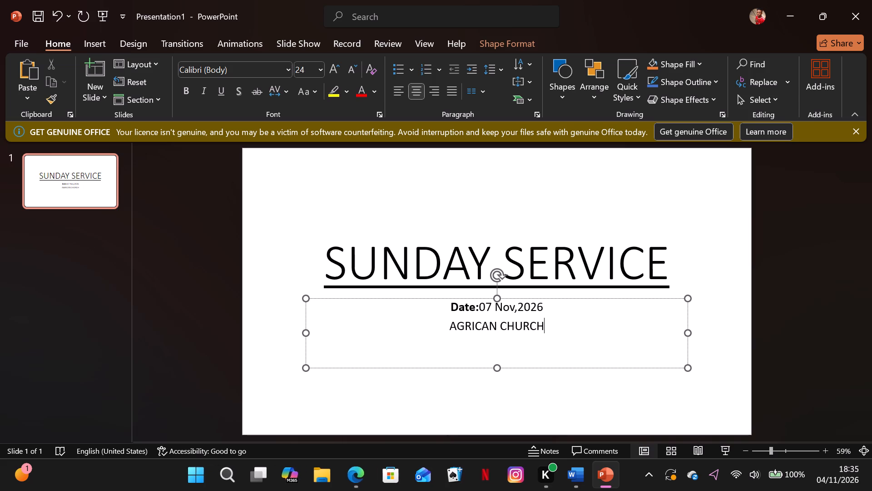
text(OF KENYA)
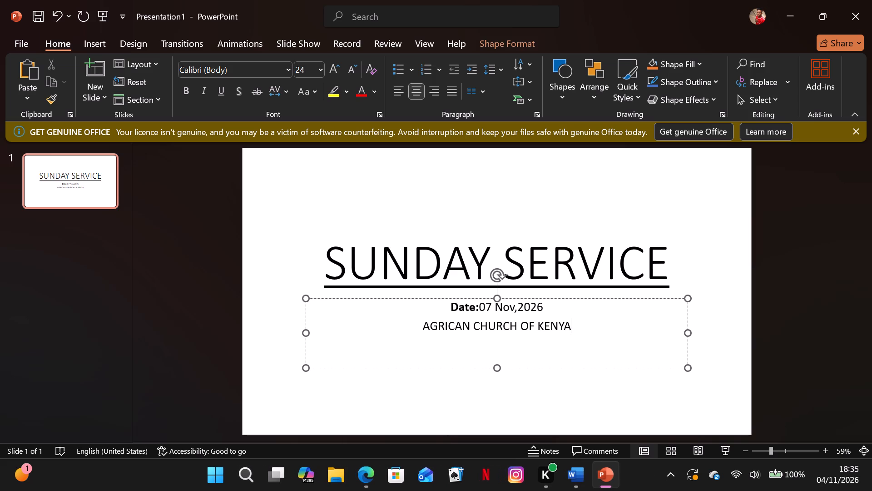
Make the whole "AGRICAN CHURCH OF KENYA" line bold.
drag(414, 329, 482, 329)
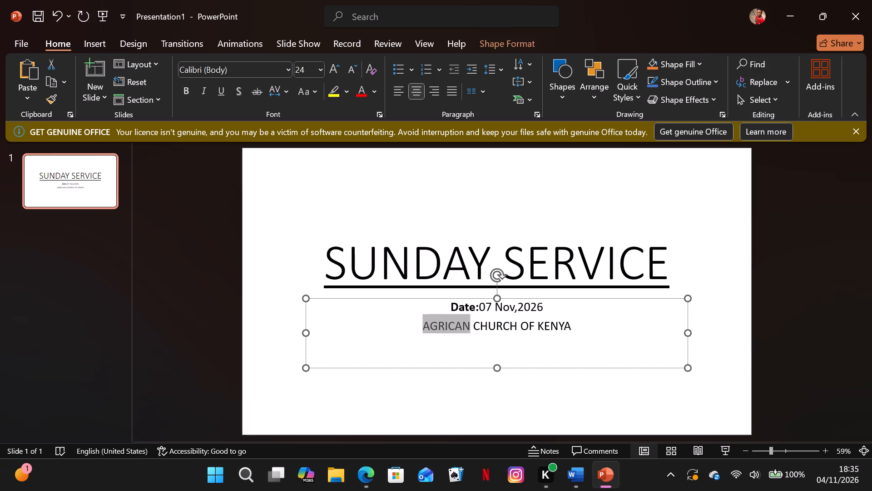
drag(482, 329, 562, 334)
click(571, 306)
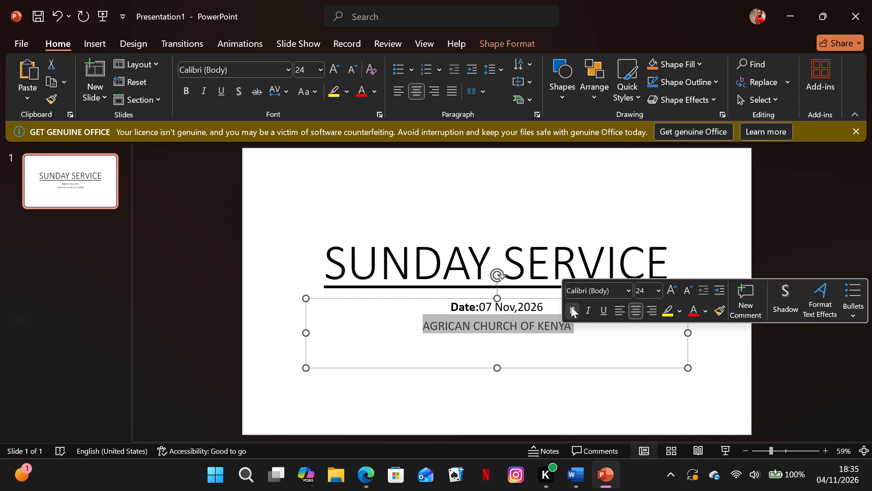
Set the font size of the church name line to 20.
click(655, 289)
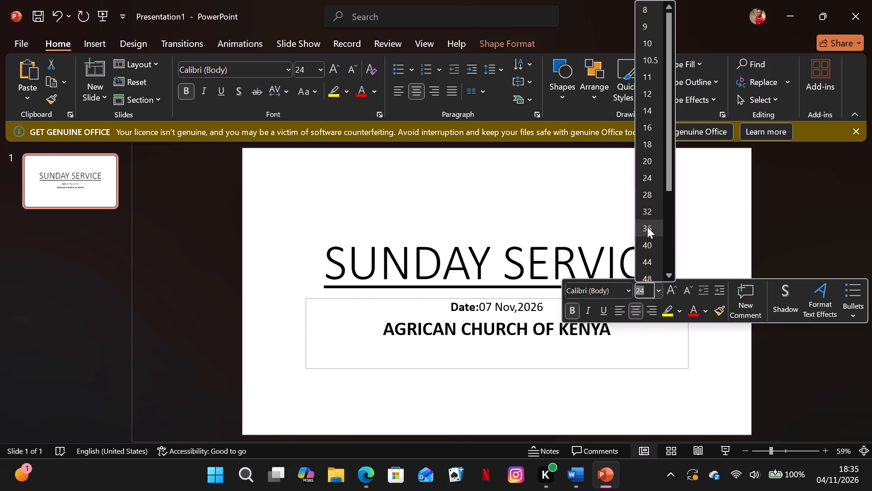
click(646, 165)
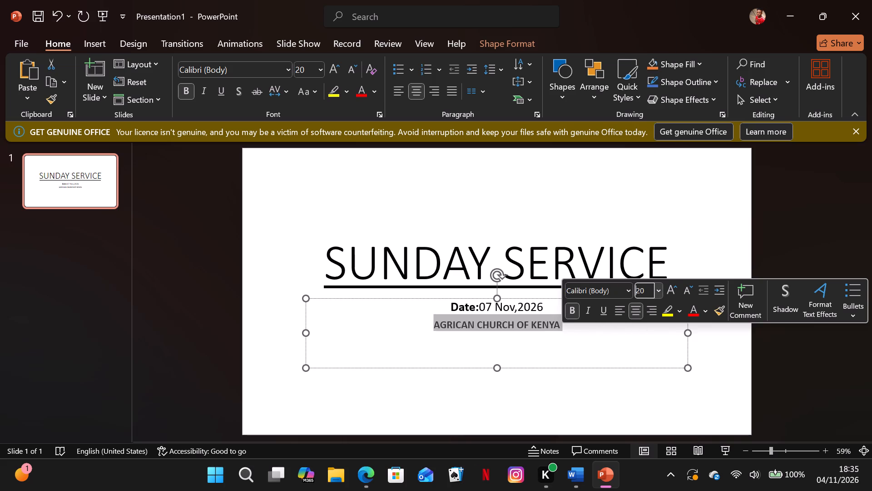
Change the font of the "AGRICAN CHURCH OF KENYA" line to Bookman Old Style and deselect the text.
click(630, 291)
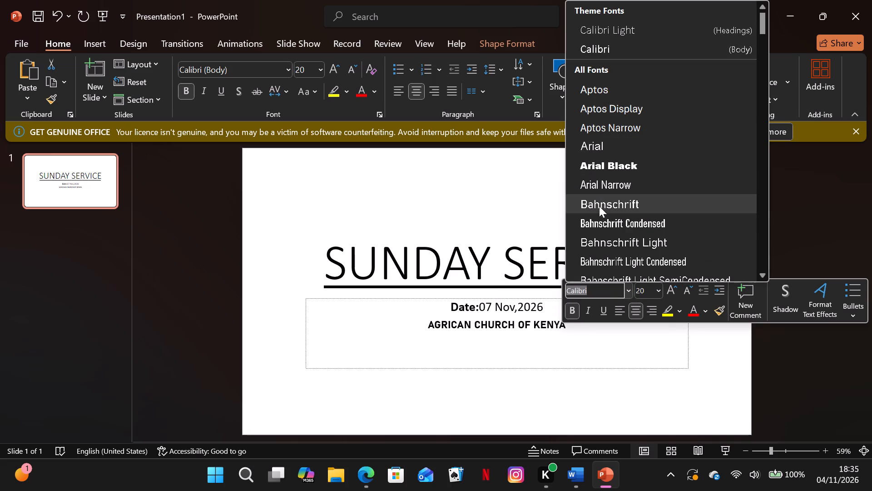
scroll(600, 236, down, 1)
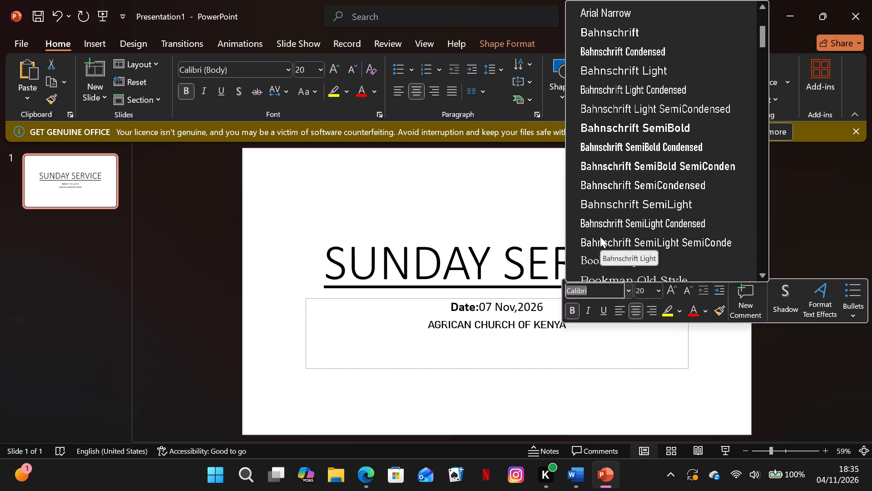
scroll(600, 236, down, 2)
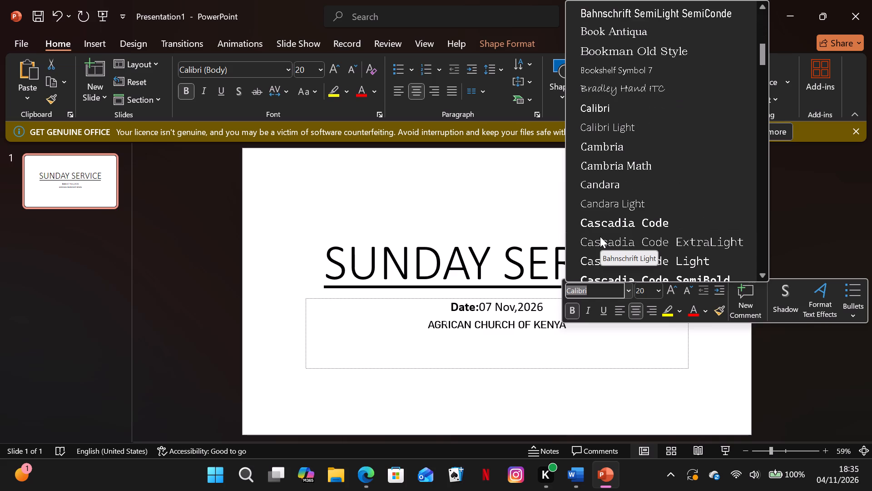
click(601, 50)
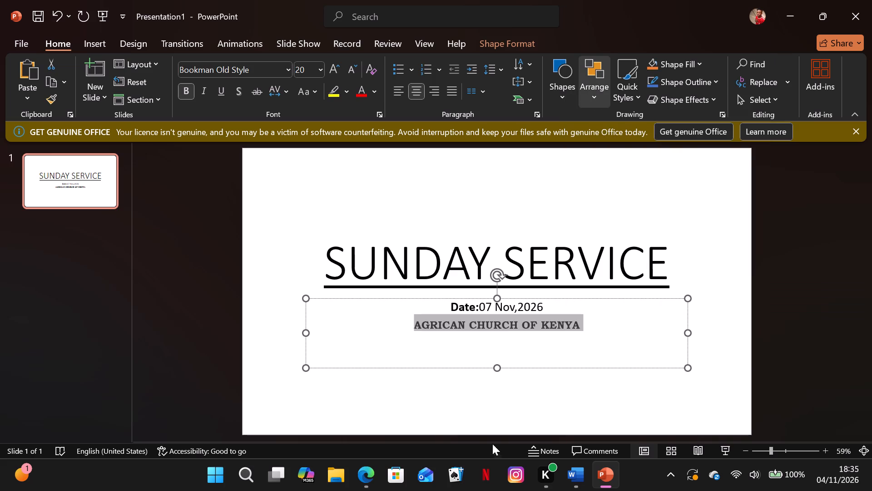
click(434, 424)
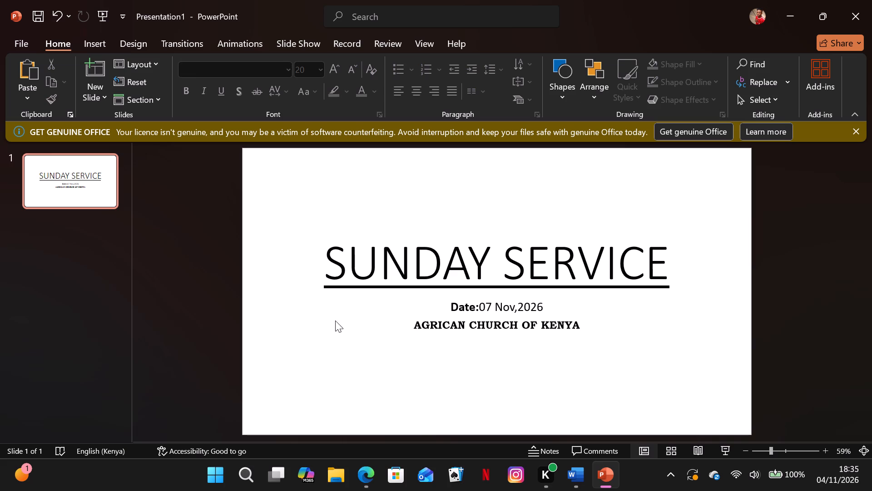
Dismiss the "Get genuine Office" notice above the slide.
click(595, 93)
drag(478, 207, 854, 130)
click(854, 130)
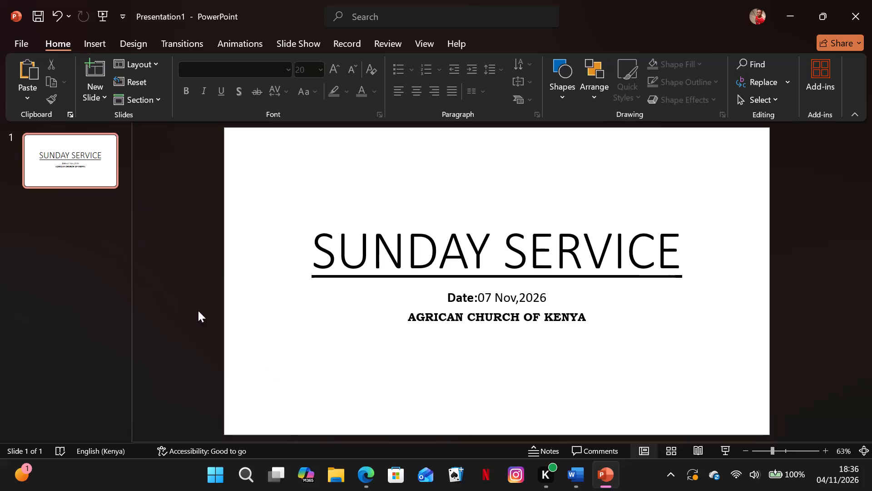
Run a spelling check on the presentation and close its message.
click(57, 451)
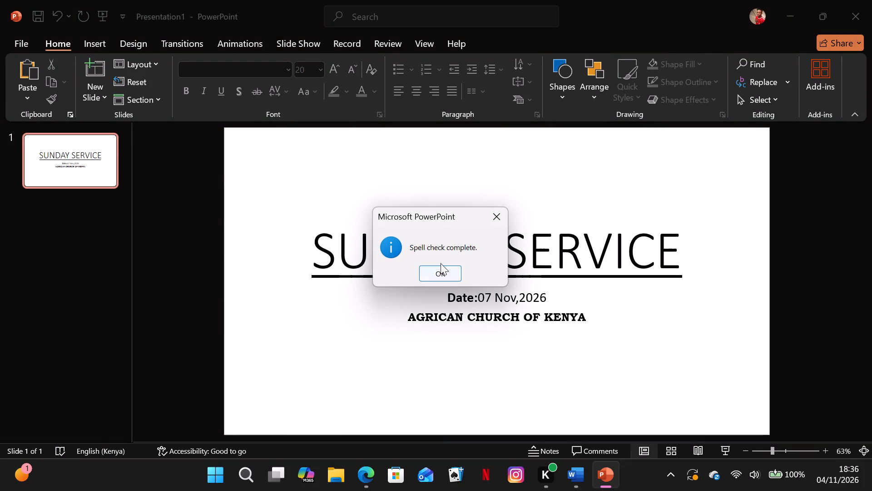
click(441, 276)
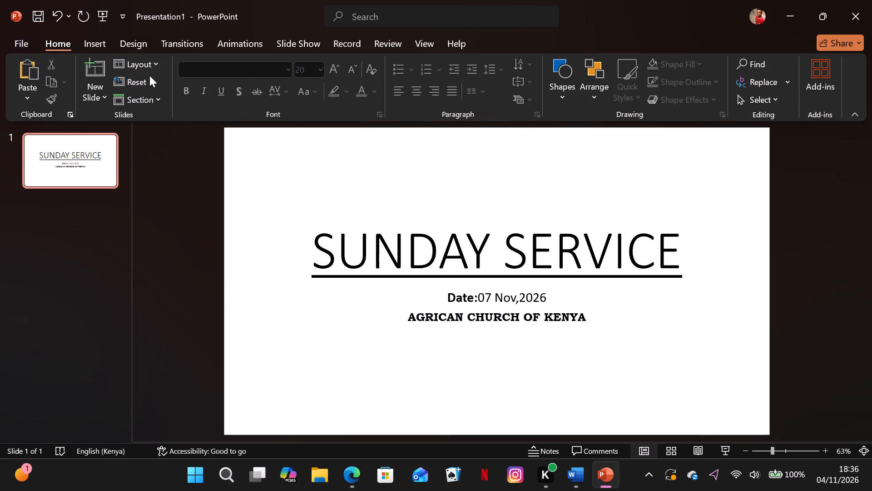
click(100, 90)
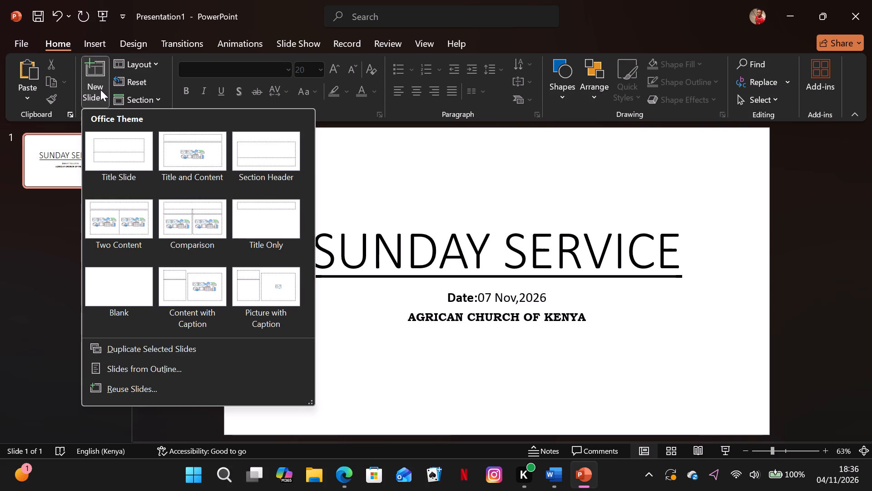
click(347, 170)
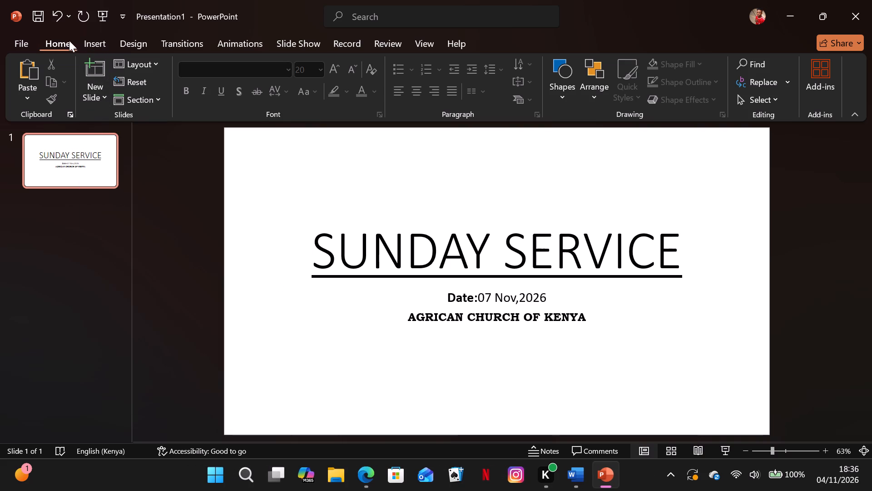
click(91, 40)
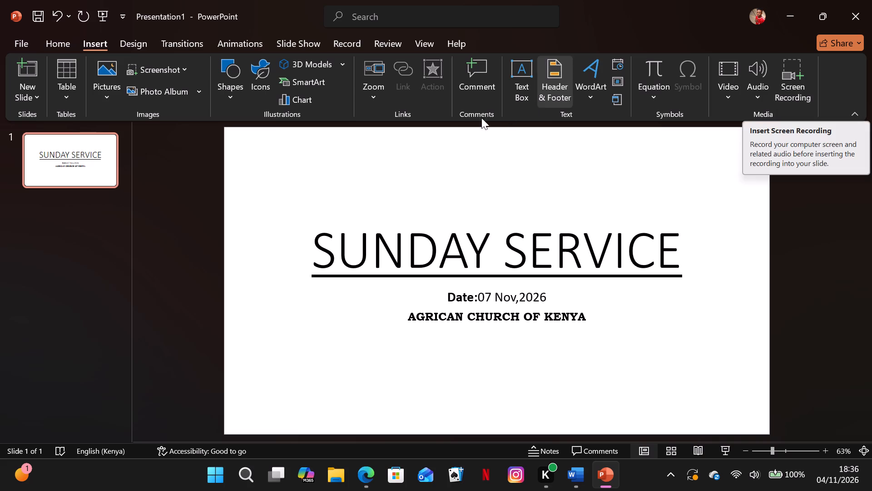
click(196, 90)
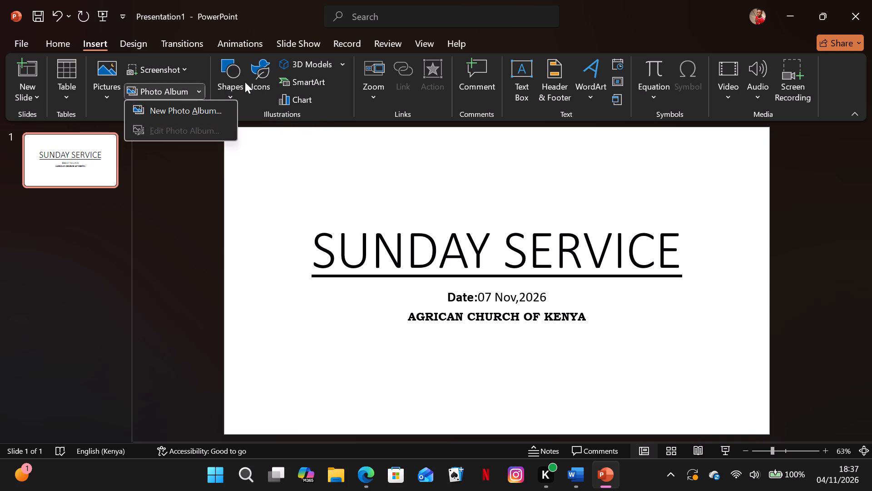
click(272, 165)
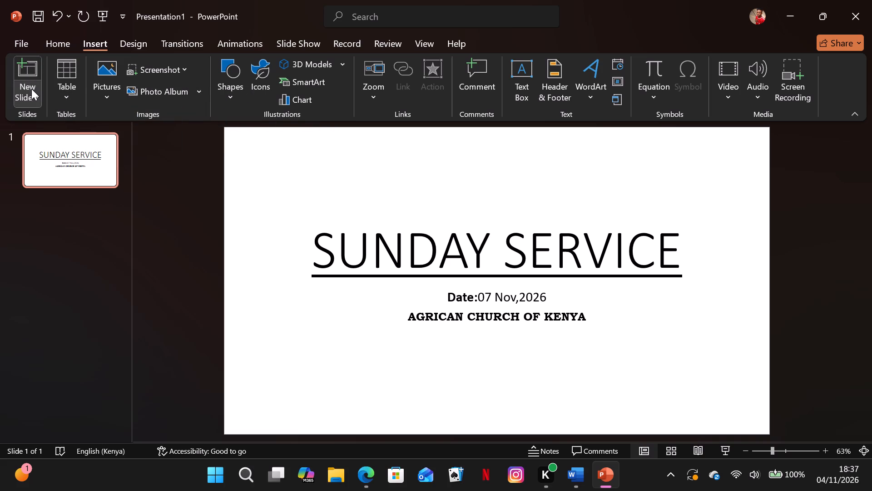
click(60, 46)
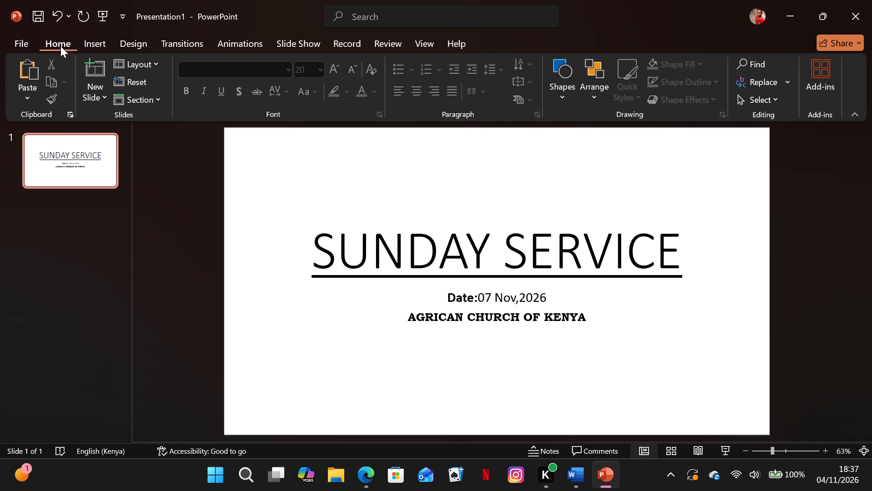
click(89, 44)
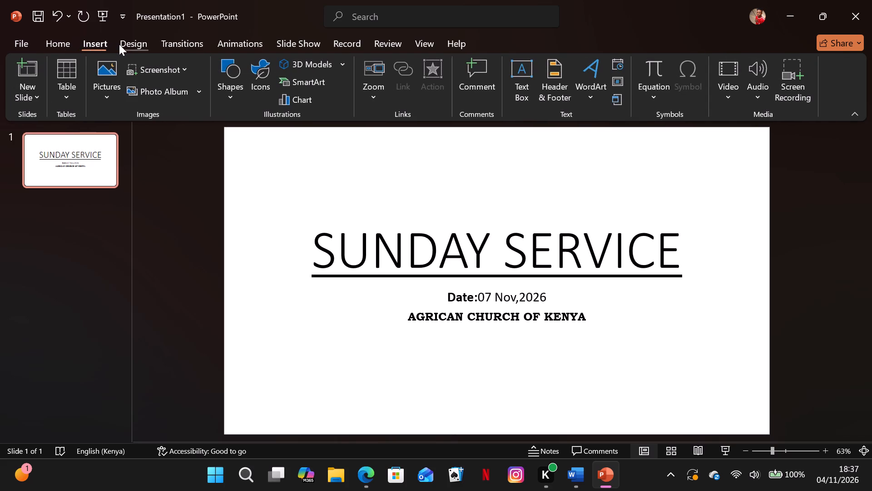
Apply the black Vapor Trail theme with colourful waves to the presentation.
click(124, 44)
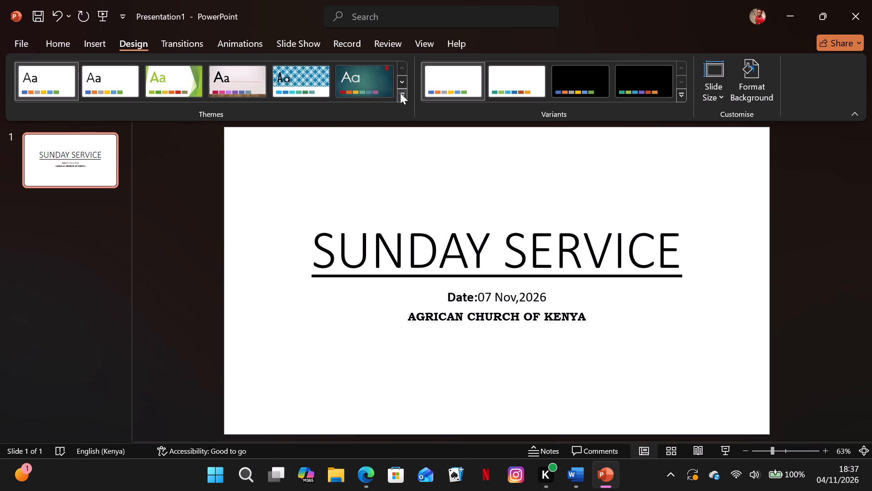
click(400, 93)
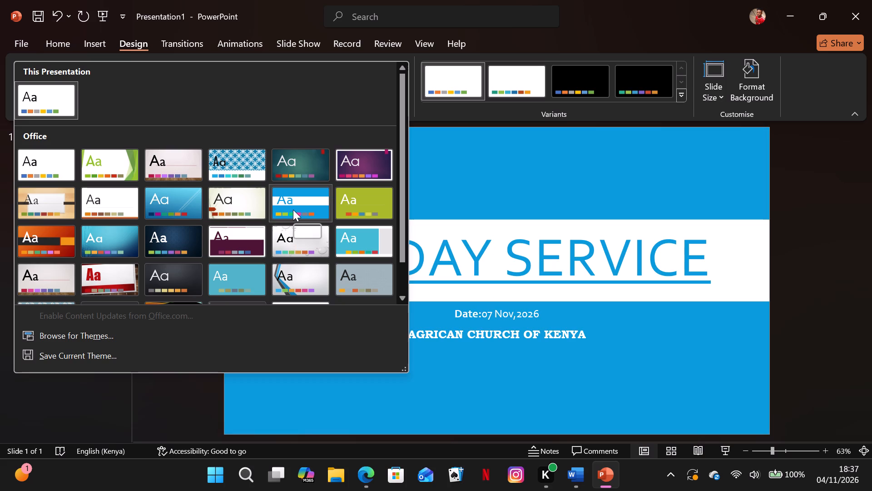
scroll(177, 259, down, 1)
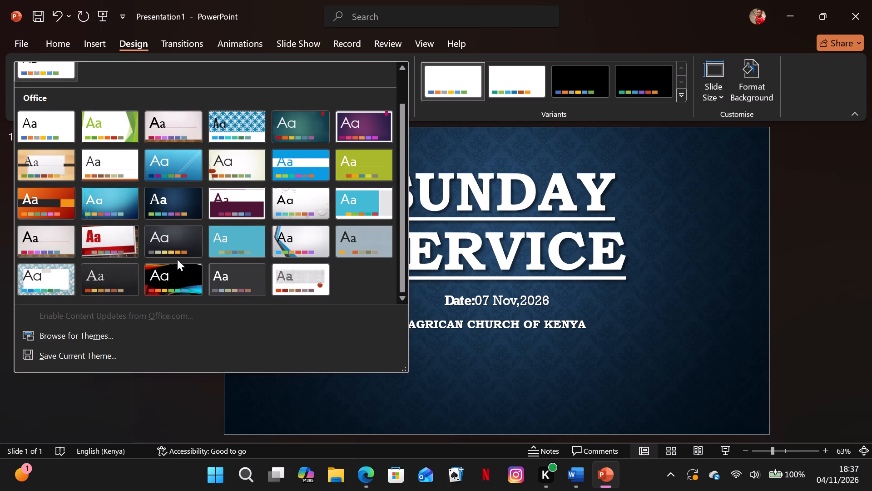
scroll(177, 259, down, 1)
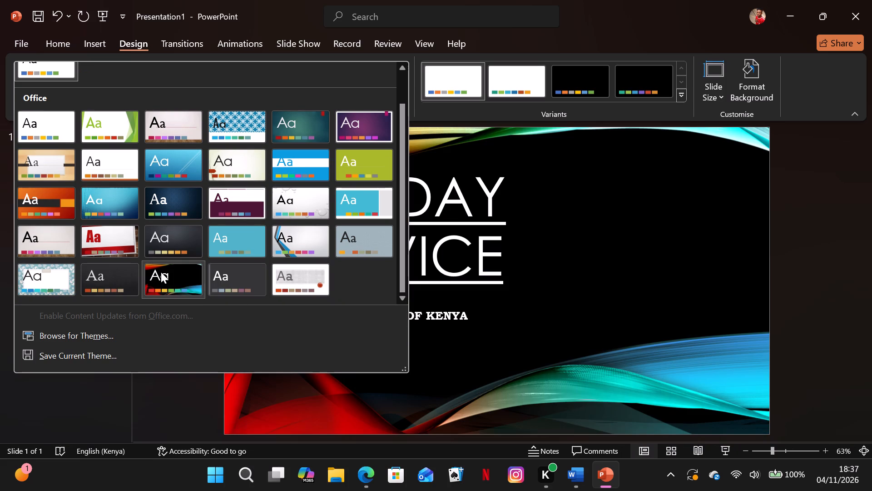
click(161, 272)
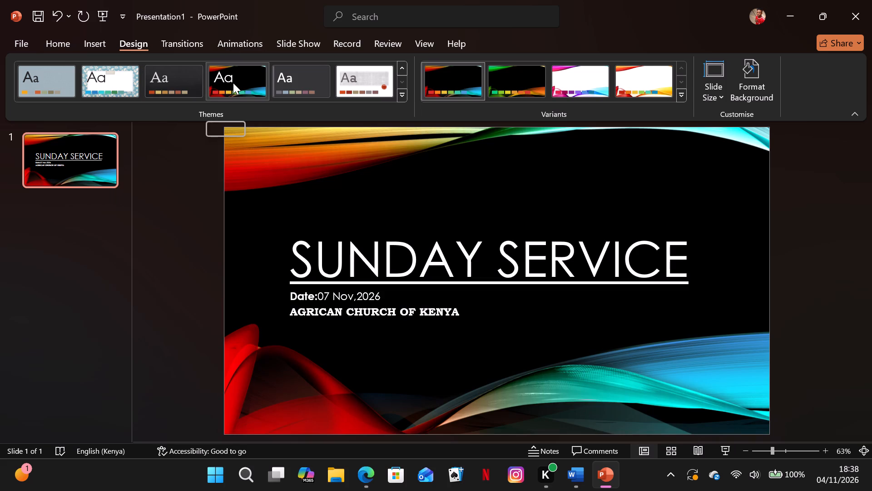
Add a second slide with the Title Only layout after the title slide.
click(99, 38)
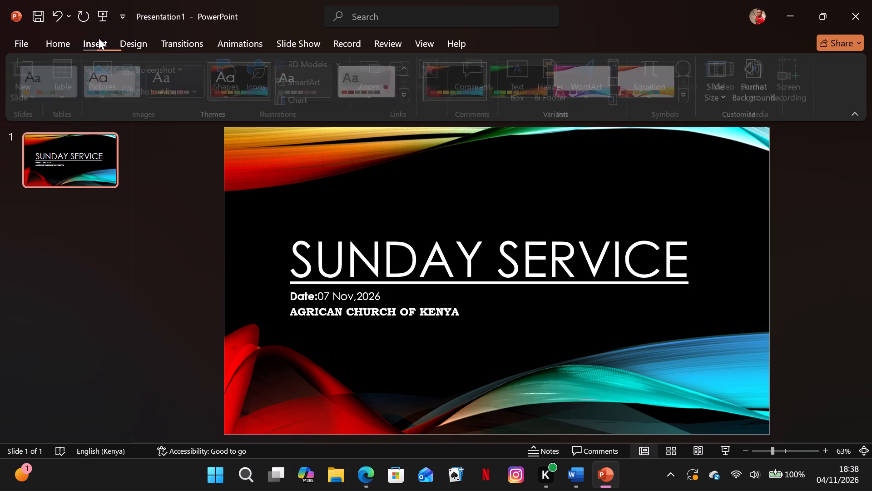
click(56, 48)
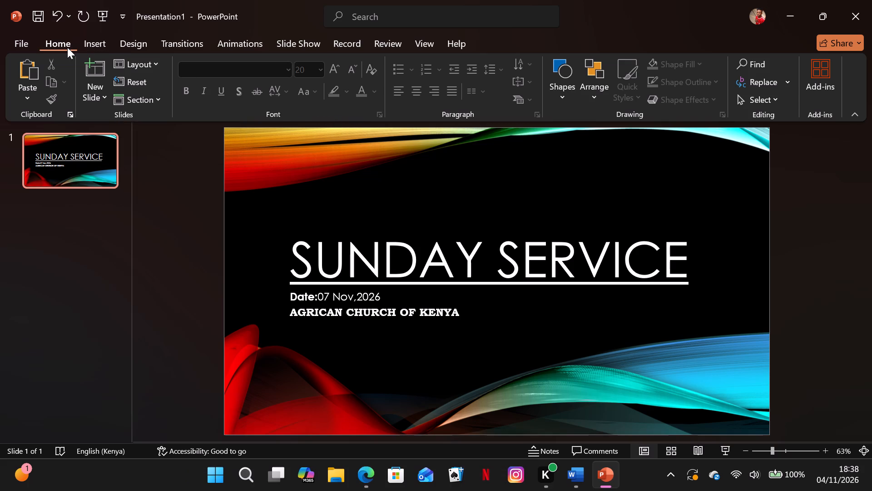
click(105, 92)
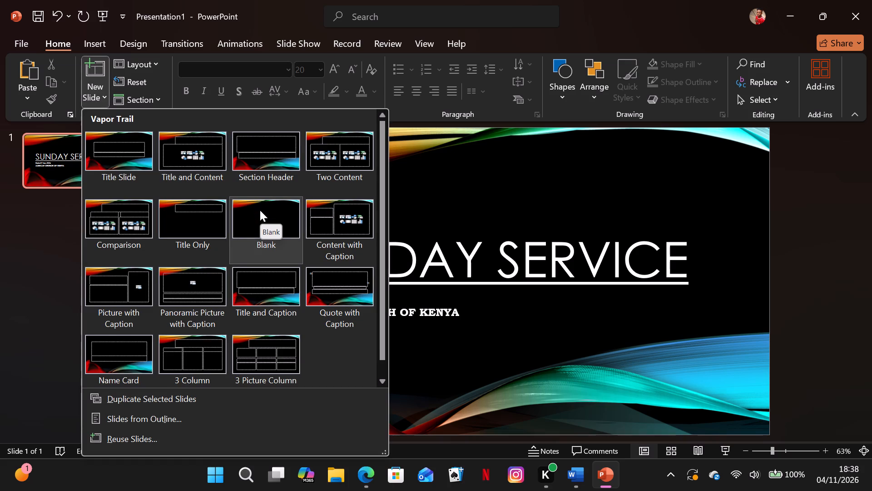
click(198, 211)
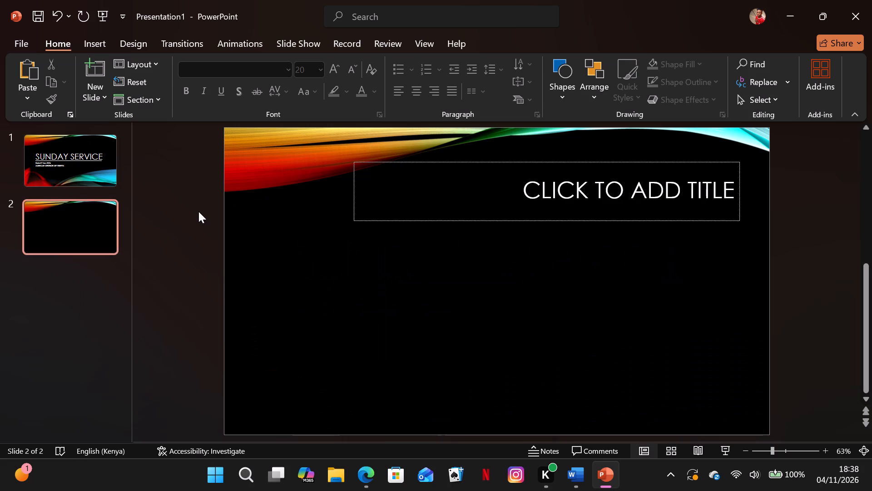
Enter "SONGS;Abarikiwee" as the title of slide 2, followed by a line break.
click(486, 210)
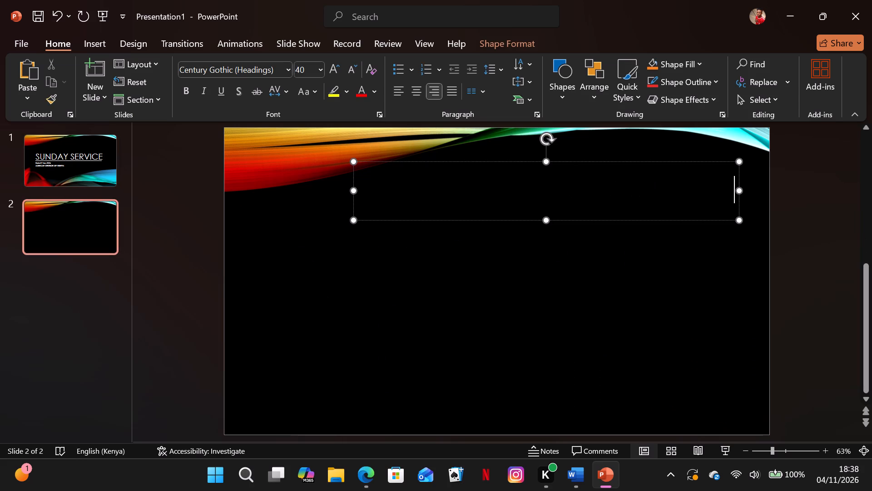
key(s)
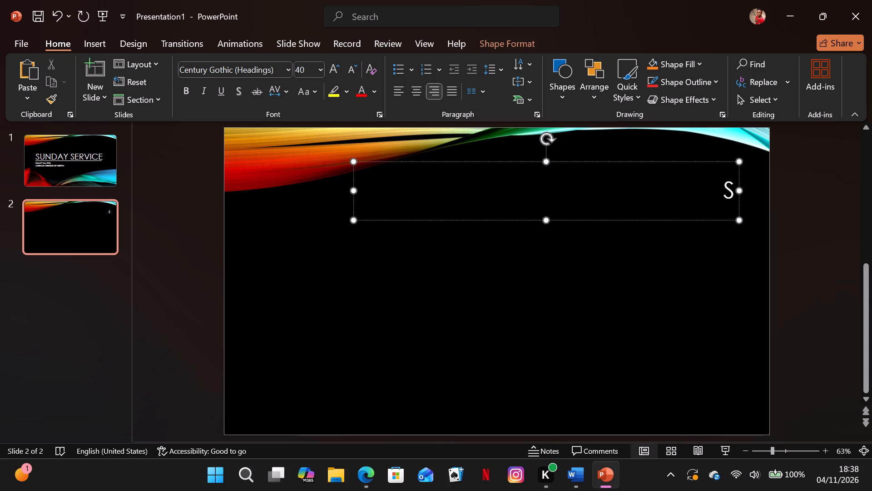
key(BackSpace)
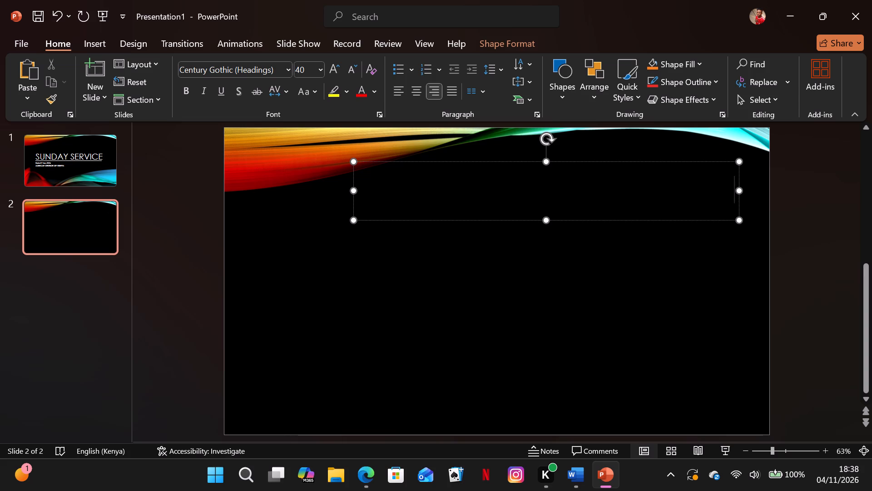
text(SO)
text(NGS)
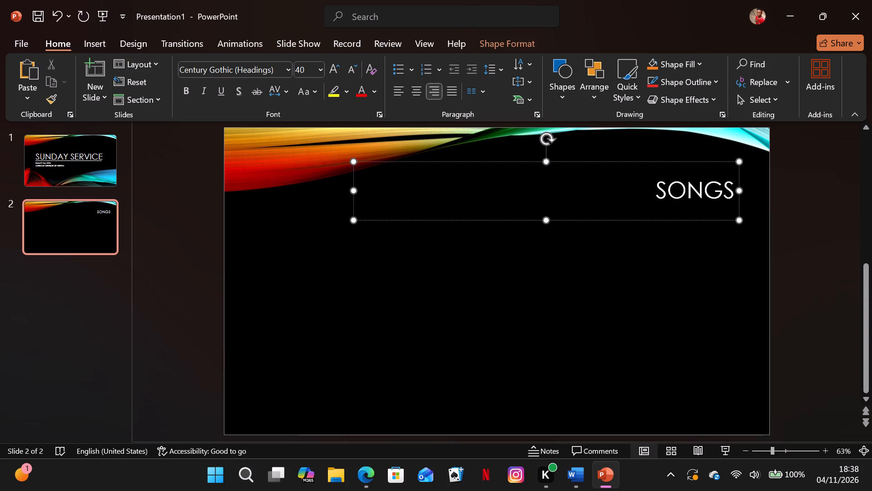
key(semicolon)
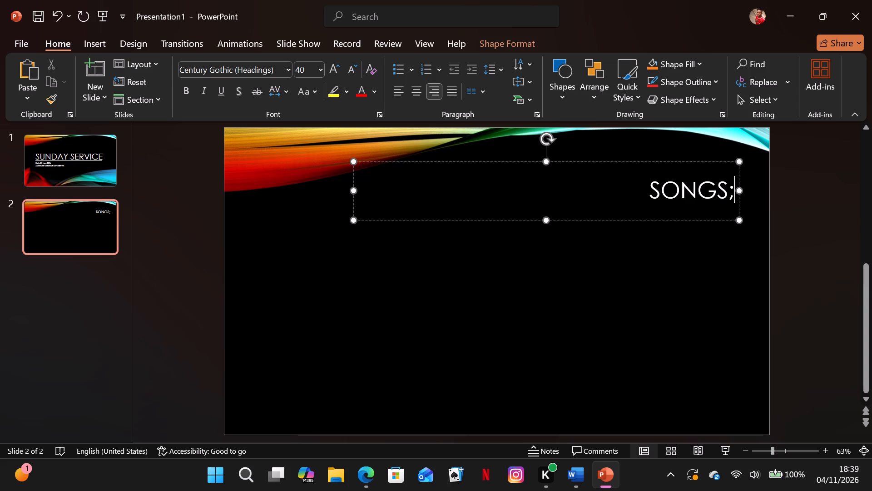
key(shift+a)
text(bariki)
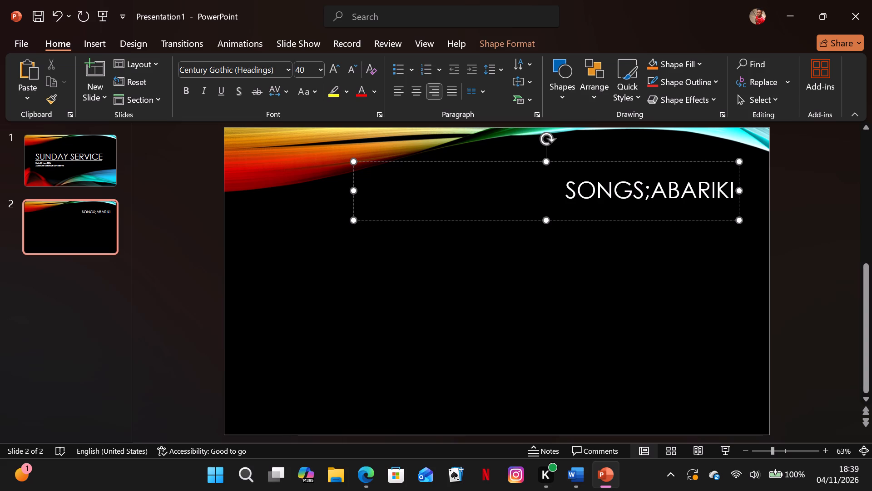
text(wee)
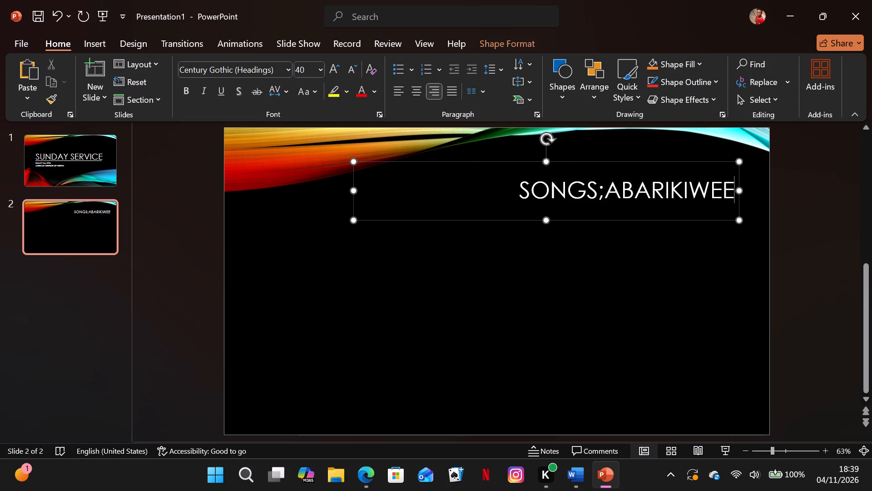
key(Return)
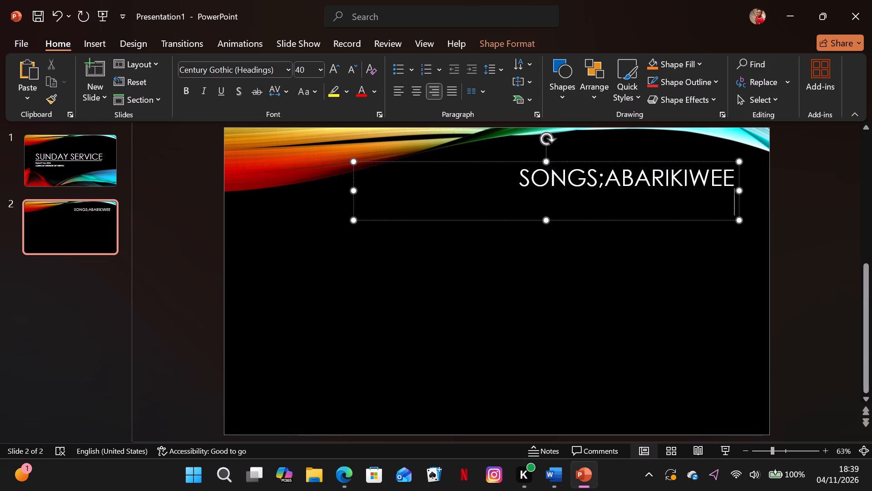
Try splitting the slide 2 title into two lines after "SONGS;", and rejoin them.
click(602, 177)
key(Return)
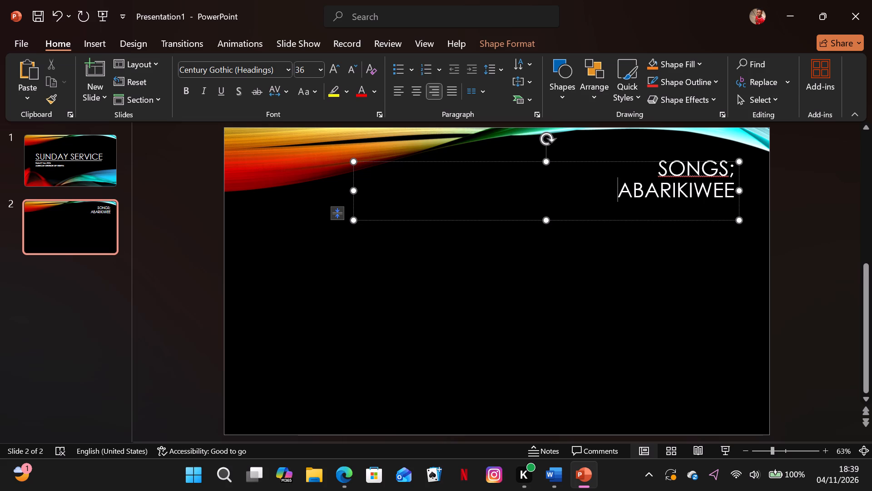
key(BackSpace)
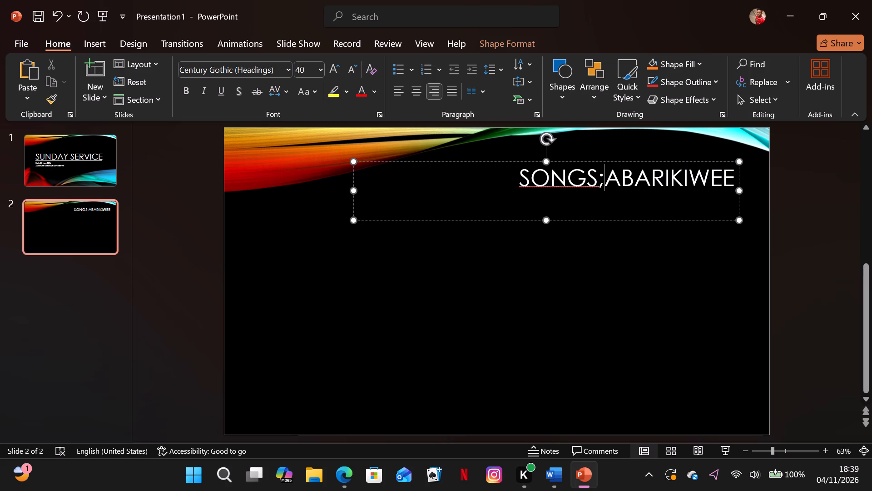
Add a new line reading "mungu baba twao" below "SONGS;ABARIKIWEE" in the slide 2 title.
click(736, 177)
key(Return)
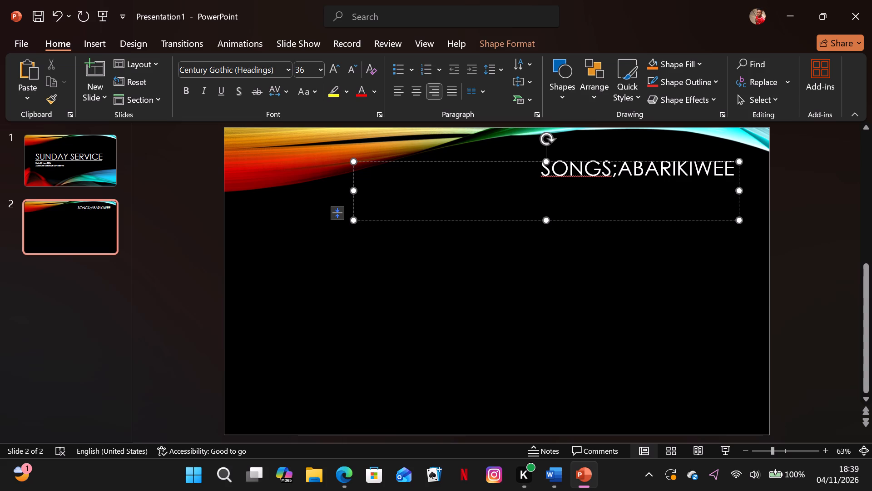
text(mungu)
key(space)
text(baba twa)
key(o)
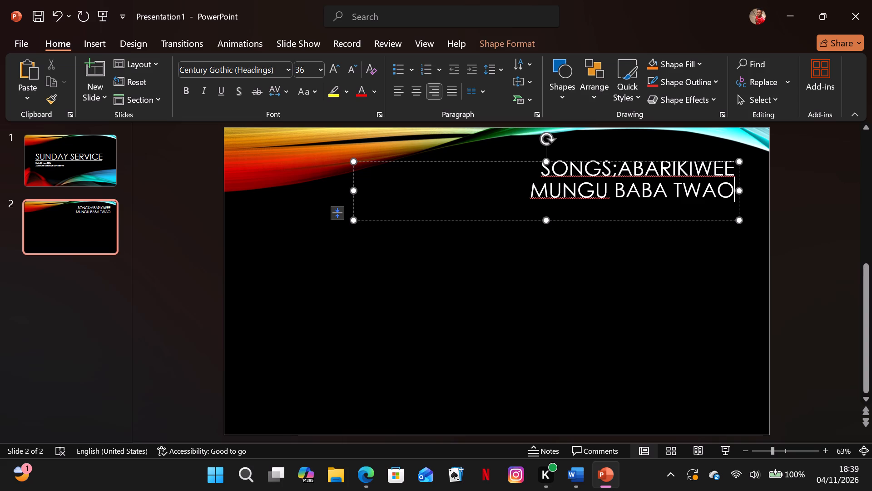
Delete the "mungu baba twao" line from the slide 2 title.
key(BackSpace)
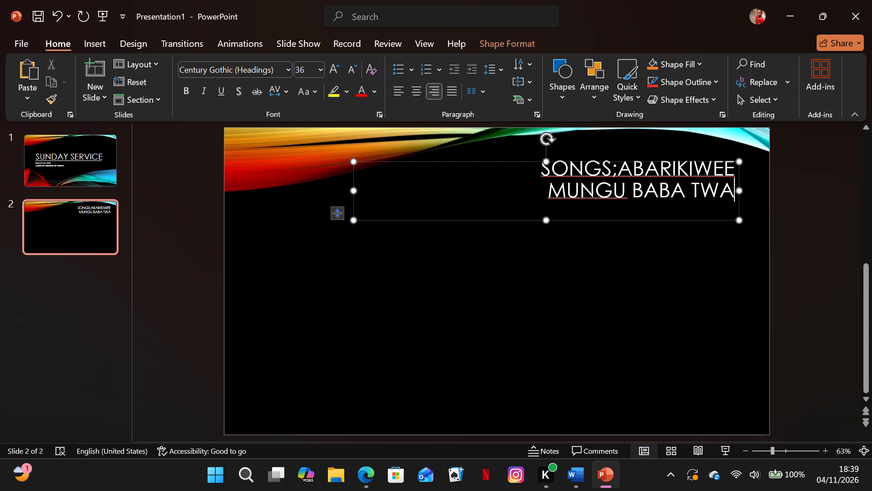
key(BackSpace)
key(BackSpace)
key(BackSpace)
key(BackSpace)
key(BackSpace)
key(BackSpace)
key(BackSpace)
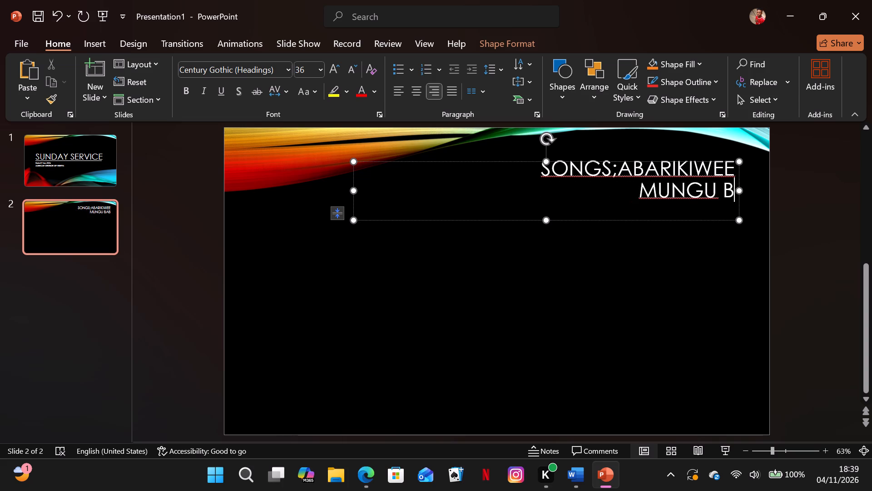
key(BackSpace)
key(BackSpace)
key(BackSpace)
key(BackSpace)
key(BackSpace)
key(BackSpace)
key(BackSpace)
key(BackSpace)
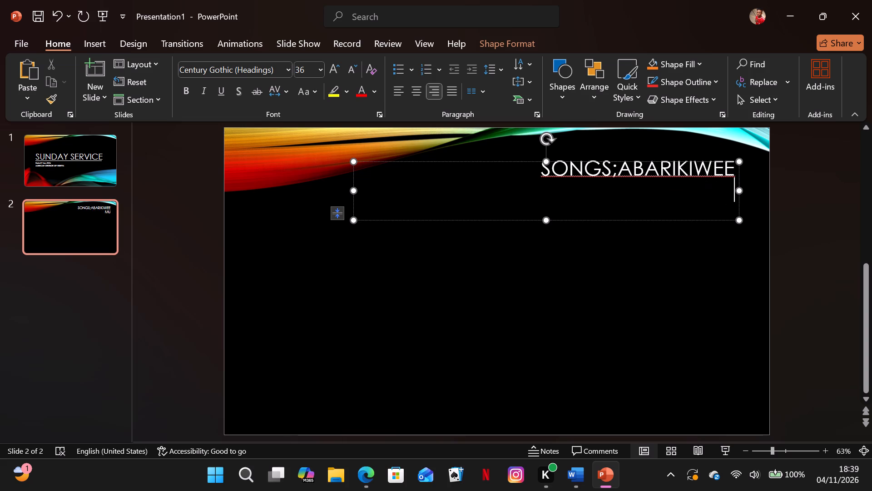
Delete "ABARIKIWEE" from the slide 2 title, keeping only "SONGS;".
key(BackSpace)
key(BackSpace)
key(BackSpace)
key(BackSpace)
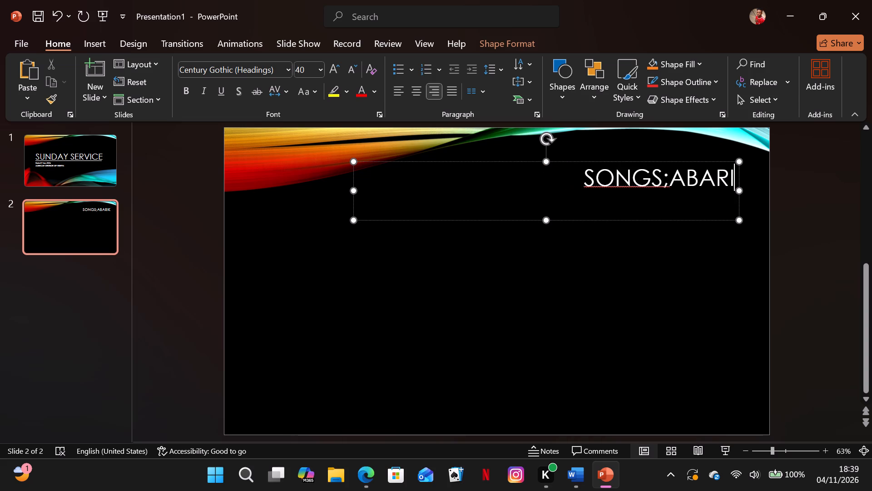
key(BackSpace)
key(BackSpace)
key(BackSpace)
key(BackSpace)
key(BackSpace)
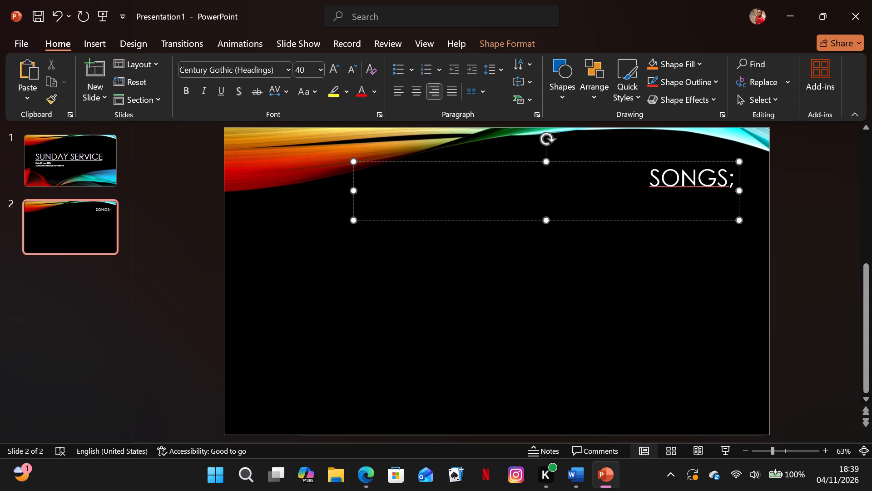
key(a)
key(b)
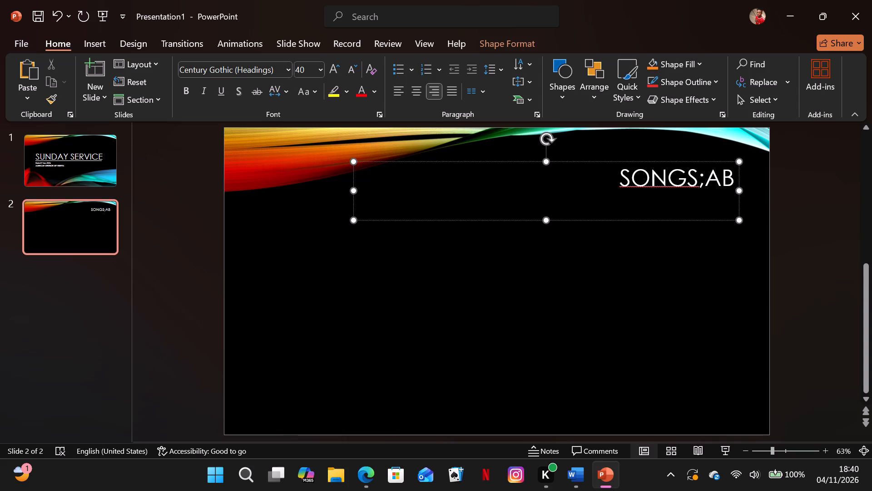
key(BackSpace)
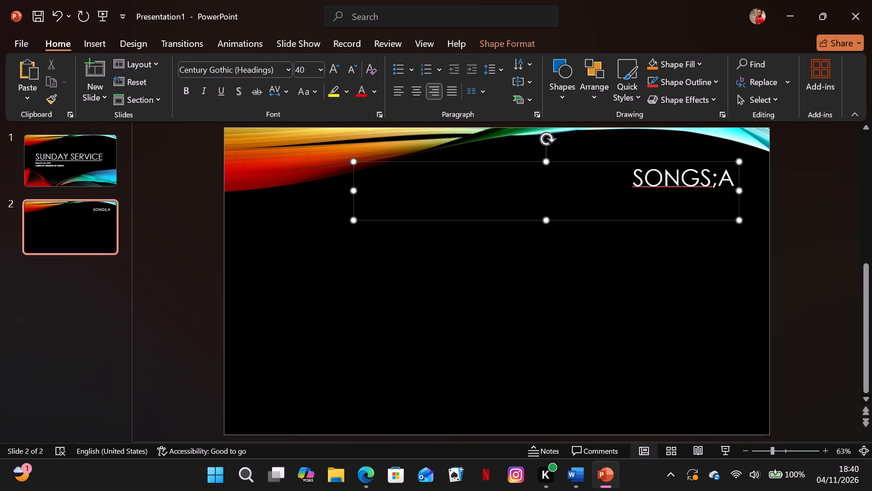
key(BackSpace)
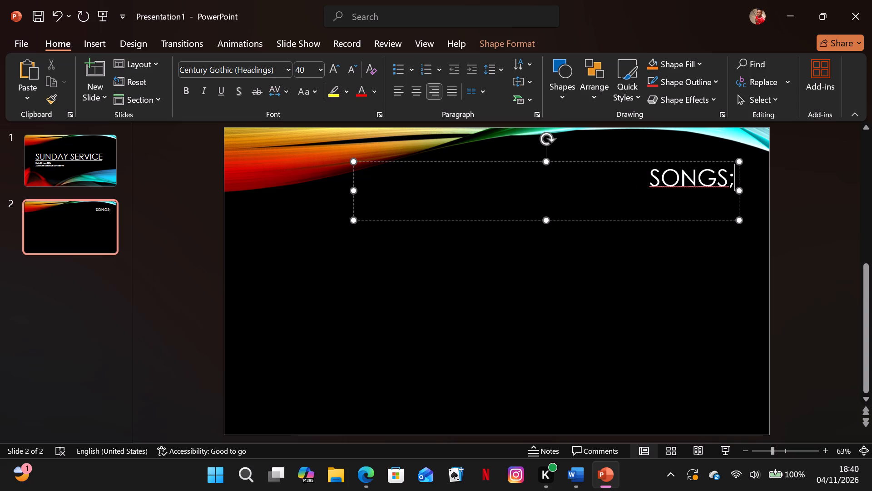
Add an empty line below "SONGS;" in the slide 2 title.
key(Return)
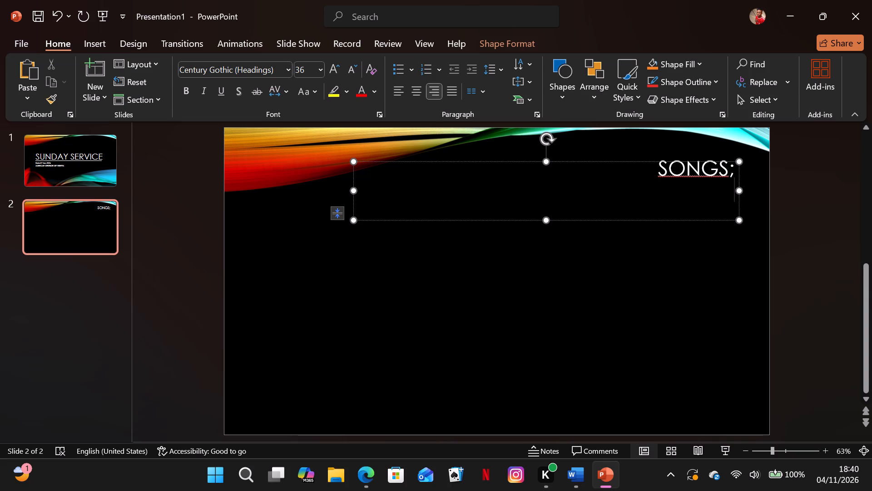
Set the line spacing of the "SONGS;" line in the slide 2 title to 1.0.
right_drag(736, 172, 661, 178)
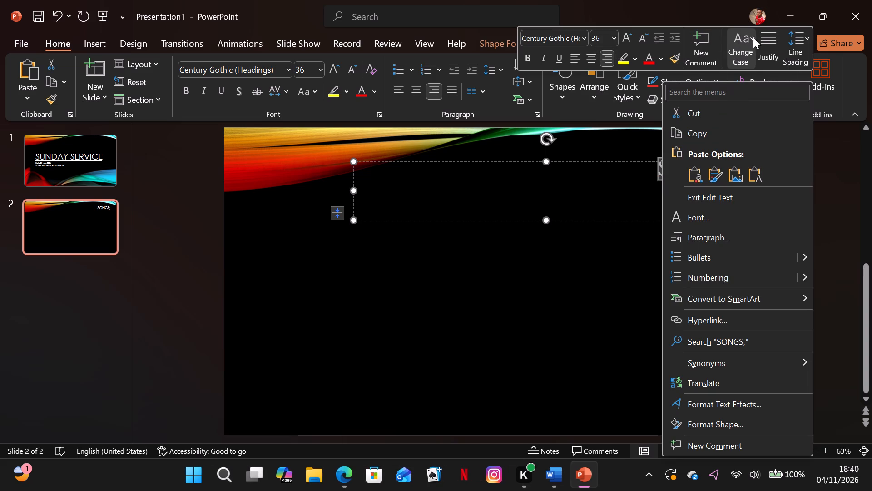
click(800, 42)
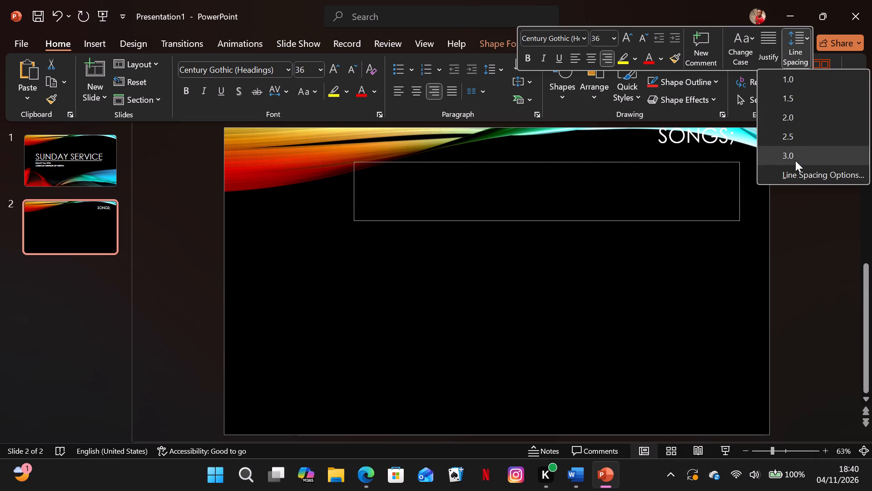
click(784, 76)
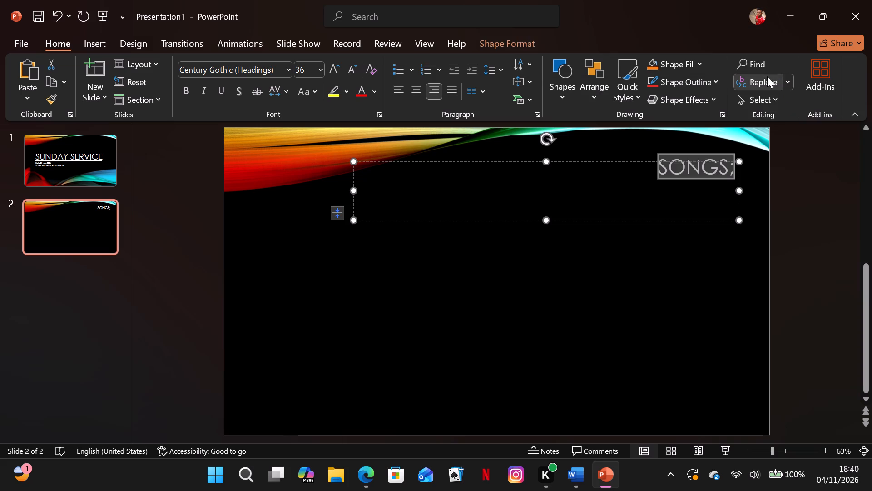
click(788, 79)
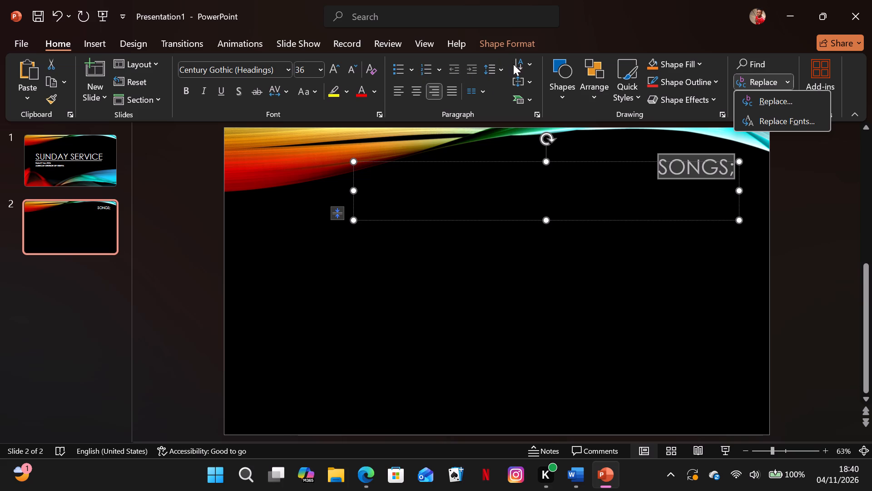
Align the slide 2 title text to the top of its placeholder and justify the "SONGS;" line.
click(520, 82)
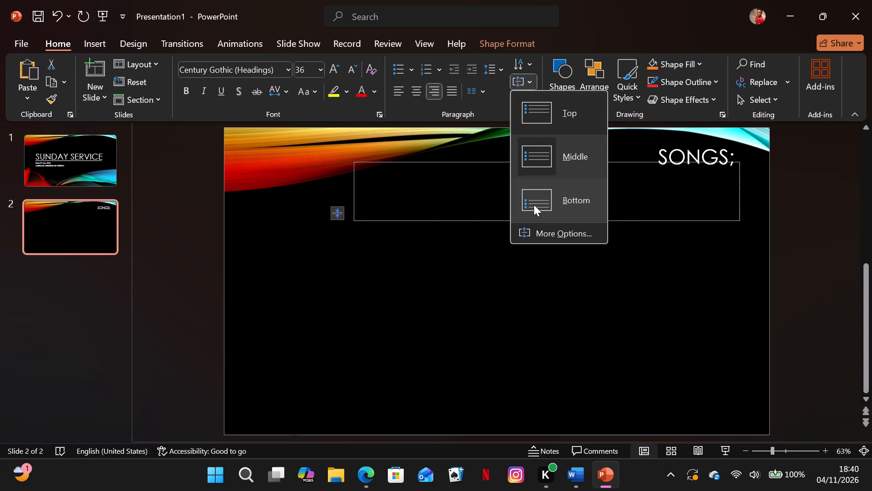
click(531, 117)
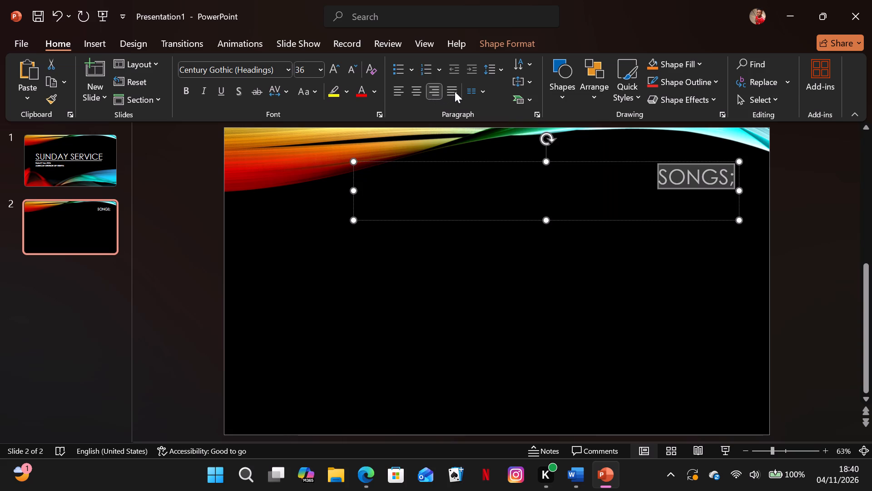
click(455, 91)
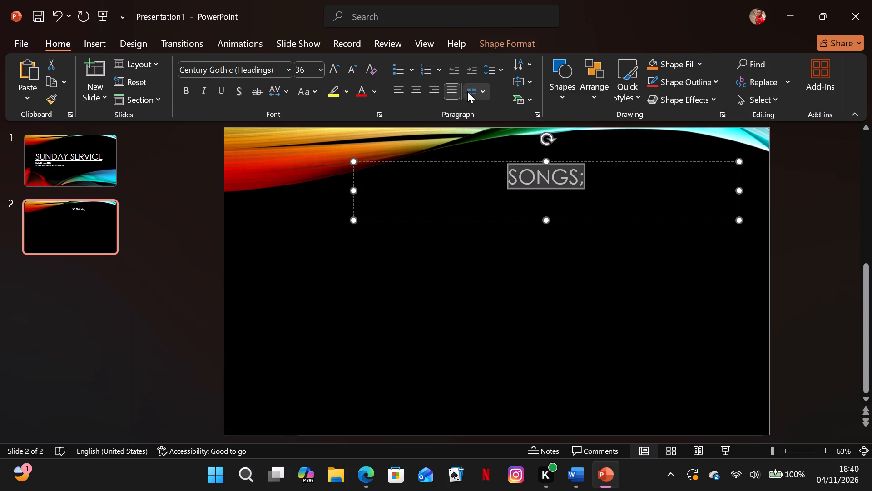
Lay out the slide 2 title text in three columns.
click(469, 91)
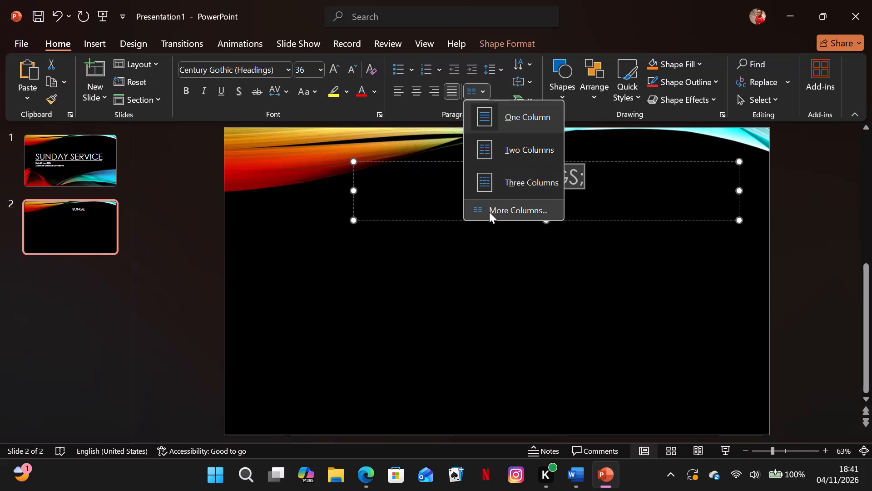
click(489, 179)
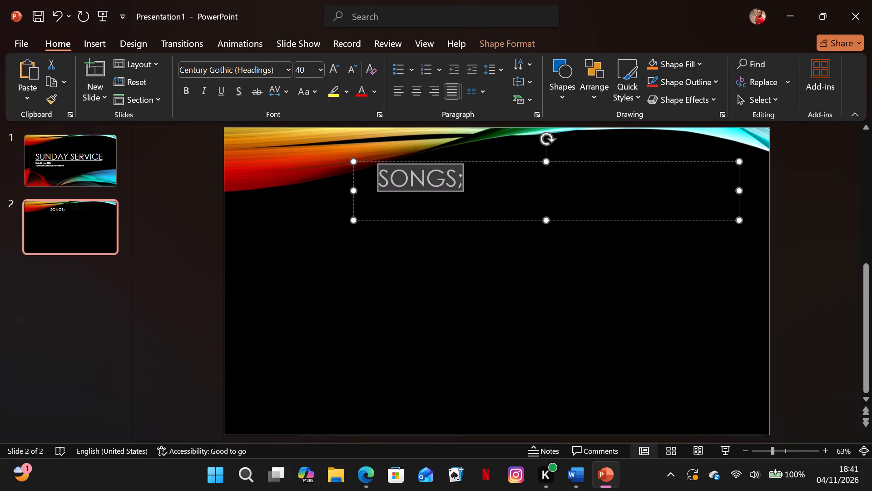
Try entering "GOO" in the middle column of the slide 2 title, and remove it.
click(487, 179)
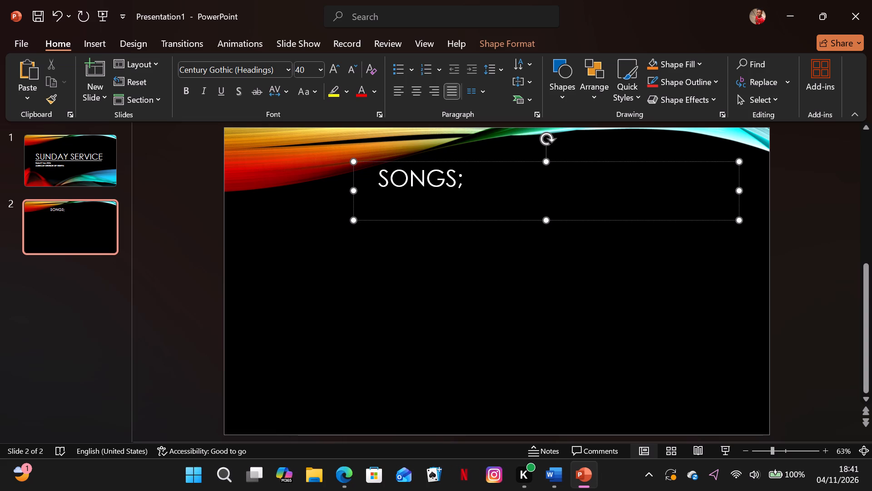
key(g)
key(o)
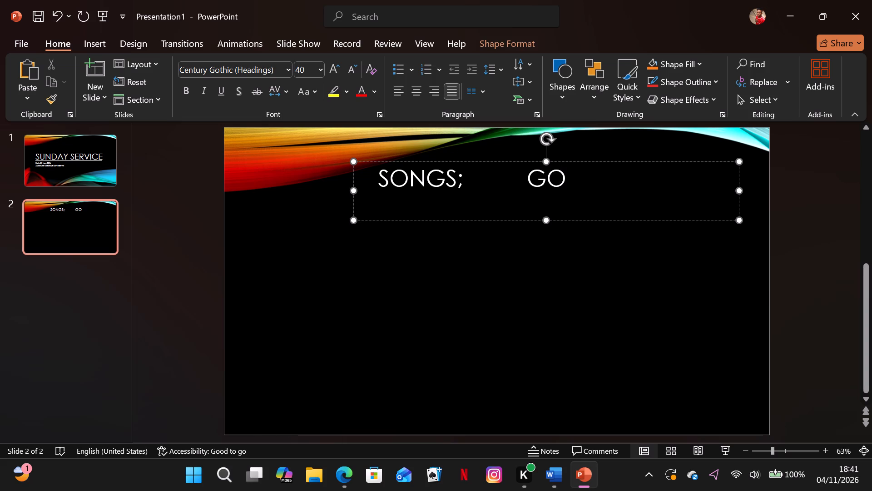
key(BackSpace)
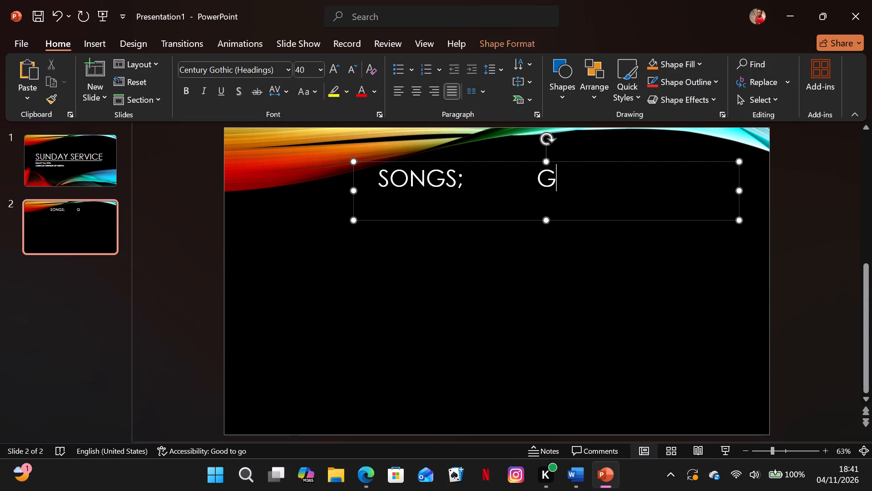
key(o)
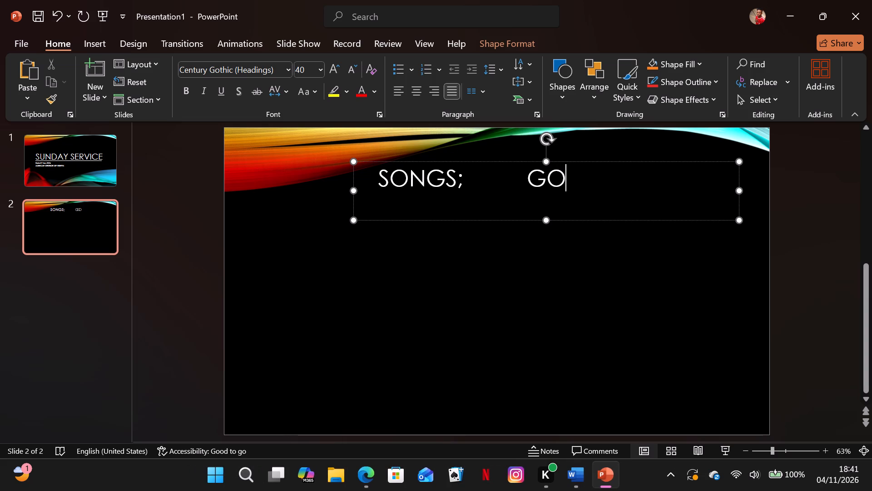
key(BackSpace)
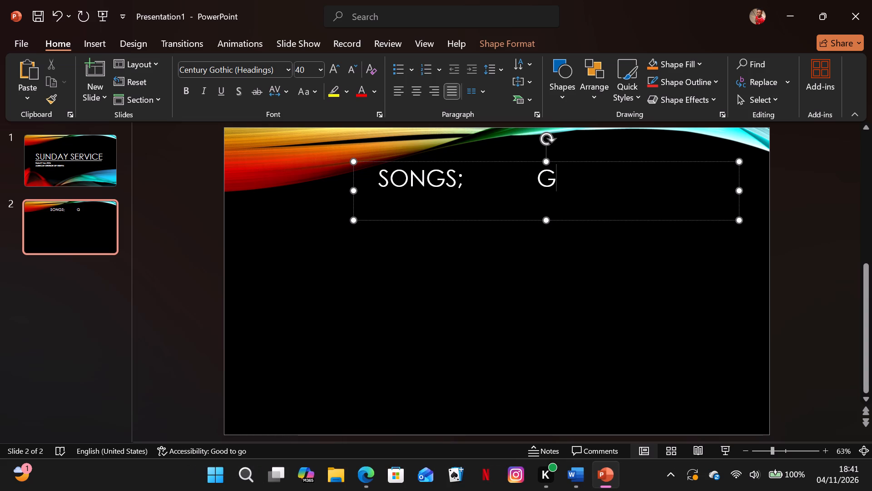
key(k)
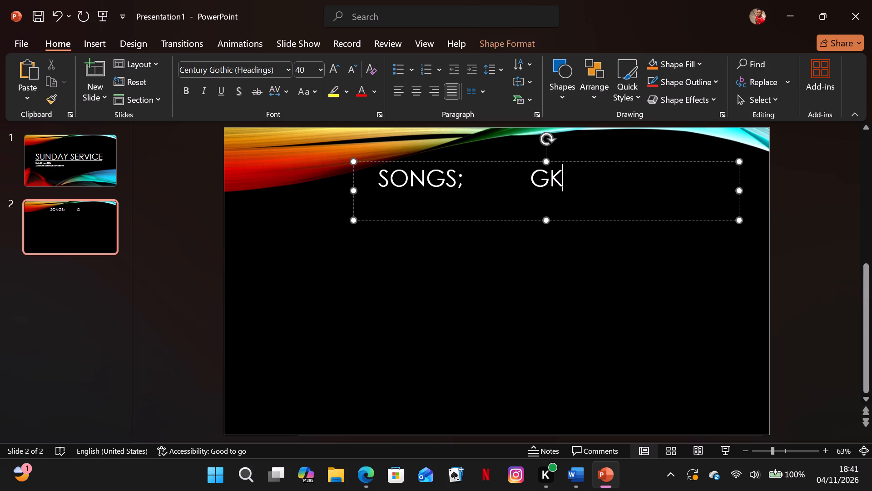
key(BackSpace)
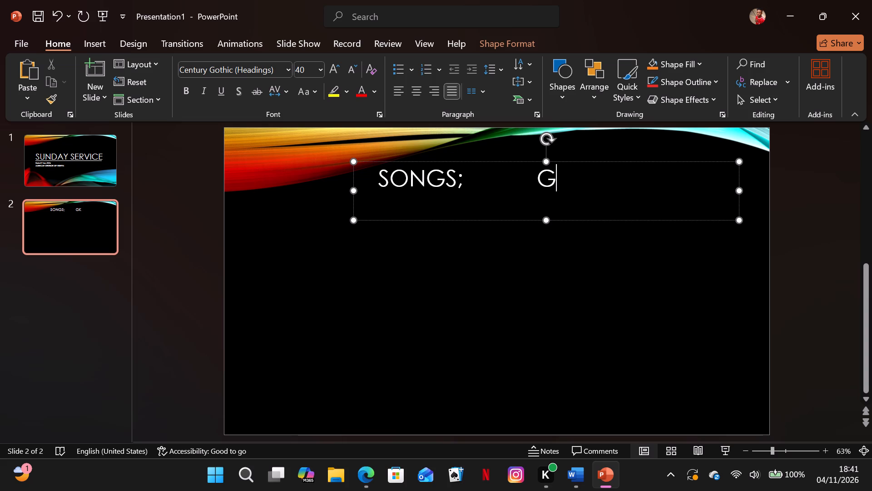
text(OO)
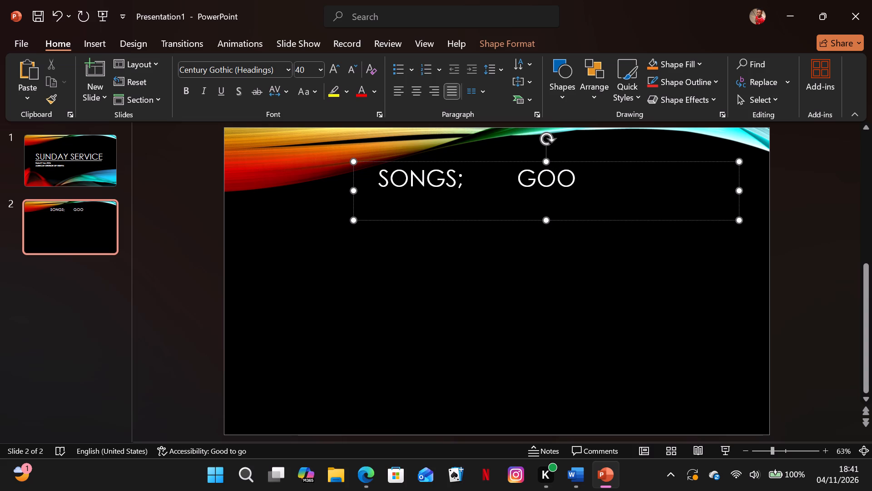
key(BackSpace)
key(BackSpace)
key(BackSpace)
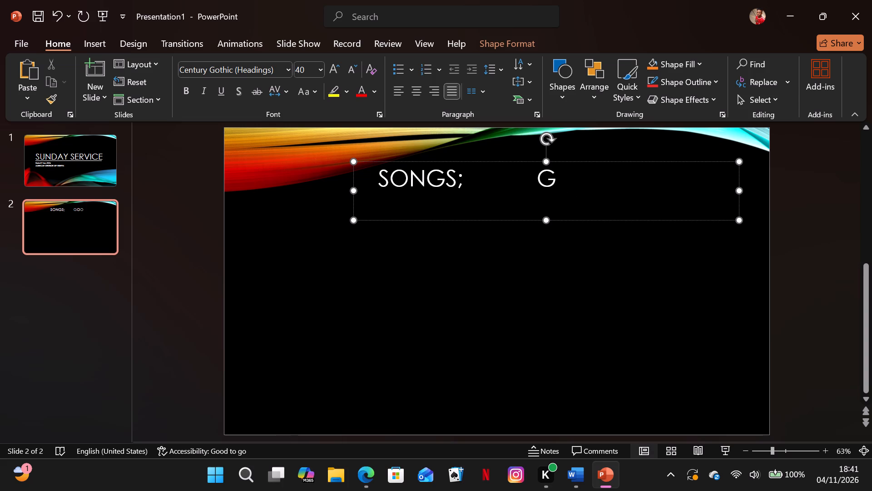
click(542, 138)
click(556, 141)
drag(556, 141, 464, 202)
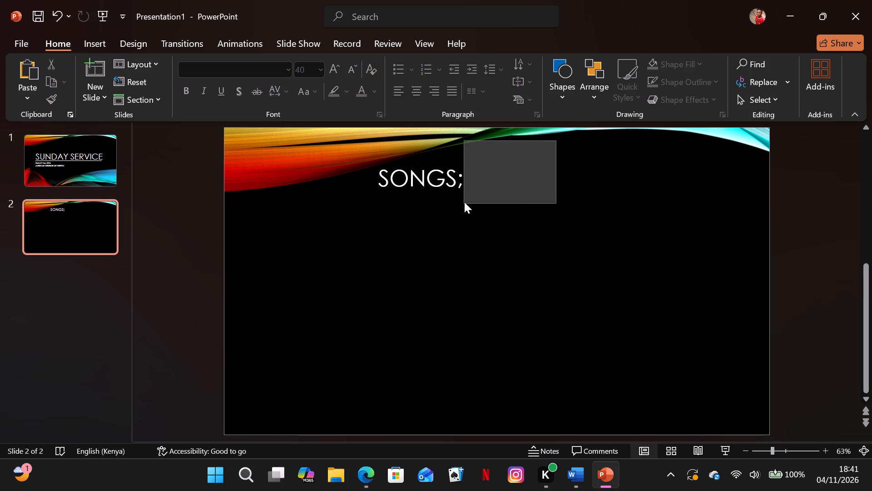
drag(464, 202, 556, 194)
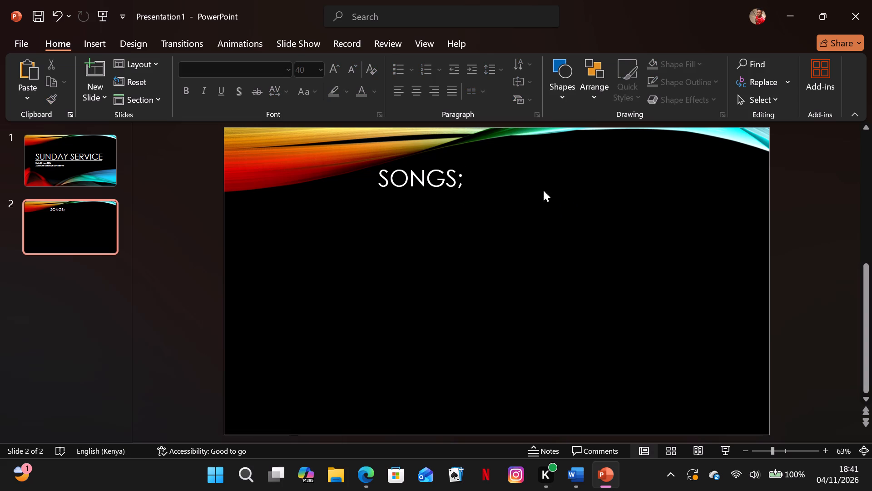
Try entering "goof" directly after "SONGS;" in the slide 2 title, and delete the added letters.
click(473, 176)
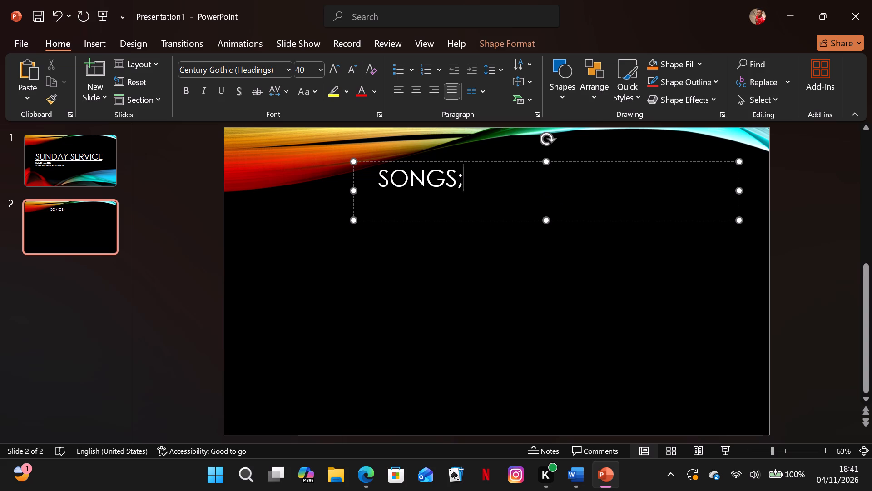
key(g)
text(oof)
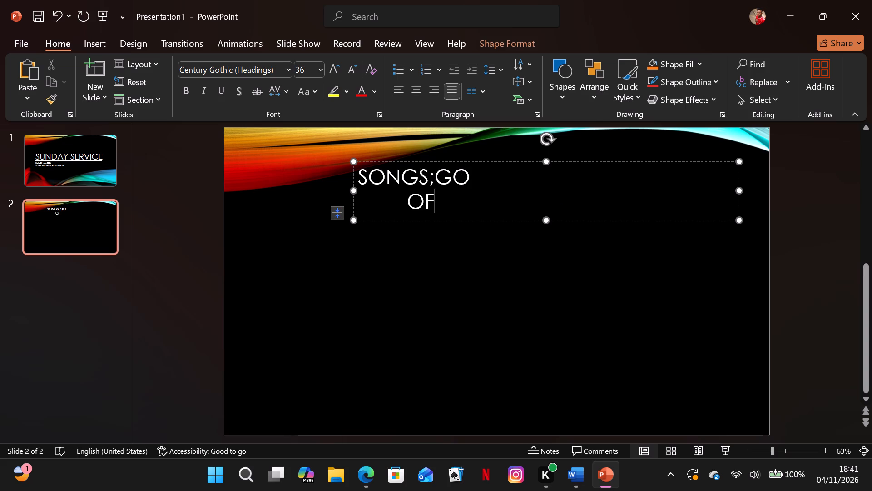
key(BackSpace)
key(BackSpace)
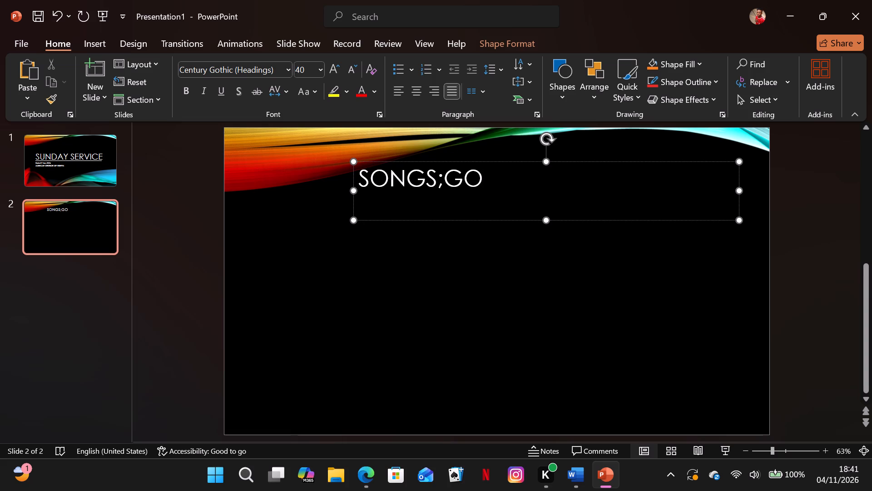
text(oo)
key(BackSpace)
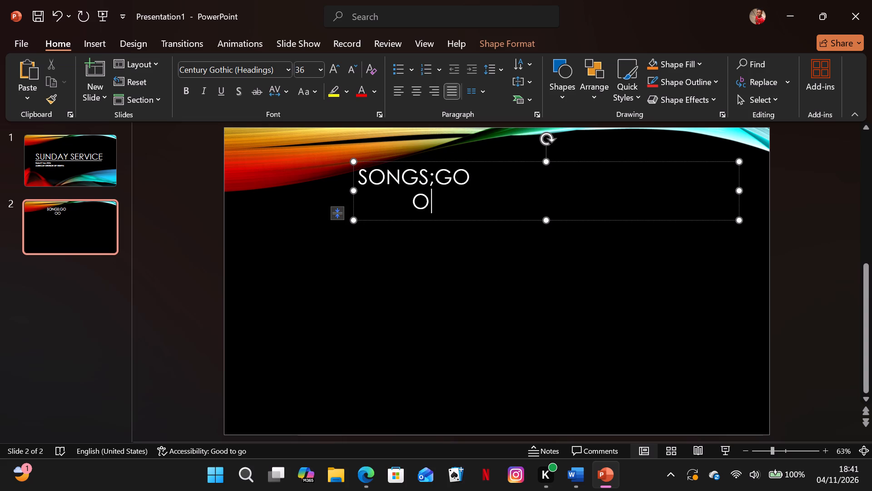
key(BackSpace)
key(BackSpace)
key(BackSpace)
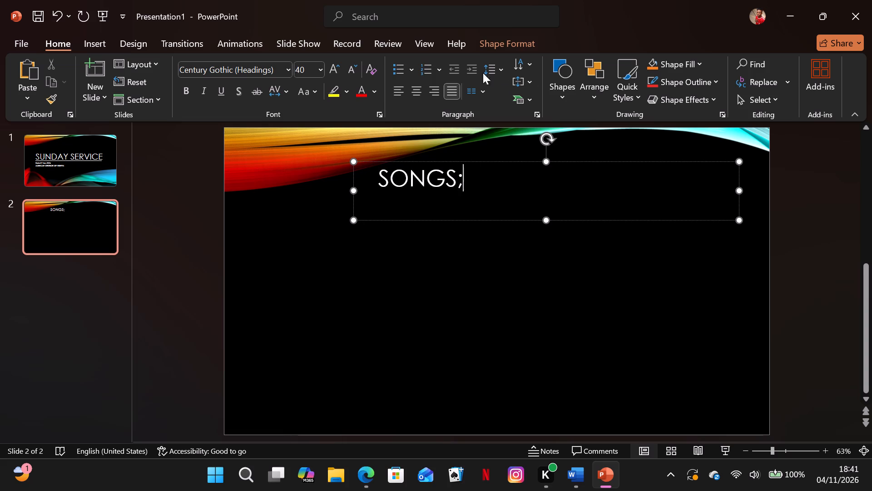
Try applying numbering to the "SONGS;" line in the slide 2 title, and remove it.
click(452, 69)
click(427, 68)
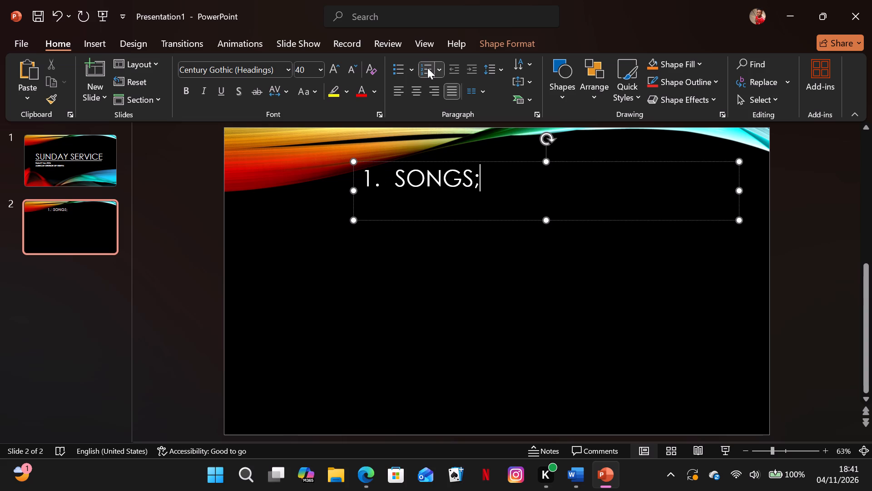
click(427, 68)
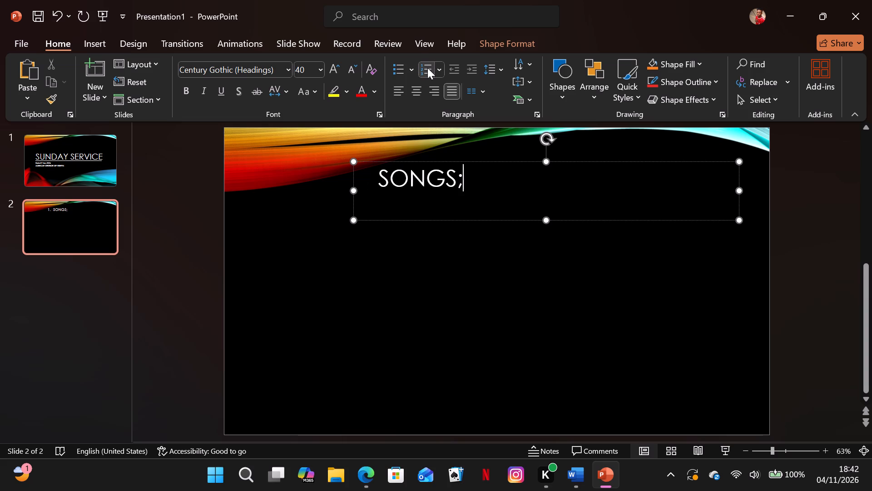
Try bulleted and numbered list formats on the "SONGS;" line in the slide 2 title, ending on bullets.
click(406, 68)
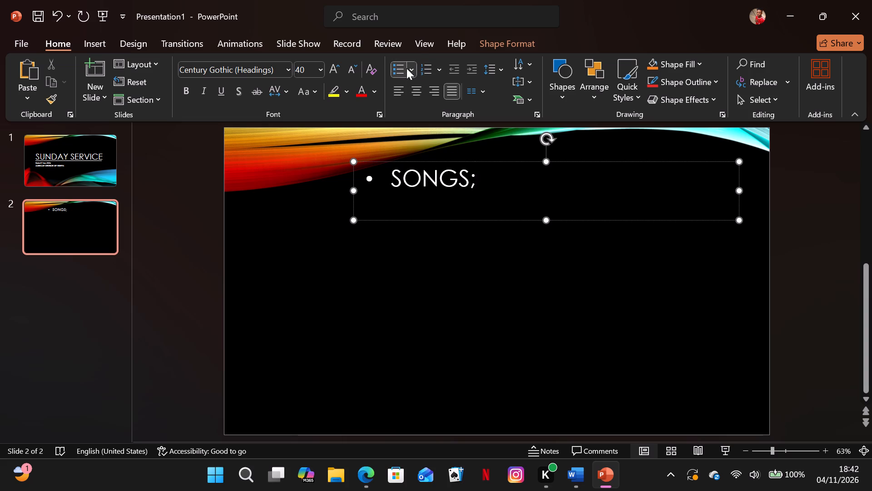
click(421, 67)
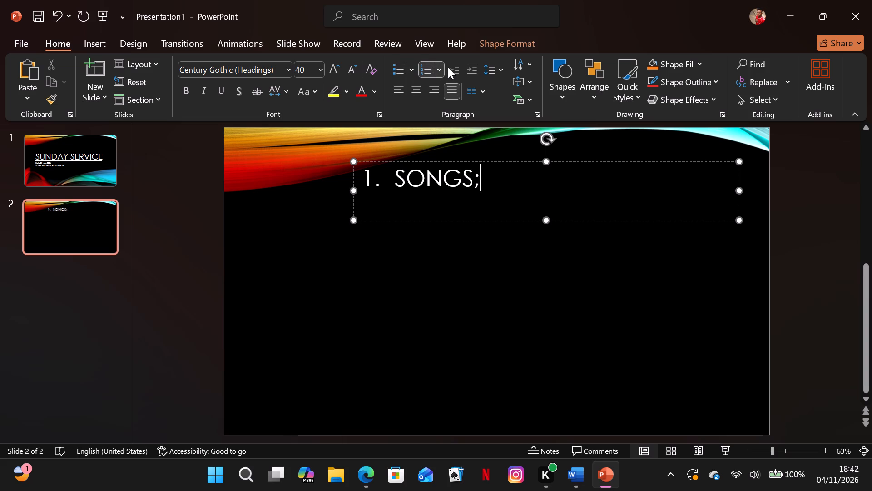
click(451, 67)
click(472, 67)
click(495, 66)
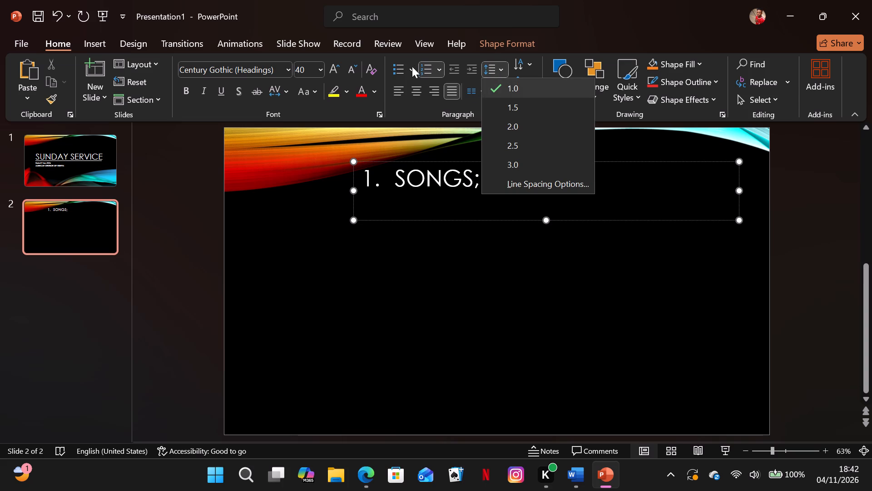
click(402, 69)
Left-align the "SONGS;" line in the slide 2 title.
click(401, 95)
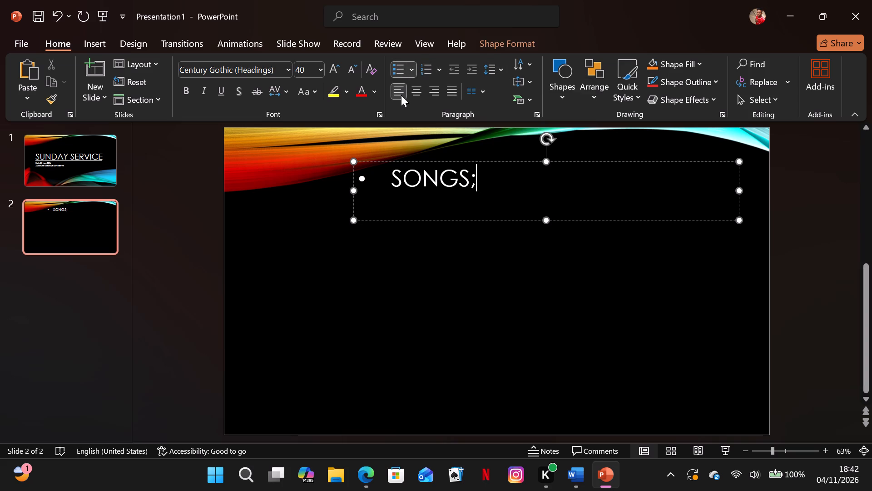
click(401, 95)
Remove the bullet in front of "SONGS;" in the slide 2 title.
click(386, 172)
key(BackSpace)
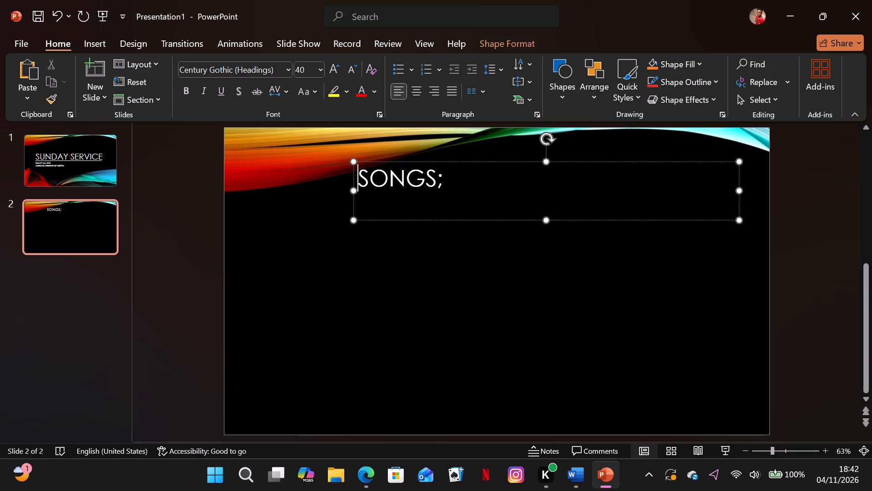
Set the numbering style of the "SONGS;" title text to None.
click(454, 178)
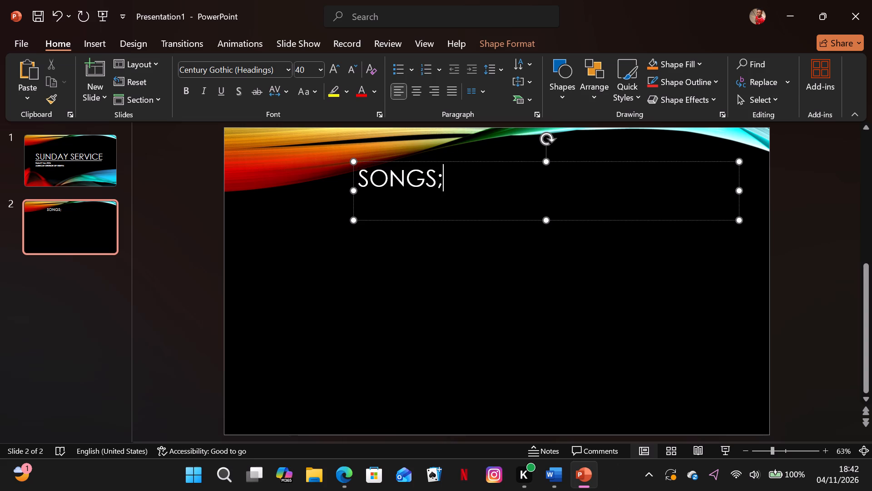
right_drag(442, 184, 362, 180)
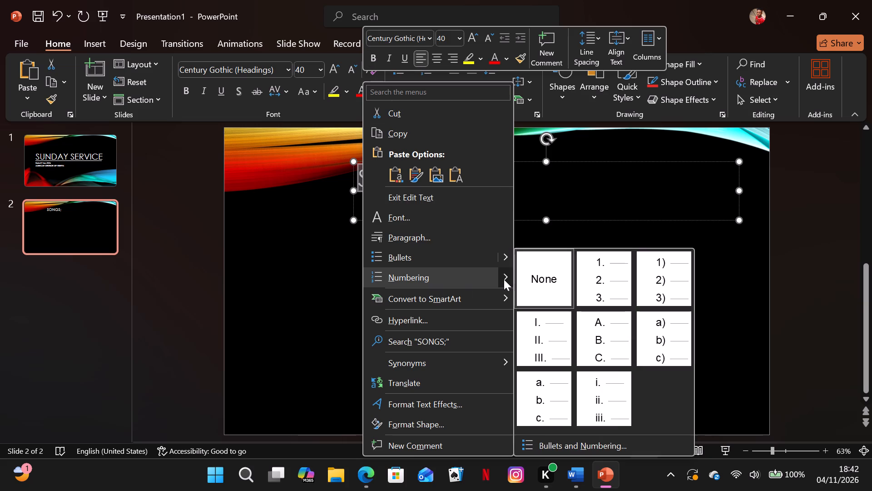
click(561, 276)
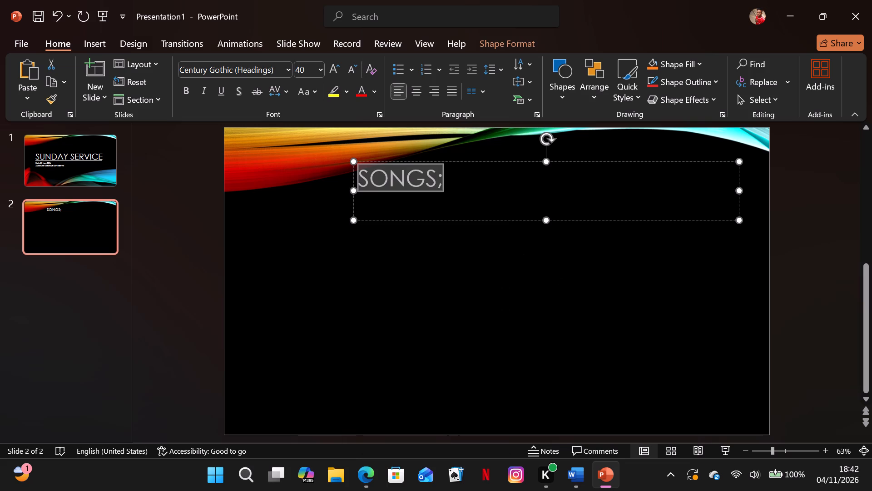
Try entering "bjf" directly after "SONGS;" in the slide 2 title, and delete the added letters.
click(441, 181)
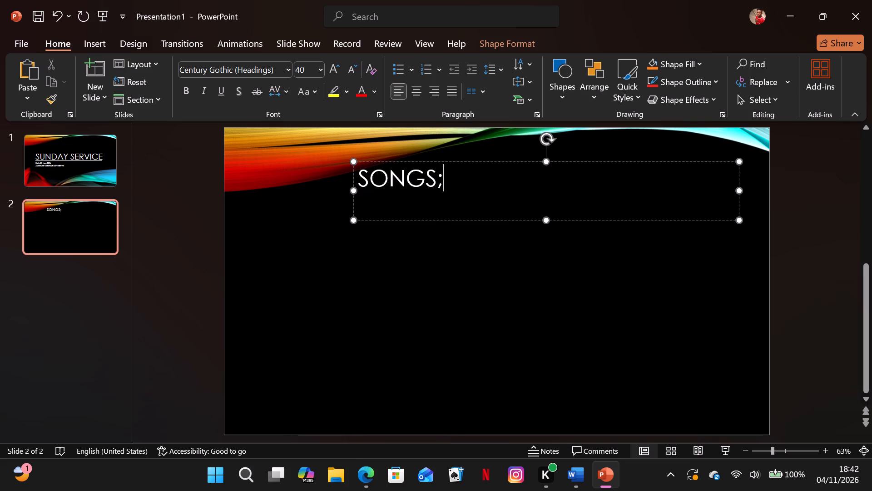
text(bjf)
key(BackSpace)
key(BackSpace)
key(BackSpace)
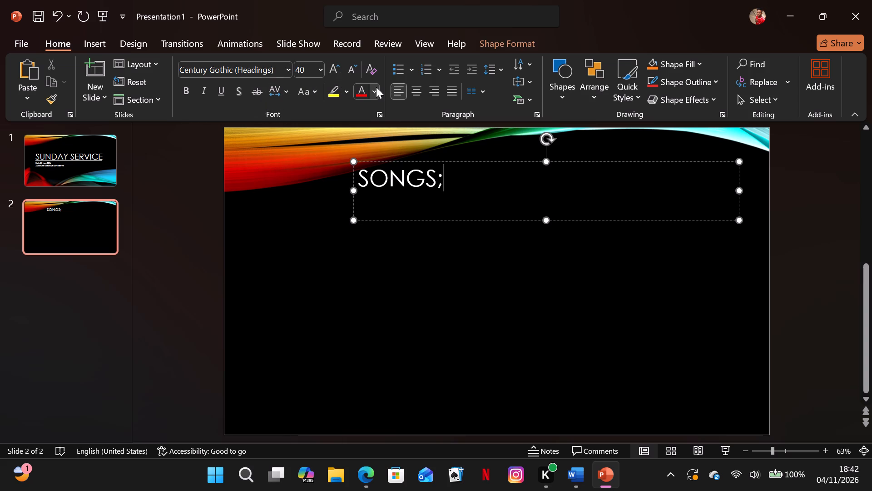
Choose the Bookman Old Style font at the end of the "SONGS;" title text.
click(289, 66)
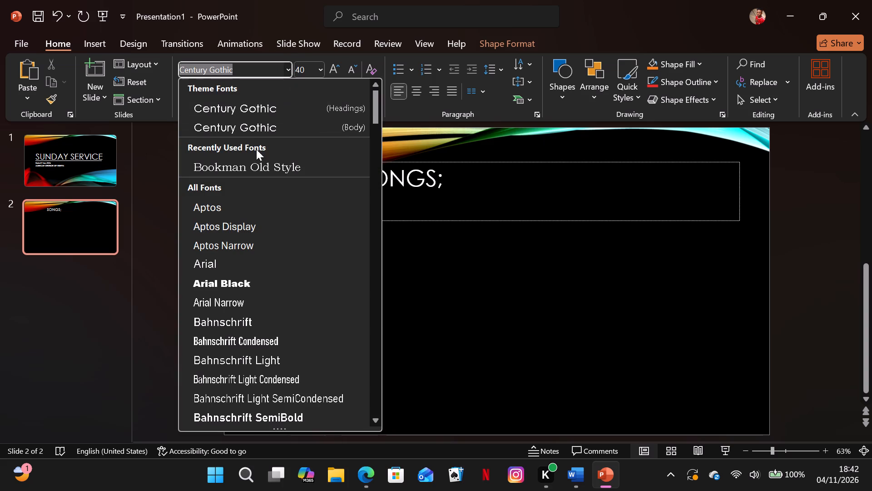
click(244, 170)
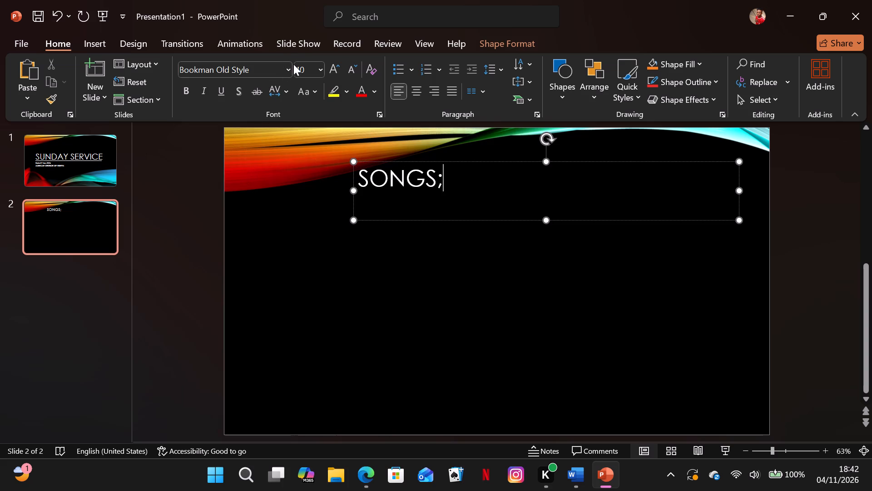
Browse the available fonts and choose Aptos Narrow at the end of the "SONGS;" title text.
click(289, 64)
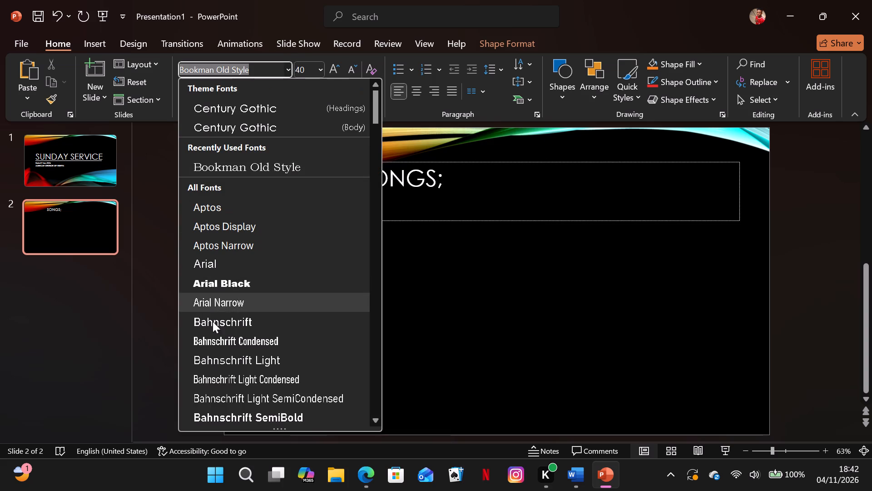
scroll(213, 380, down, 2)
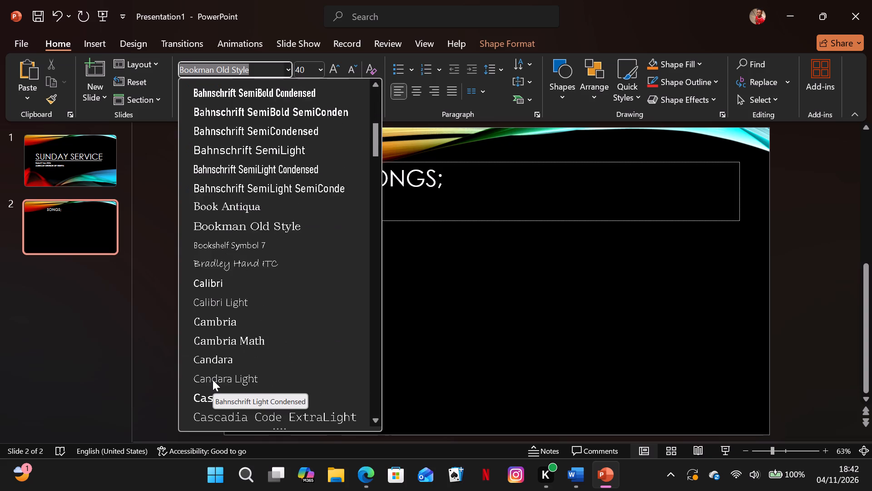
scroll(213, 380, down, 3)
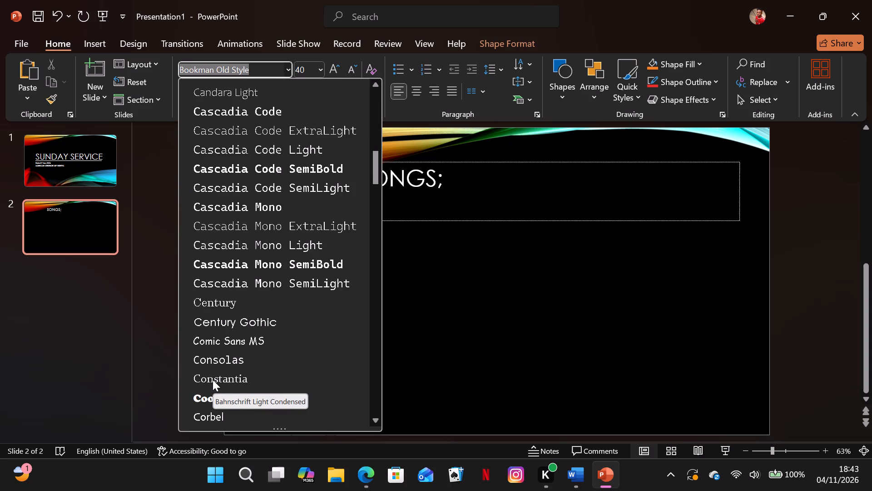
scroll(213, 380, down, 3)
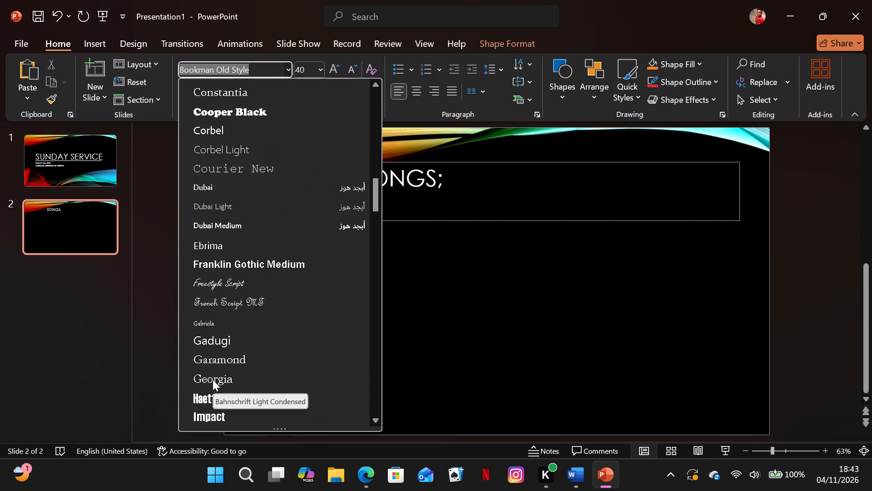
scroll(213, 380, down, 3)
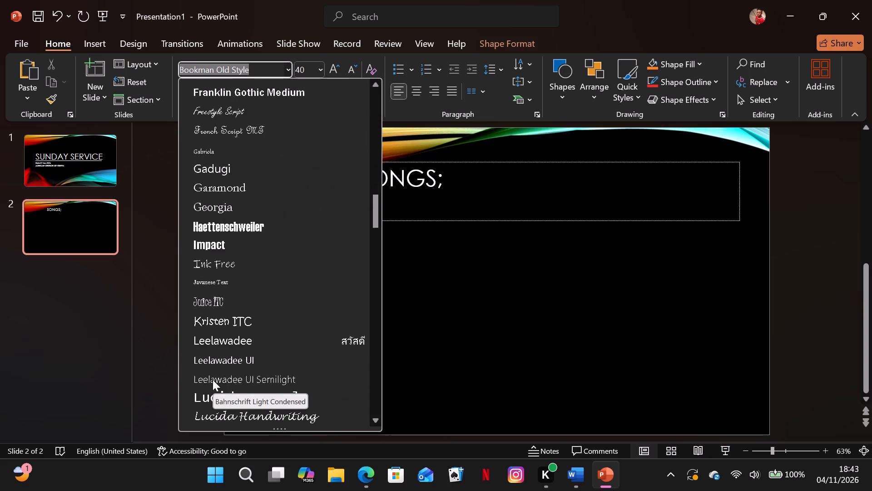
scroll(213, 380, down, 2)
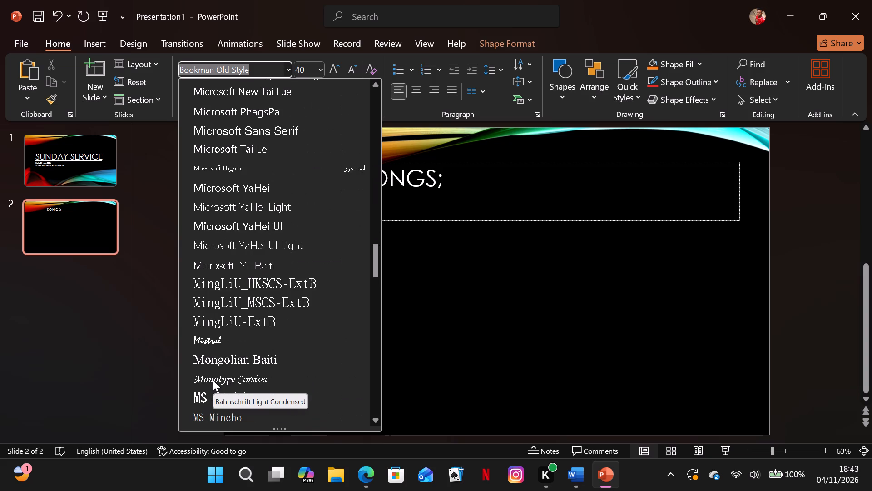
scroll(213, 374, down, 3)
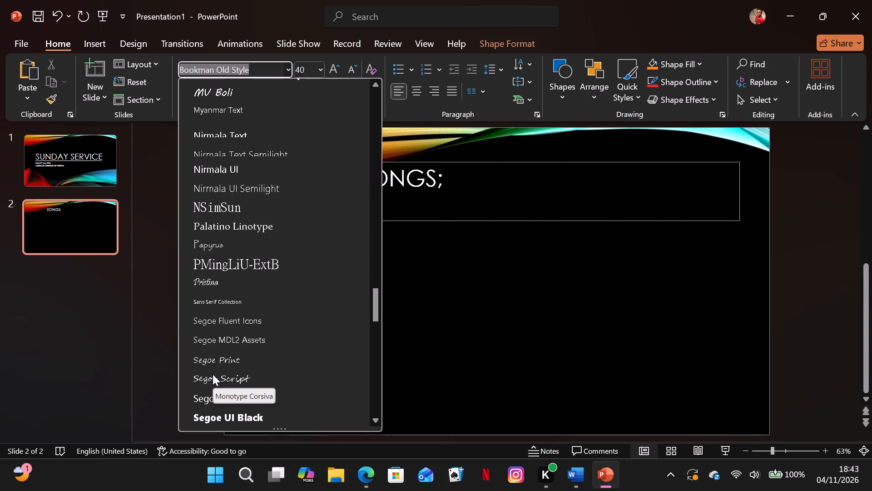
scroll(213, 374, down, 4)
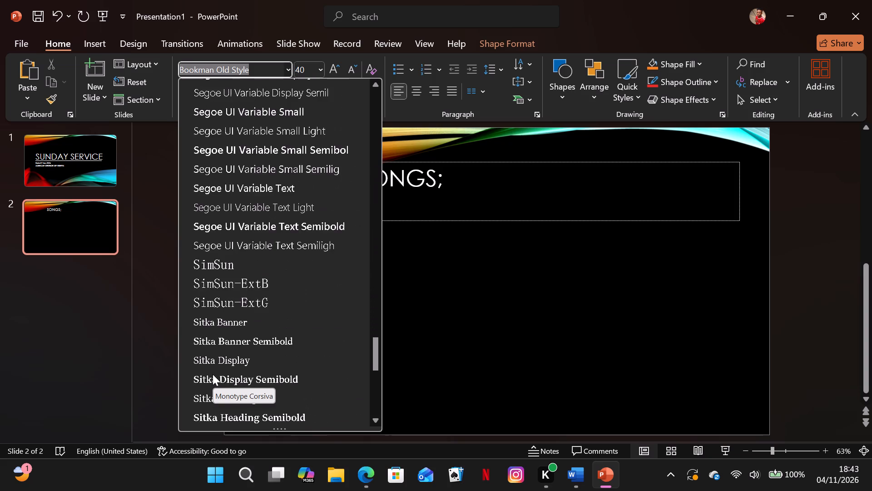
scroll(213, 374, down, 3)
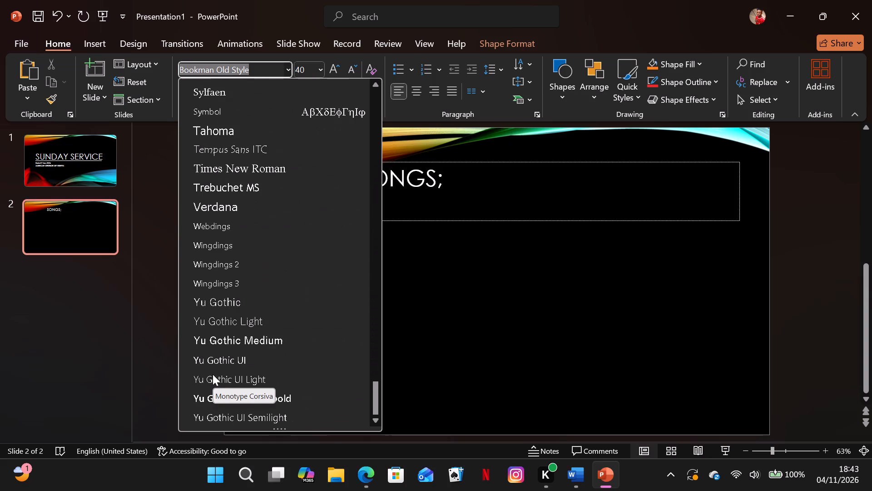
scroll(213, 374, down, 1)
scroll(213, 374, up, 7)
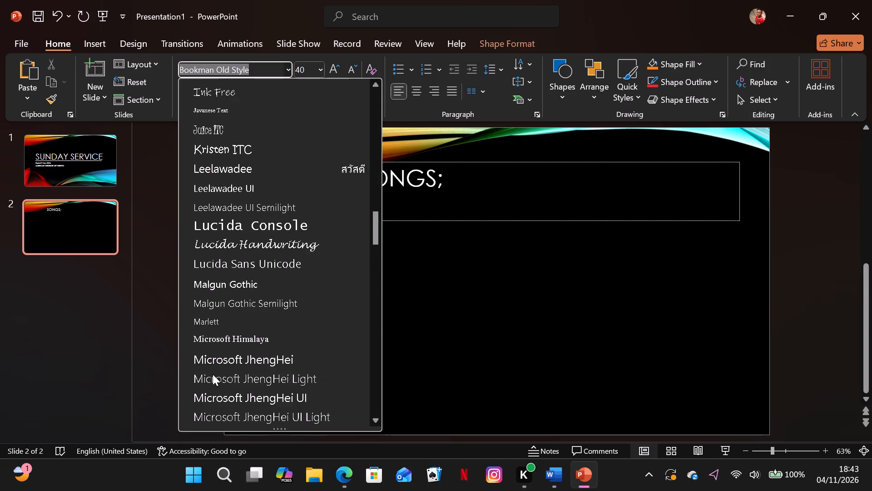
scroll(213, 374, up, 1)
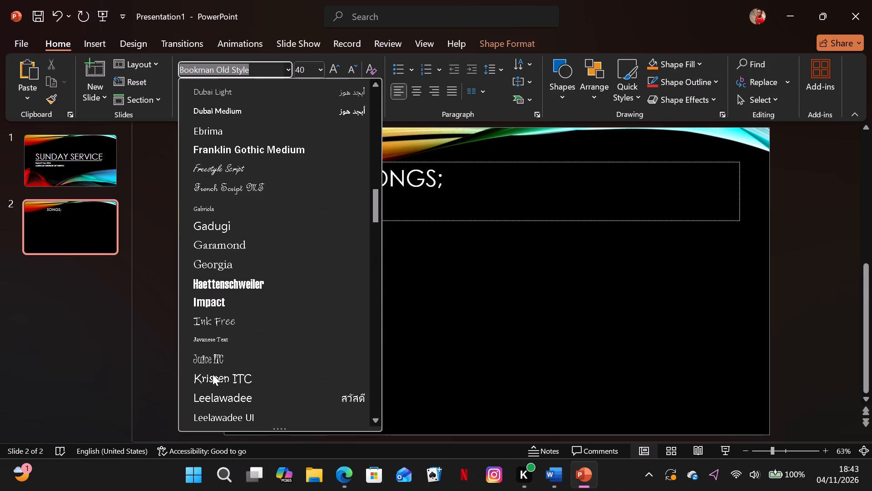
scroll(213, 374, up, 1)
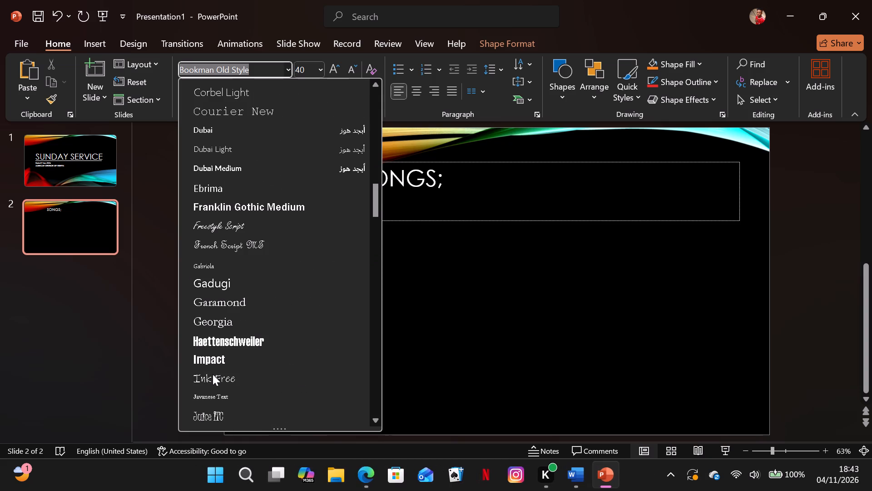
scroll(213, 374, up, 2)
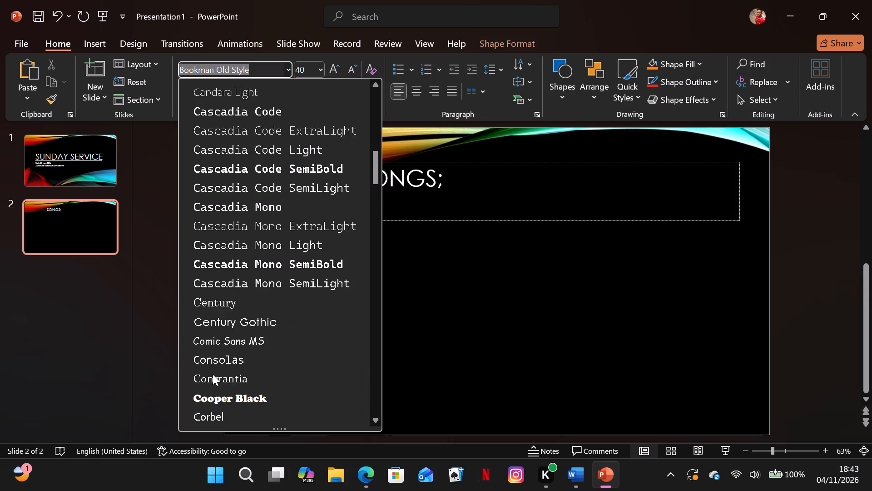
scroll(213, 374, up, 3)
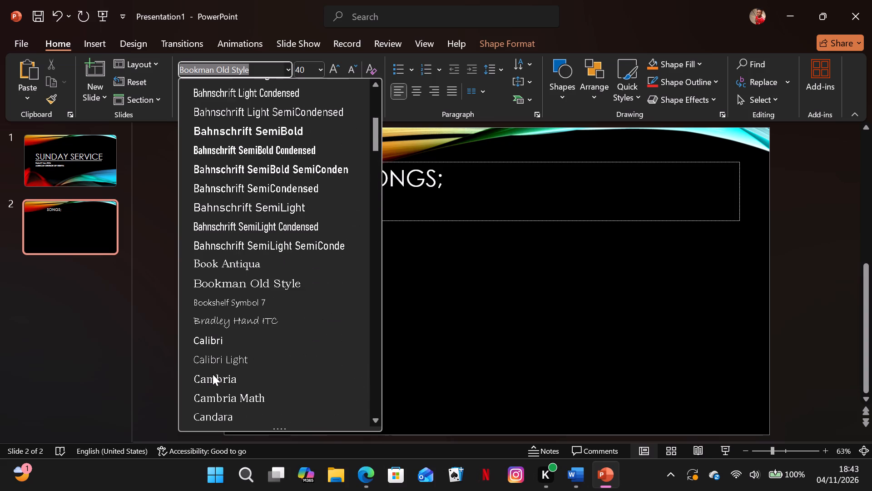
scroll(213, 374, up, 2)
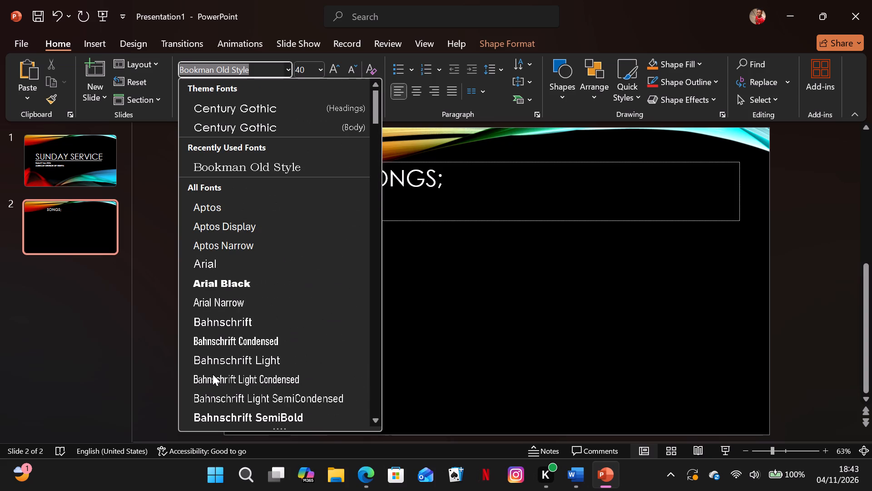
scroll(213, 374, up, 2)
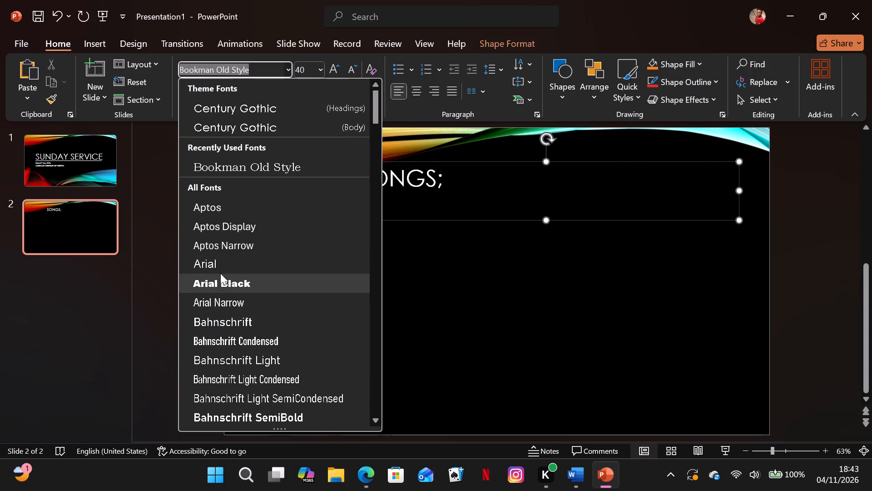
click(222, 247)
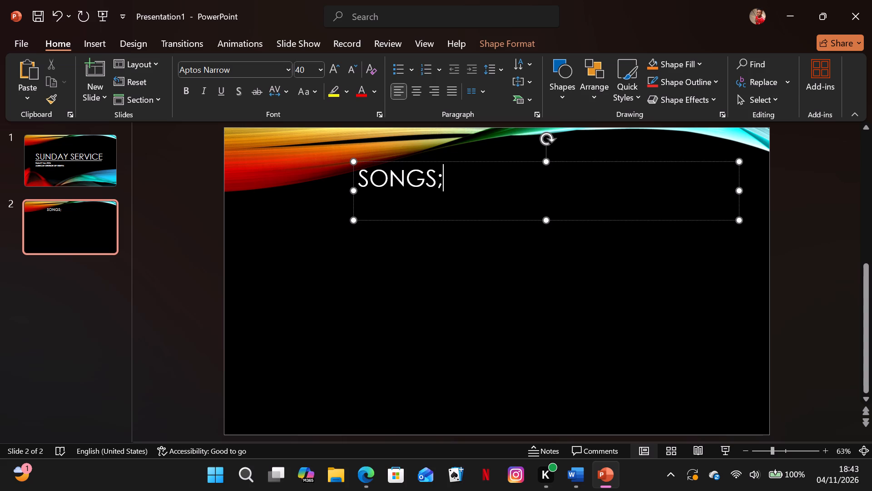
Delete the whole "SONGS;" text from the slide 2 title, leaving the placeholder empty.
key(BackSpace)
key(BackSpace)
key(BackSpace)
key(BackSpace)
key(BackSpace)
key(BackSpace)
key(BackSpace)
key(BackSpace)
key(BackSpace)
key(BackSpace)
key(BackSpace)
key(BackSpace)
key(BackSpace)
key(BackSpace)
key(BackSpace)
key(BackSpace)
key(BackSpace)
key(BackSpace)
key(BackSpace)
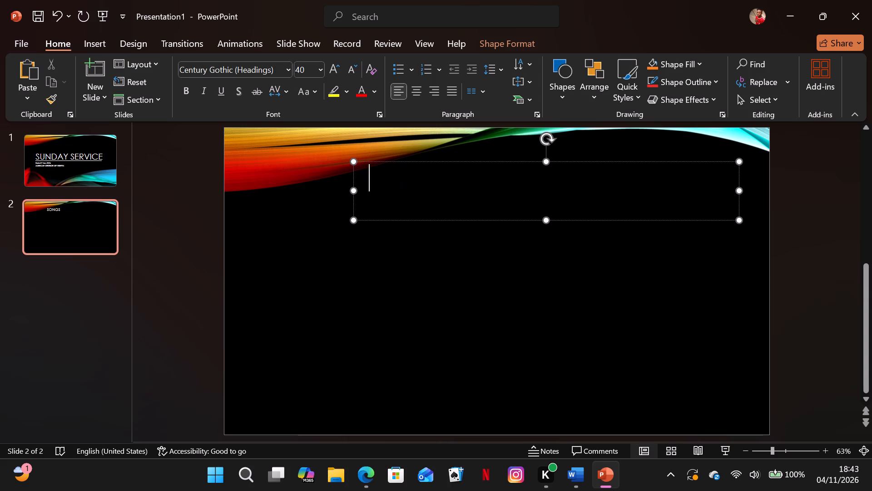
Set the font size in the empty slide 2 title placeholder to 20.
click(317, 68)
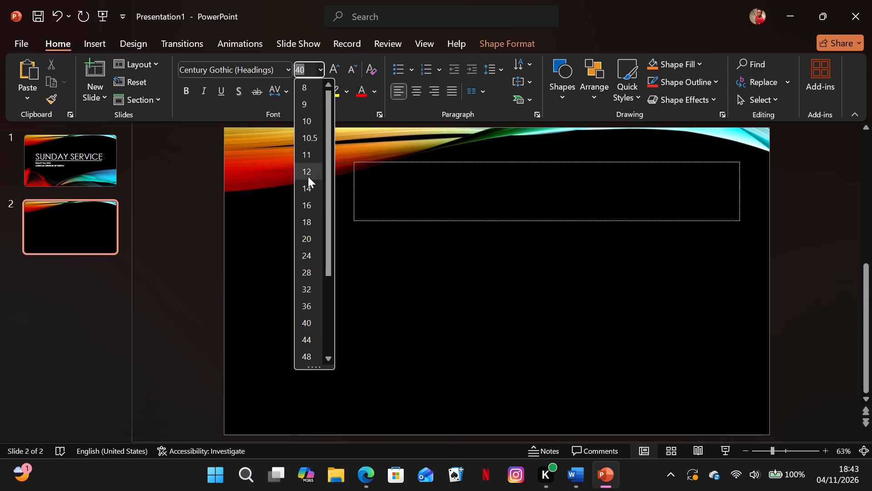
click(301, 240)
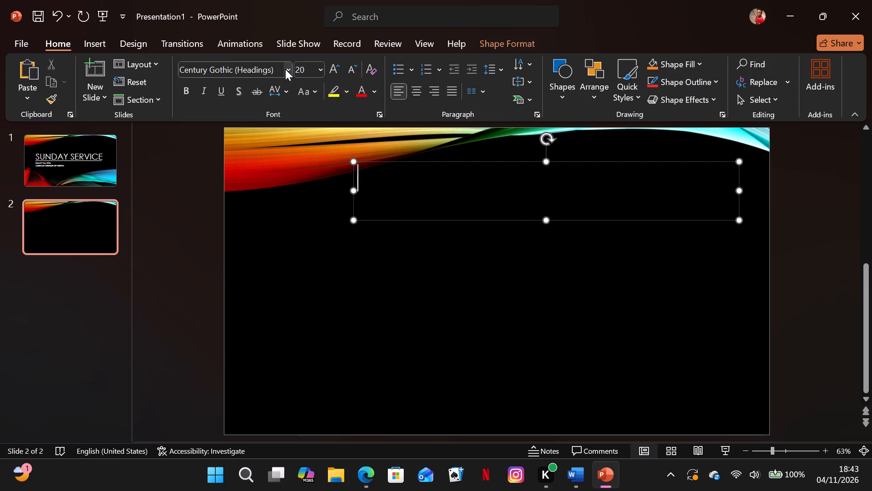
Browse the available fonts and choose Times New Roman for the empty slide 2 title placeholder.
click(285, 69)
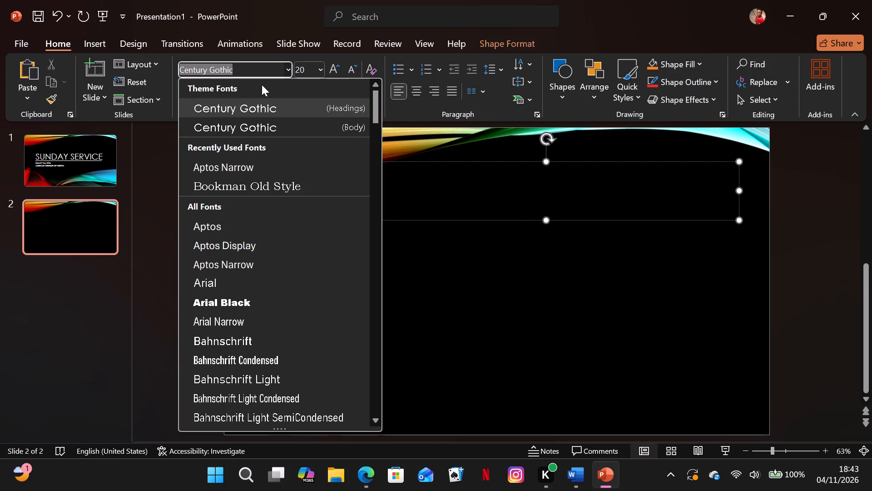
click(248, 91)
key(Delete)
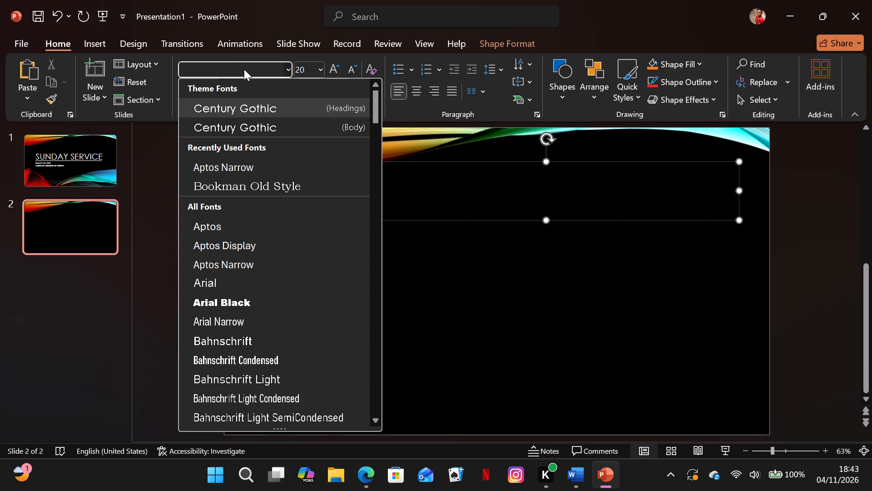
text(ree)
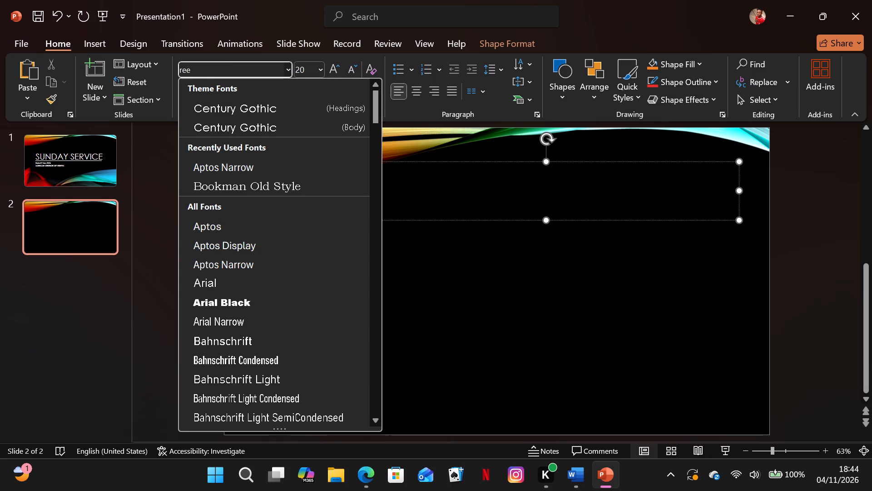
key(BackSpace)
key(BackSpace)
key(BackSpace)
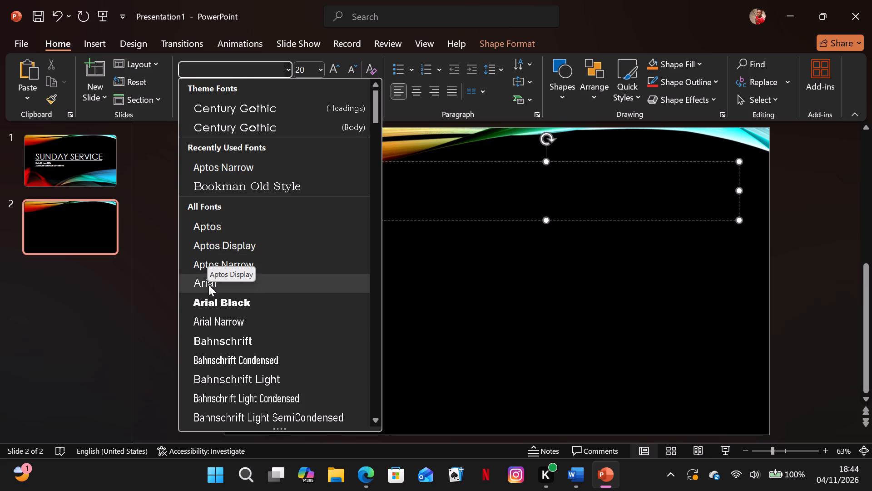
scroll(213, 340, down, 2)
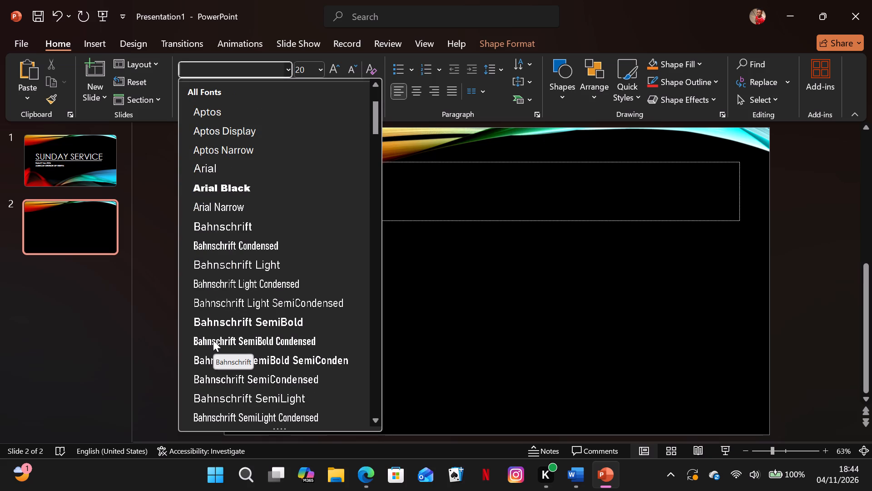
scroll(213, 340, down, 1)
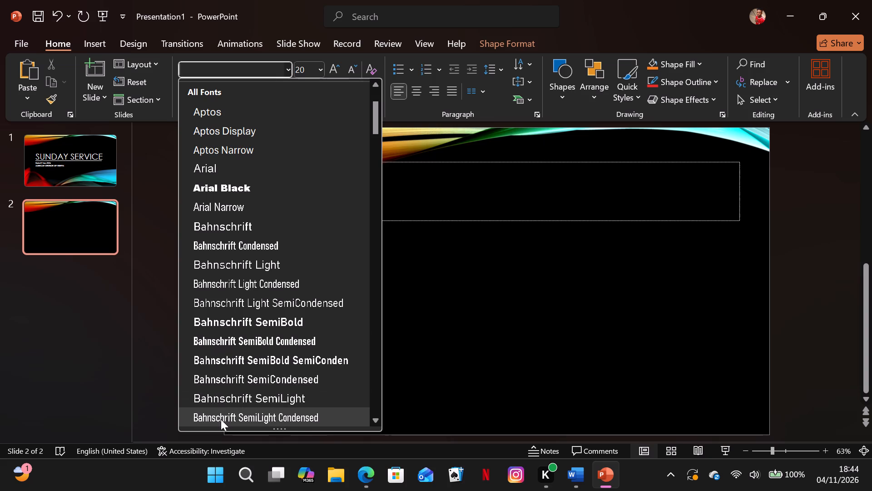
scroll(221, 419, down, 2)
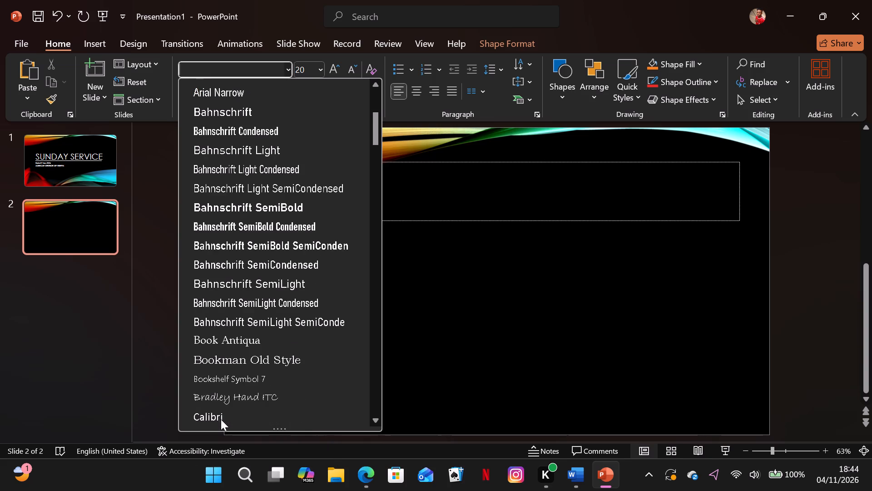
scroll(221, 419, down, 2)
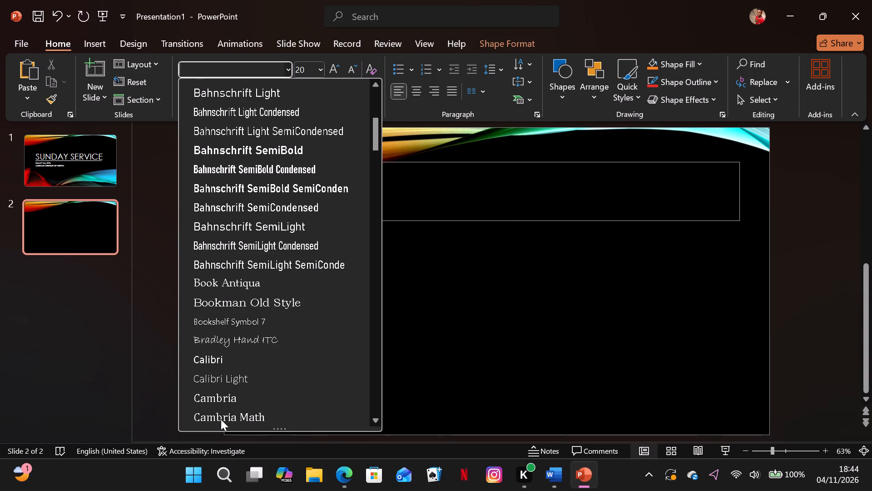
scroll(221, 419, down, 1)
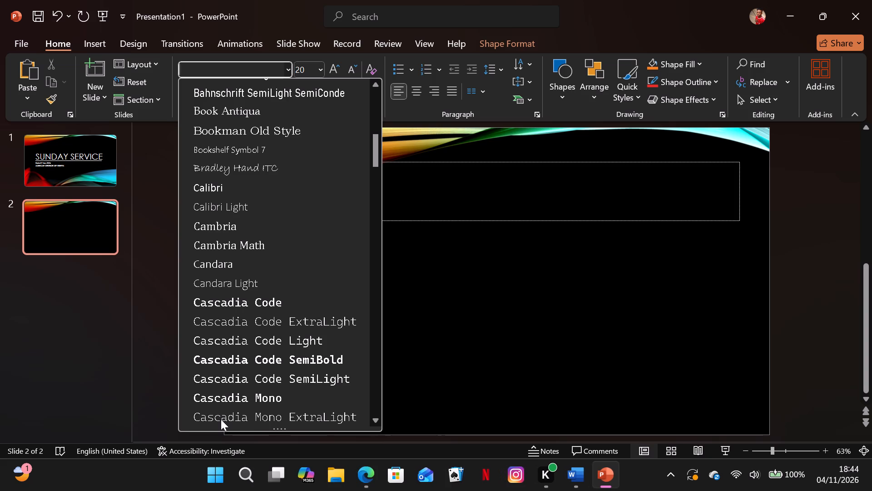
scroll(221, 419, down, 1)
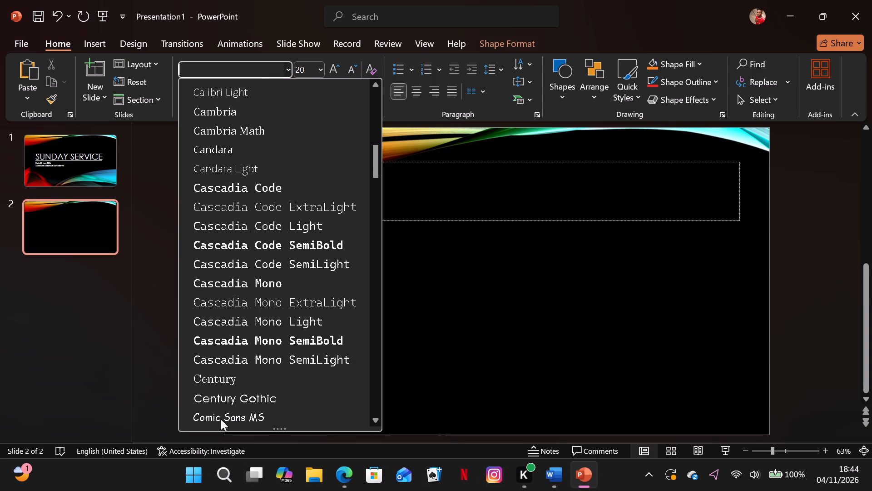
scroll(221, 419, down, 2)
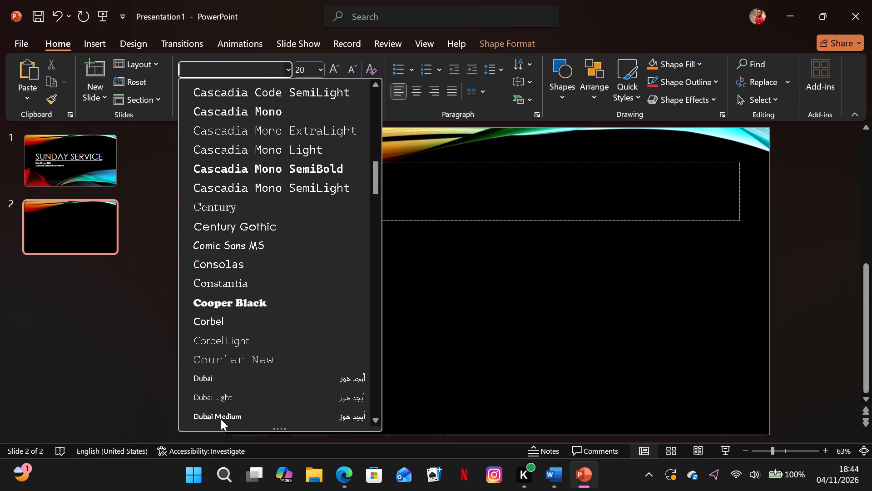
scroll(221, 419, down, 1)
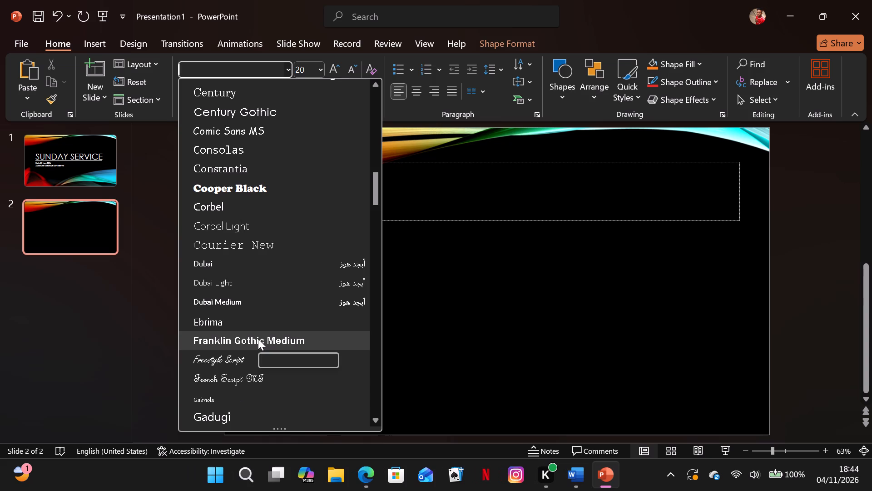
scroll(258, 339, down, 2)
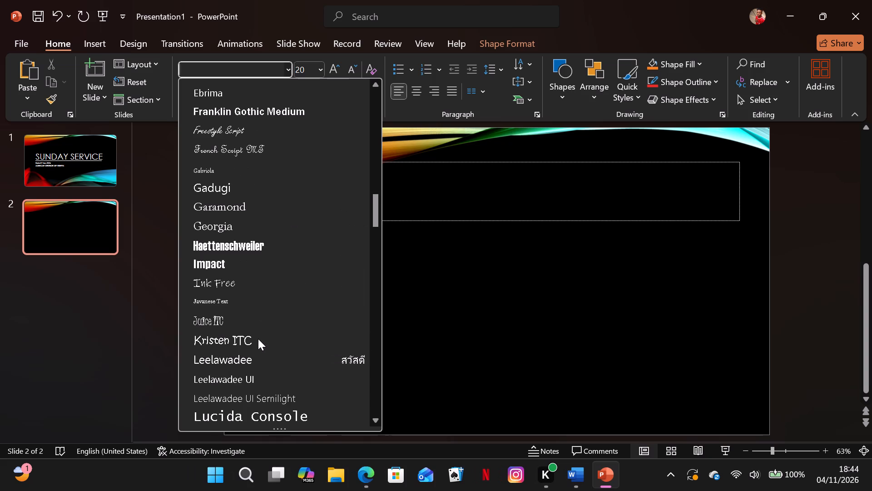
scroll(258, 339, down, 1)
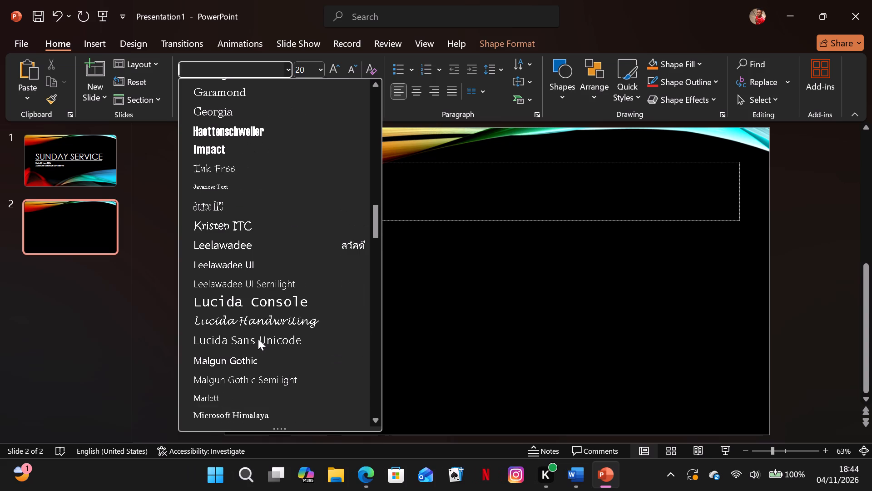
scroll(258, 339, down, 2)
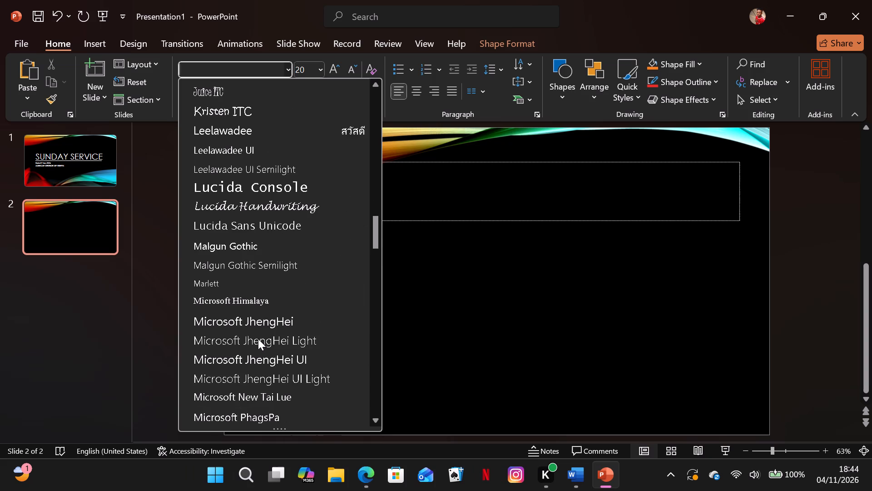
scroll(258, 339, down, 3)
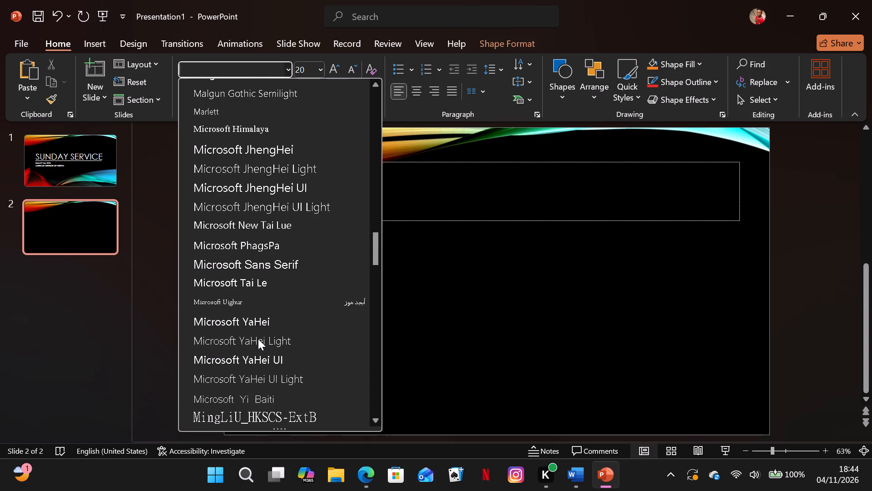
scroll(258, 339, down, 3)
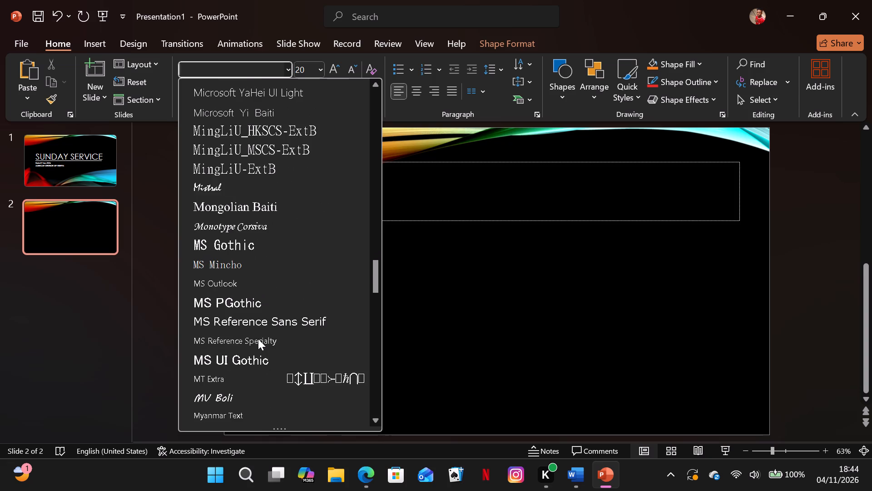
scroll(258, 339, down, 3)
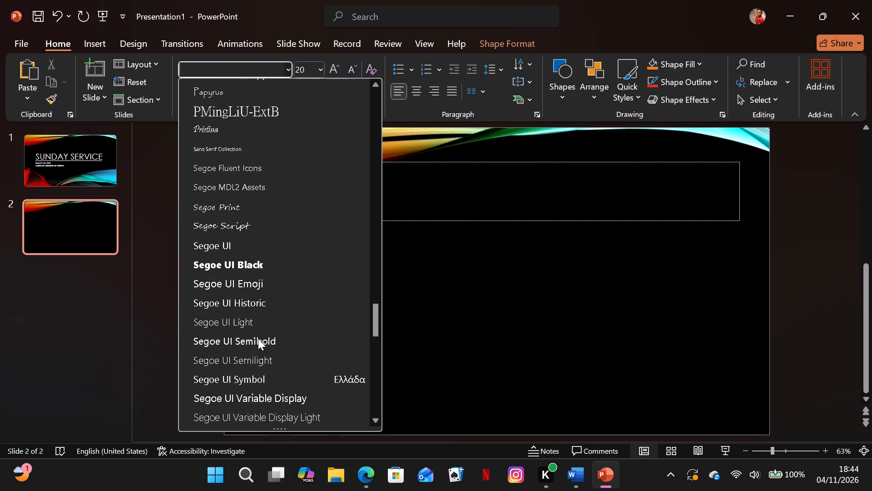
scroll(258, 339, down, 3)
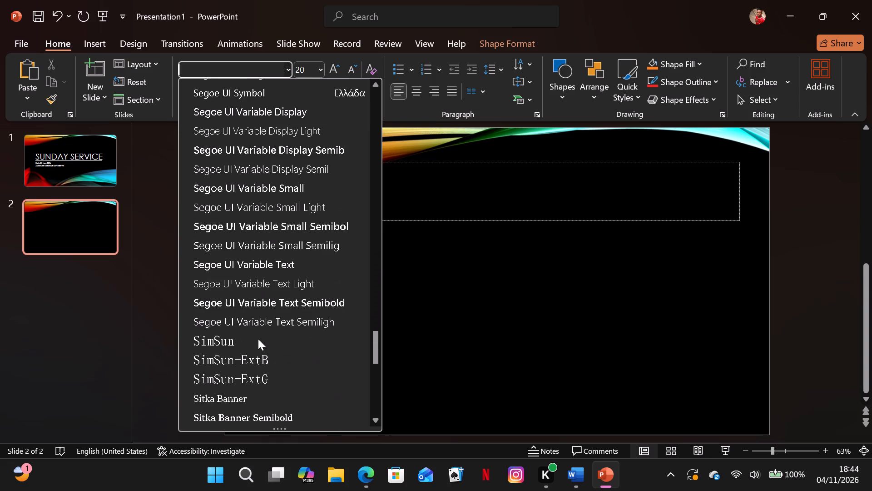
scroll(258, 339, down, 1)
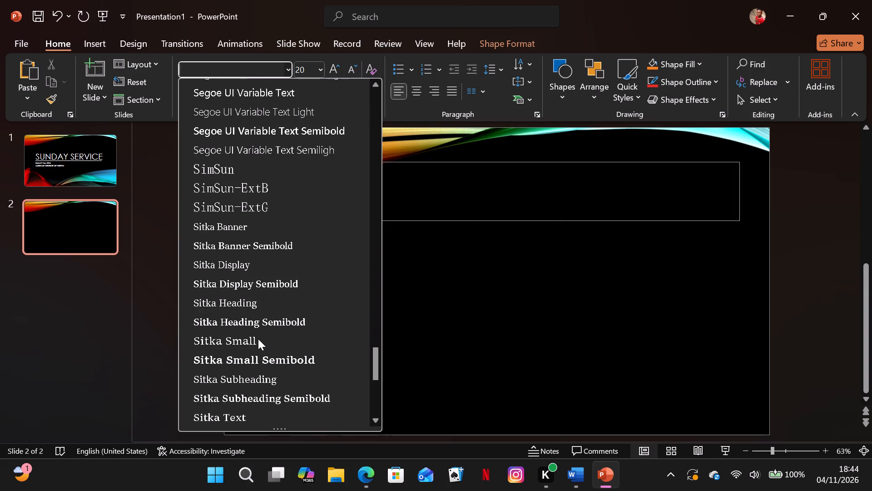
scroll(258, 339, down, 2)
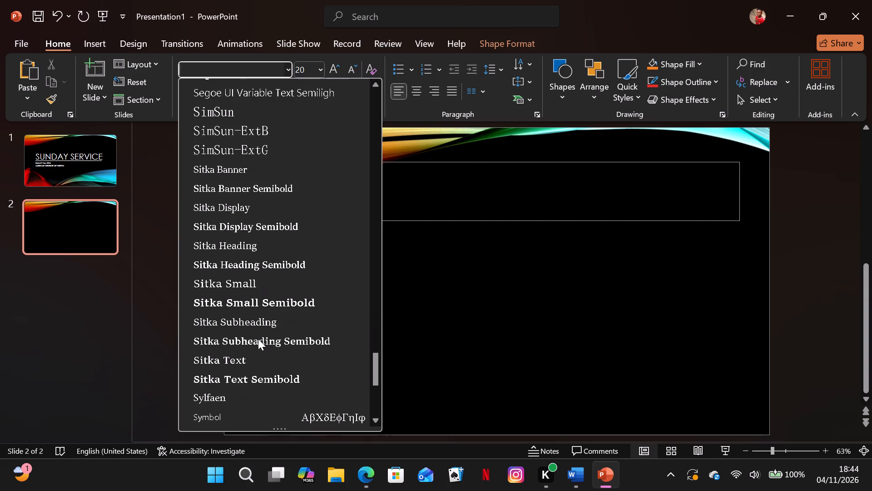
click(257, 411)
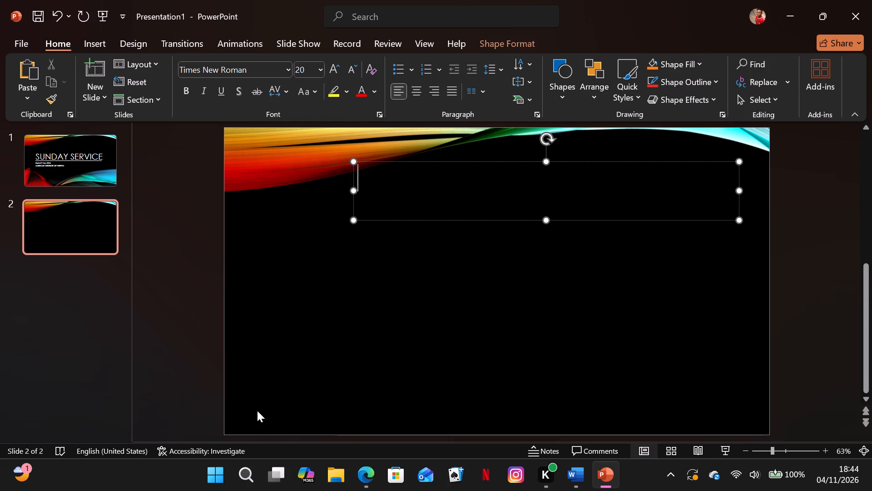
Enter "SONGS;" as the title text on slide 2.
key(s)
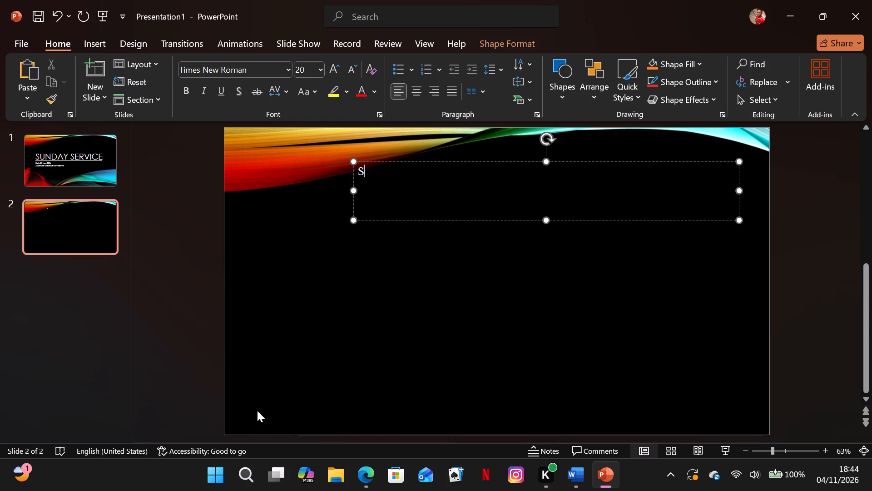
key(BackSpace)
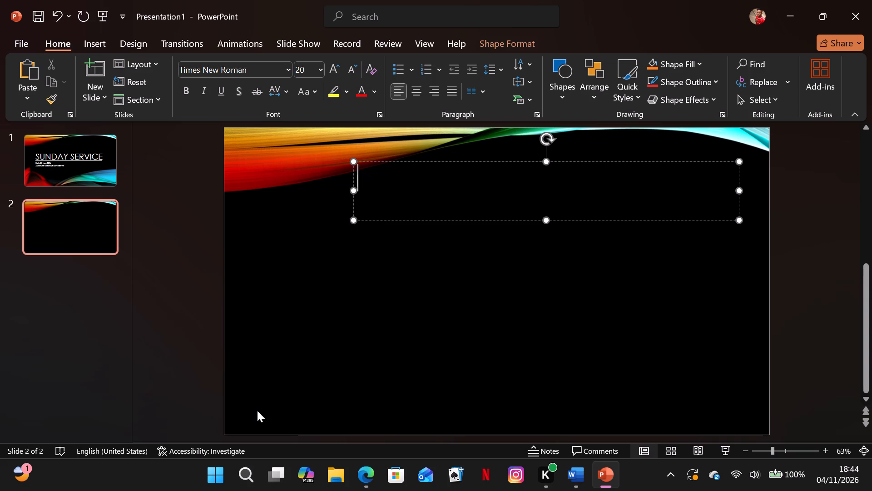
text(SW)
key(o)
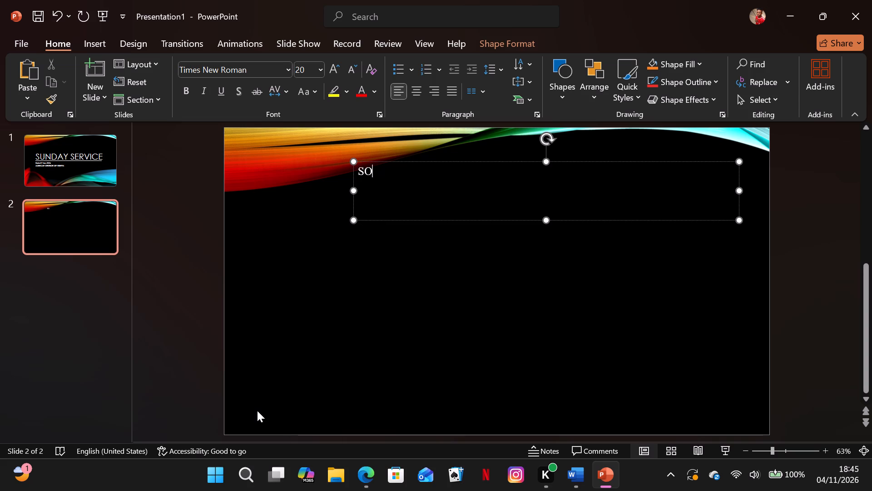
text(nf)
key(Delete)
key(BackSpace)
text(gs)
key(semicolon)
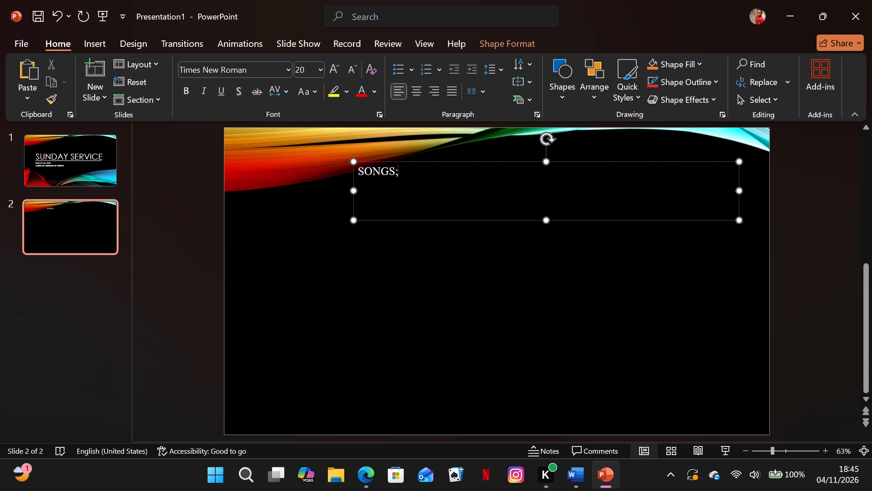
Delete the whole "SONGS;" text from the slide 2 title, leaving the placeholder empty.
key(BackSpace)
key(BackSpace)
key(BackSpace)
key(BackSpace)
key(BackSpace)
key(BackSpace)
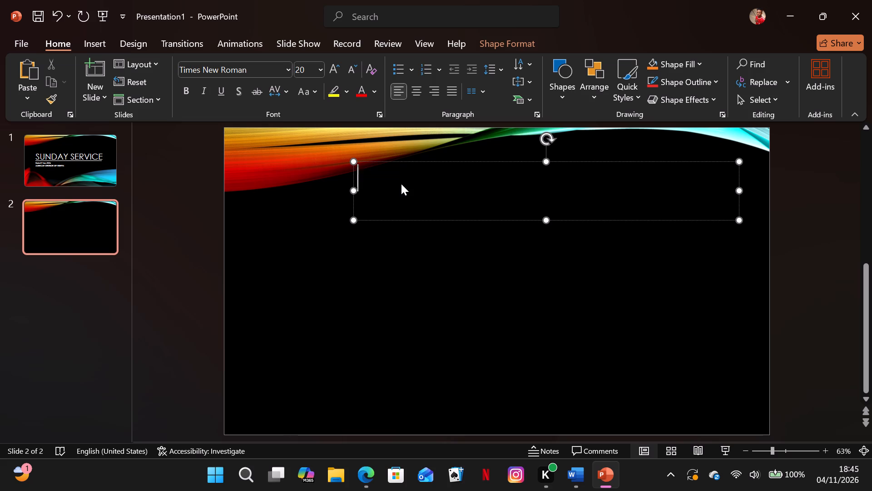
Add a section starting at slide 2 and keep its default name.
right_click(110, 204)
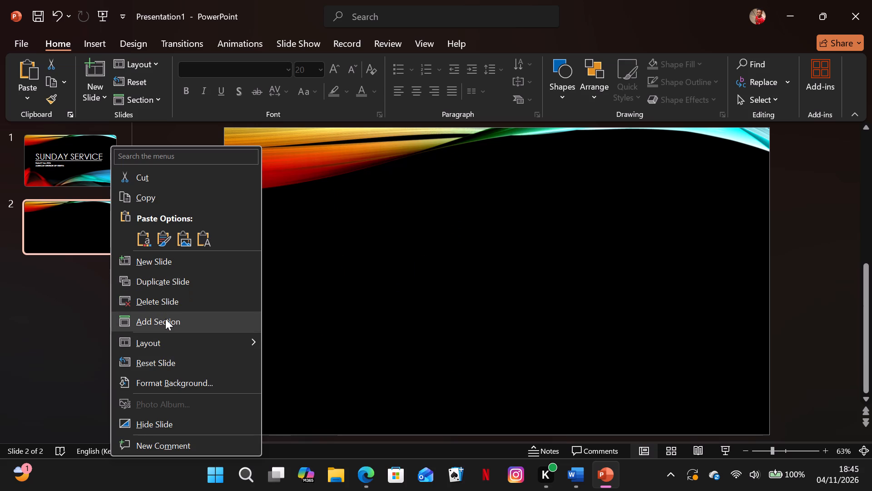
right_click(165, 319)
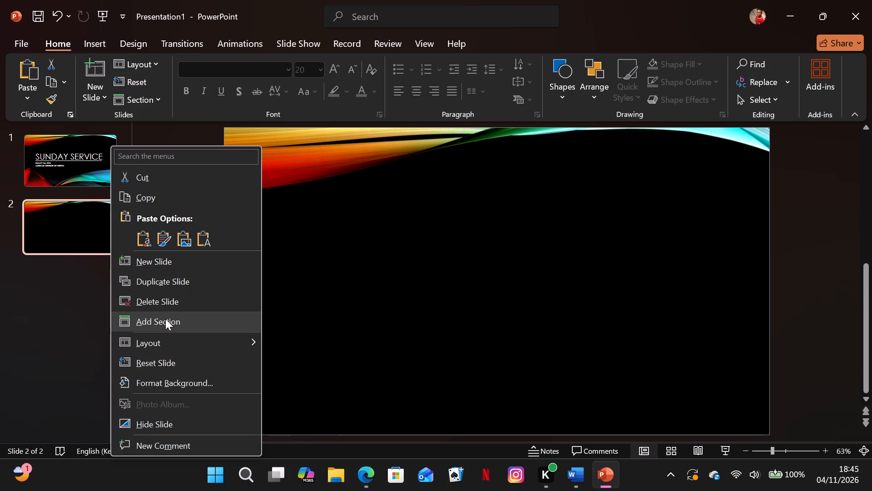
click(165, 319)
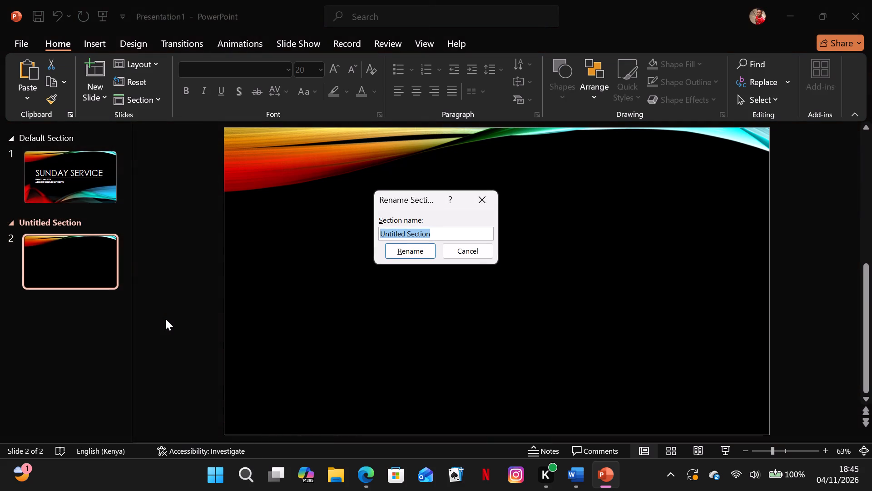
click(471, 197)
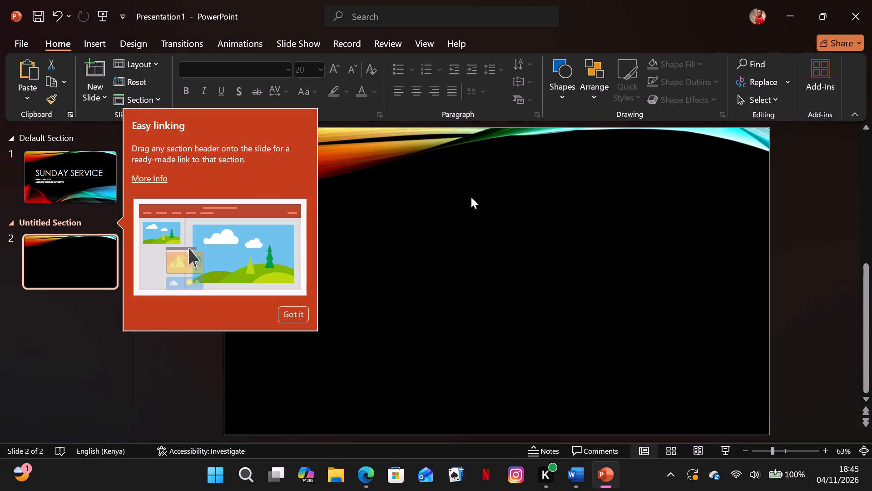
click(286, 307)
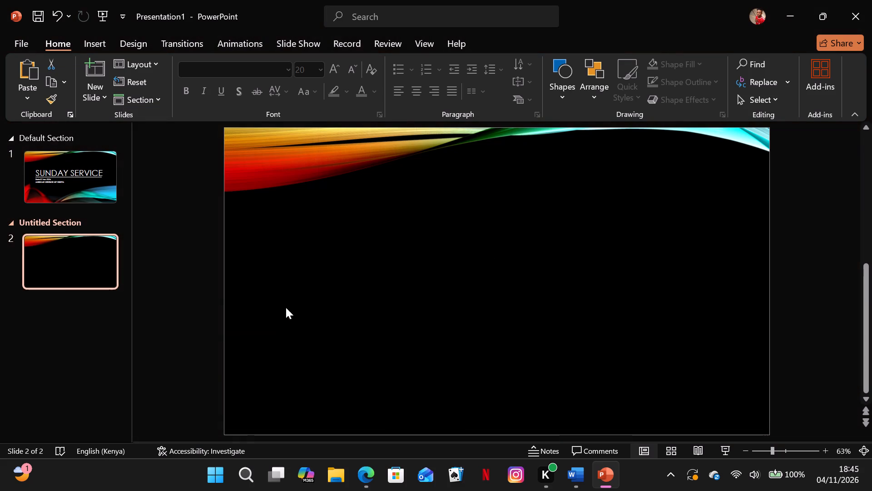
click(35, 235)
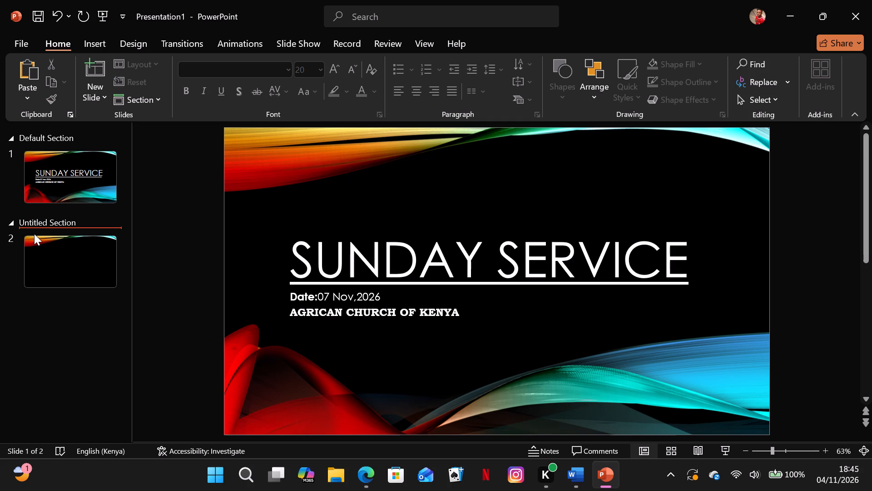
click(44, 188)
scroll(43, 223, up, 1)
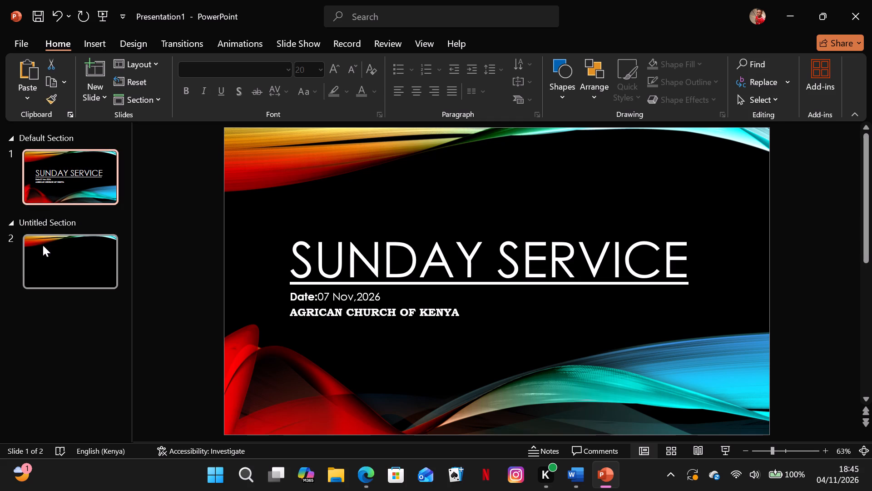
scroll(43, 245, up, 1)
Place a slide zoom of slide 2 onto slide 2 itself, overlapping the slide's left edge.
click(43, 249)
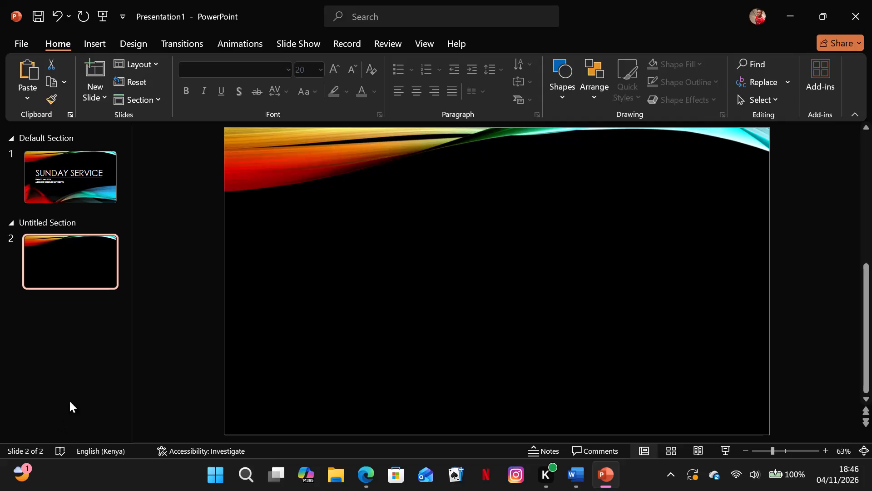
drag(89, 259, 306, 292)
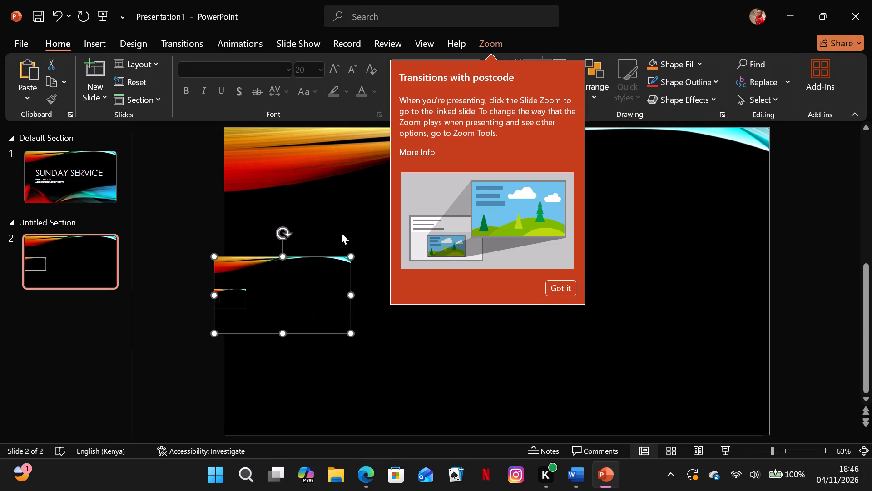
click(554, 288)
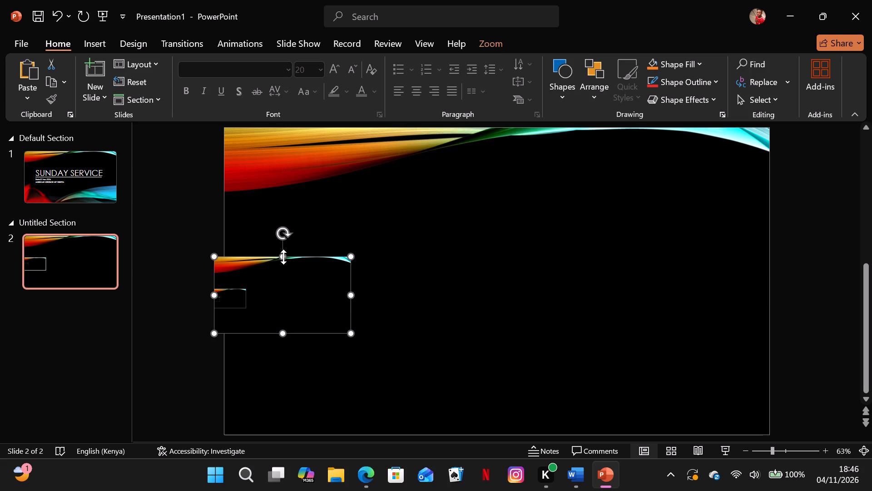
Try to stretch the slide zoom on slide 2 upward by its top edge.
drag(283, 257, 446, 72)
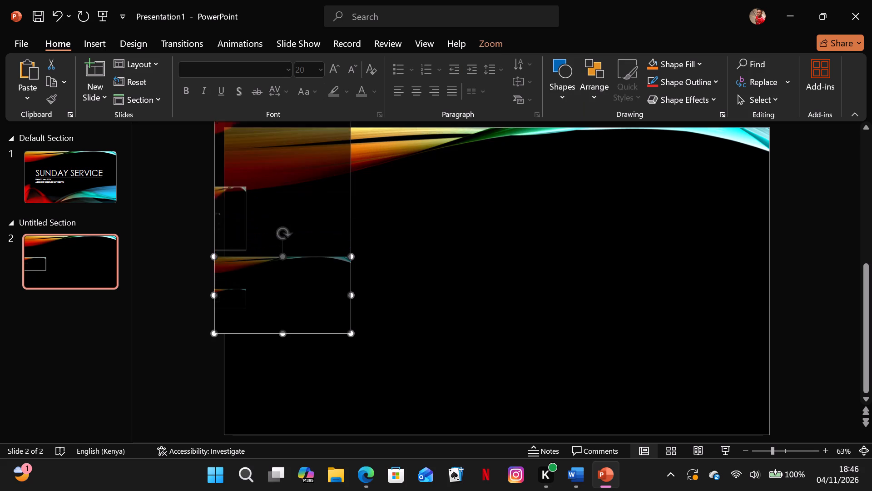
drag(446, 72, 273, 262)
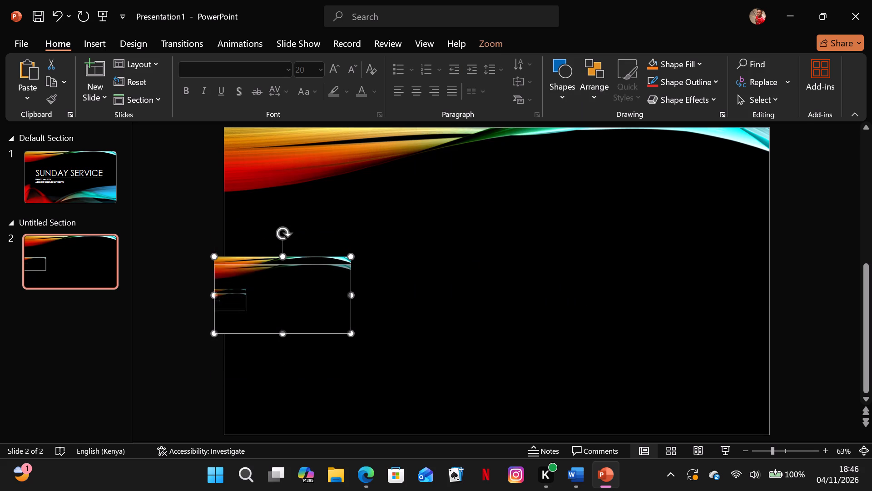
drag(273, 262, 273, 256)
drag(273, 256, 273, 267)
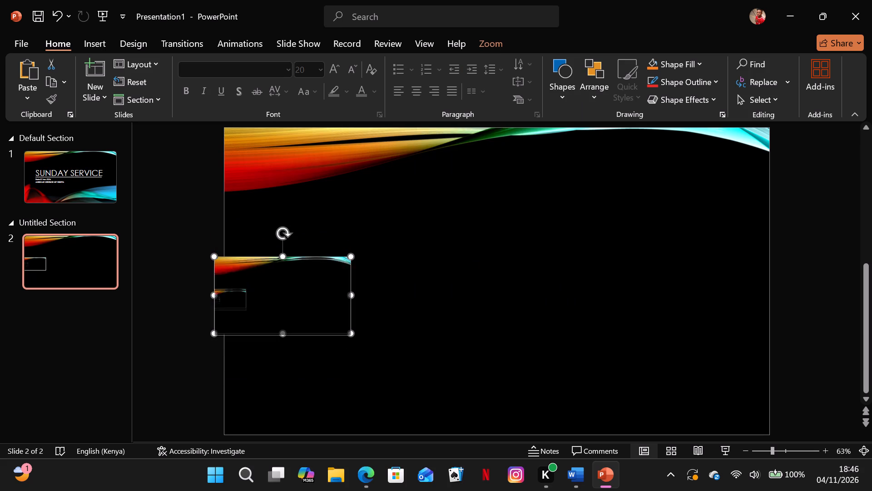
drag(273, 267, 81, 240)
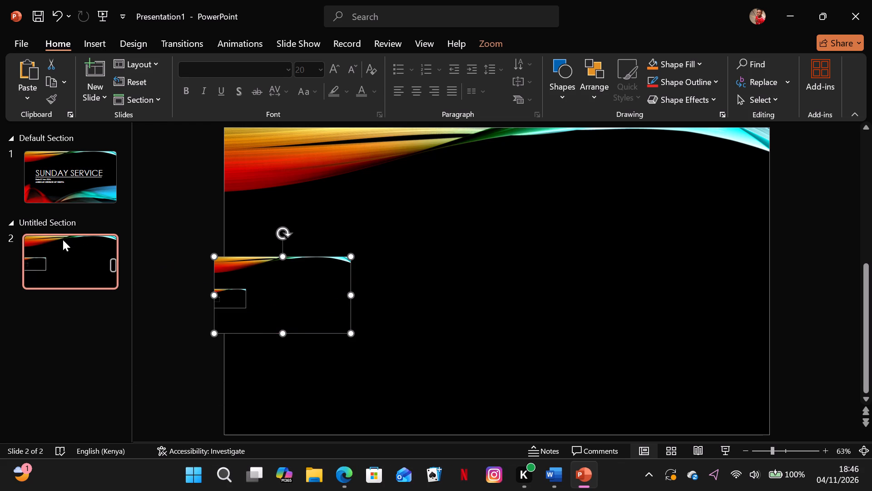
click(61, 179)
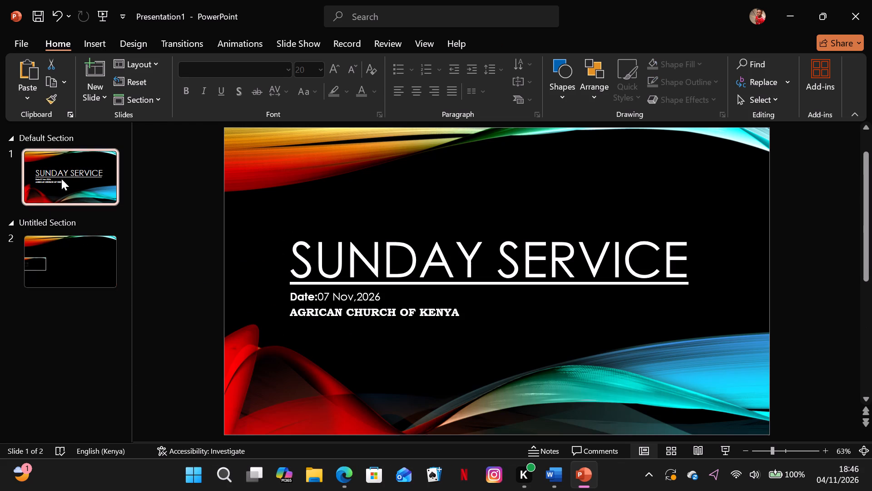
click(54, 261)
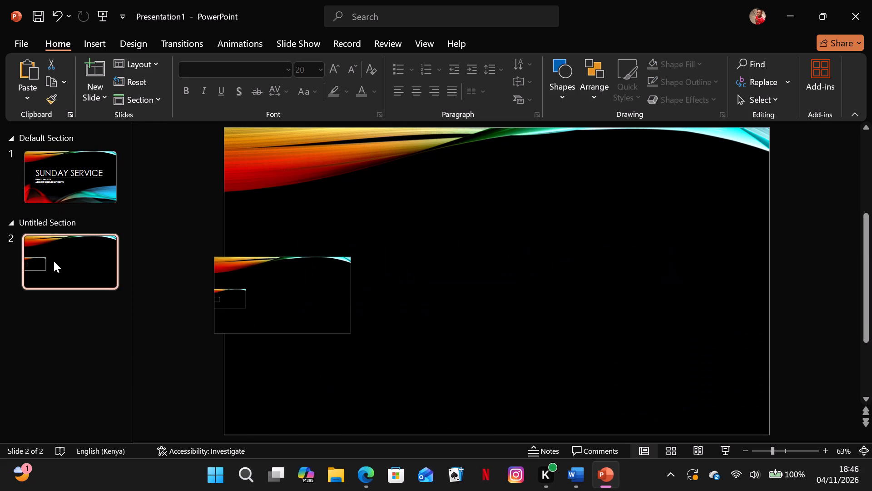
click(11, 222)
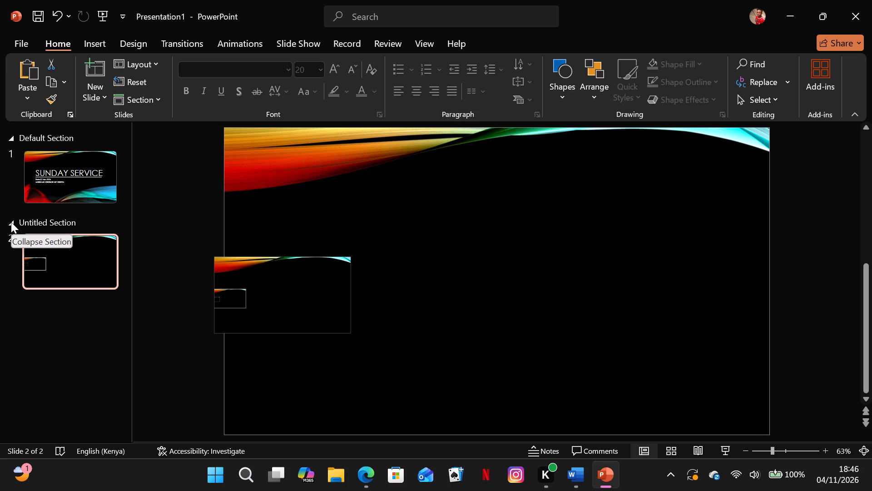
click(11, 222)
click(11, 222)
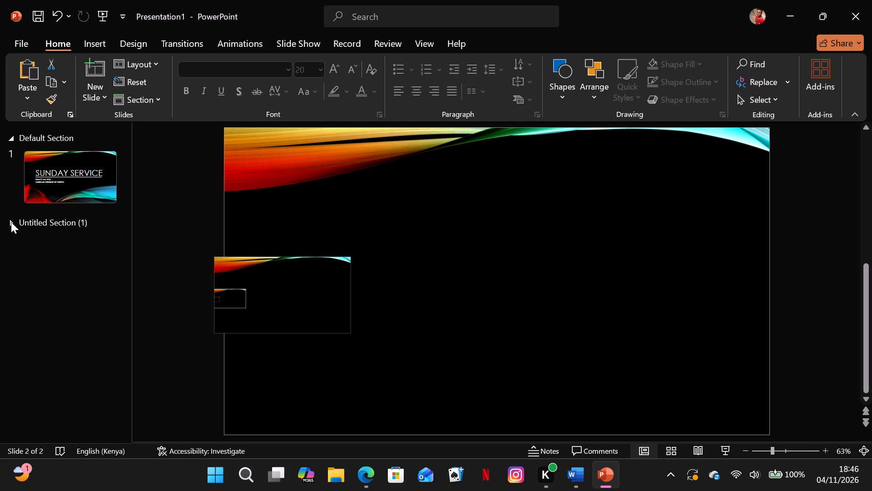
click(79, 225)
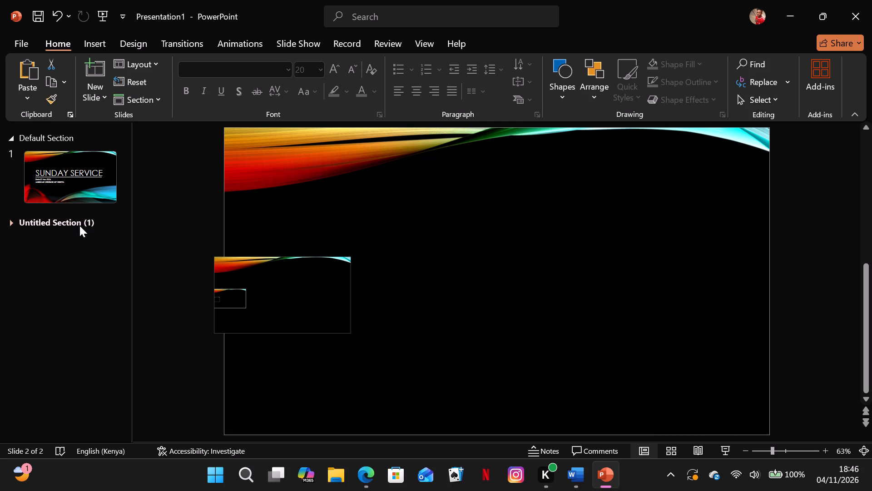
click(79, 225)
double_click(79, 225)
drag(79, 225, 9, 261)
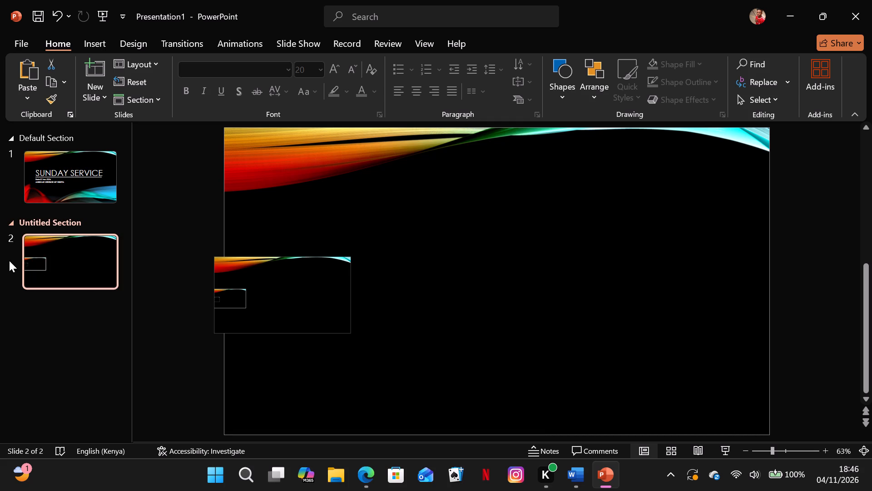
Add a new slide with the Blank layout after slide 2.
drag(9, 261, 99, 94)
click(99, 94)
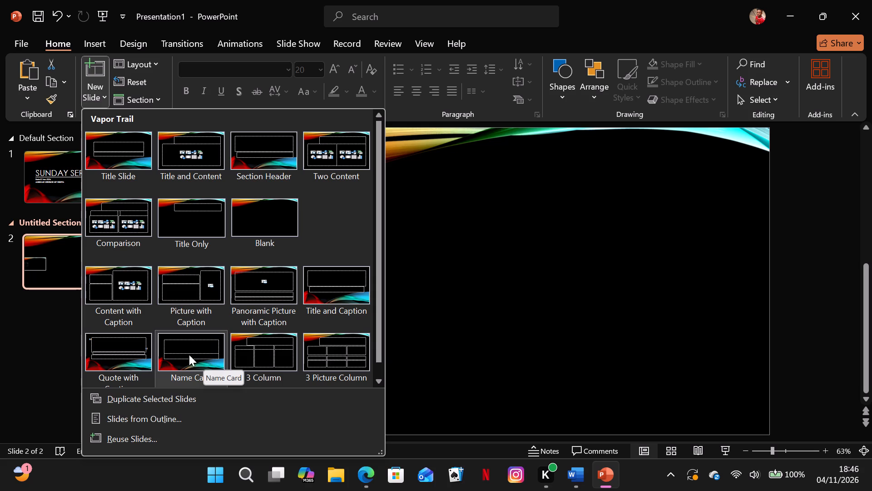
scroll(139, 355, down, 1)
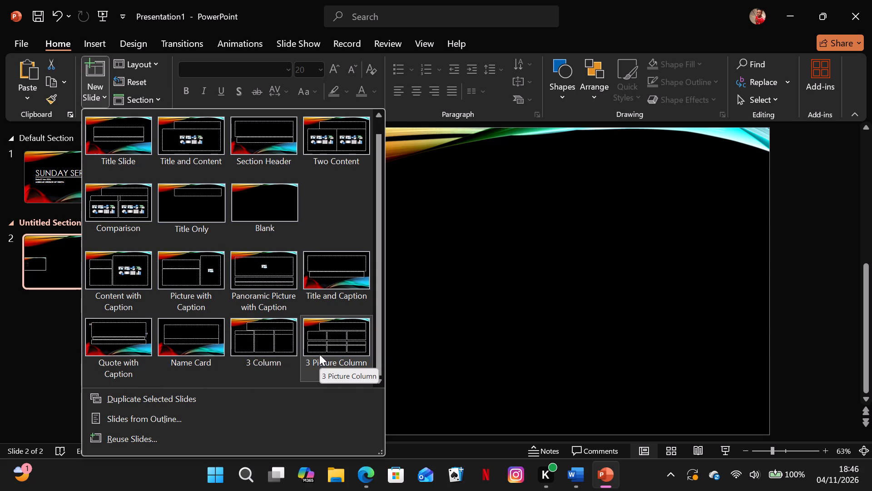
click(272, 202)
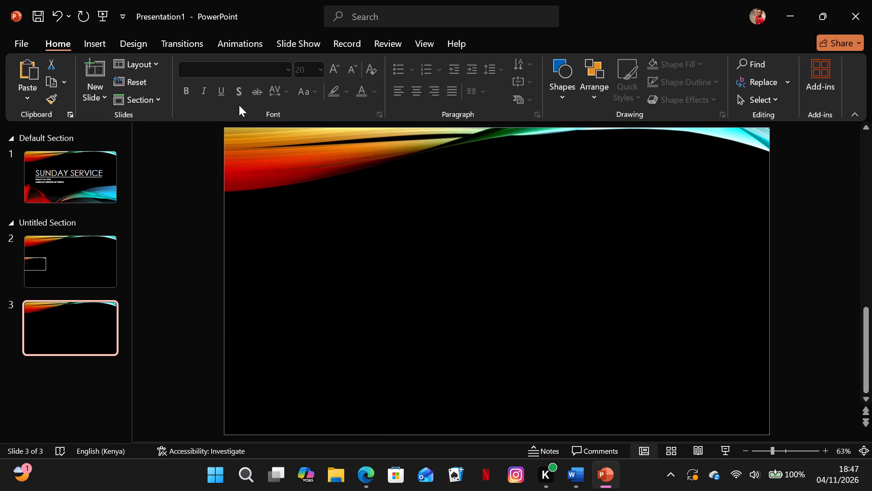
Insert the picture IMG_20260907_174016_220 from the TECNO SPARK 40 phone's Camera folder onto slide 3.
click(94, 47)
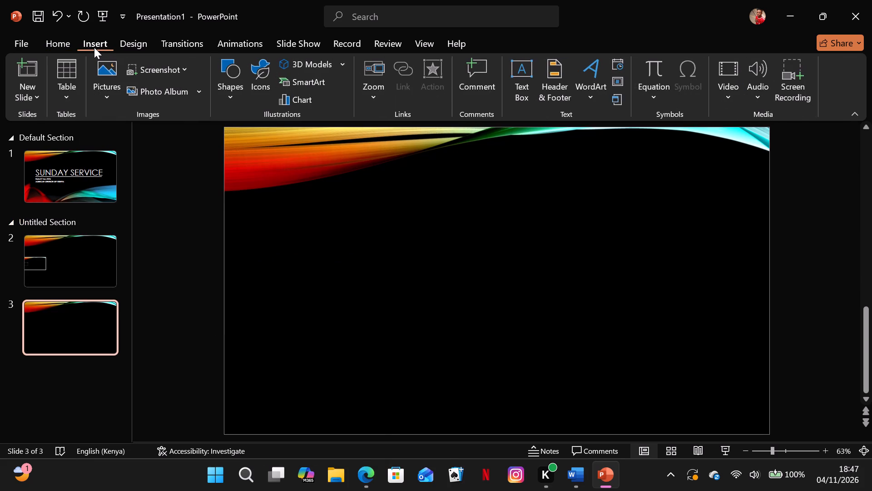
click(108, 93)
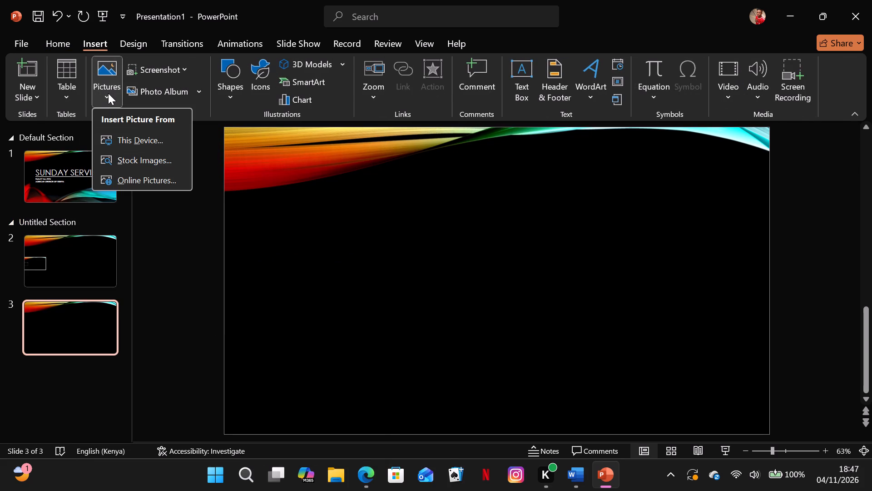
click(155, 143)
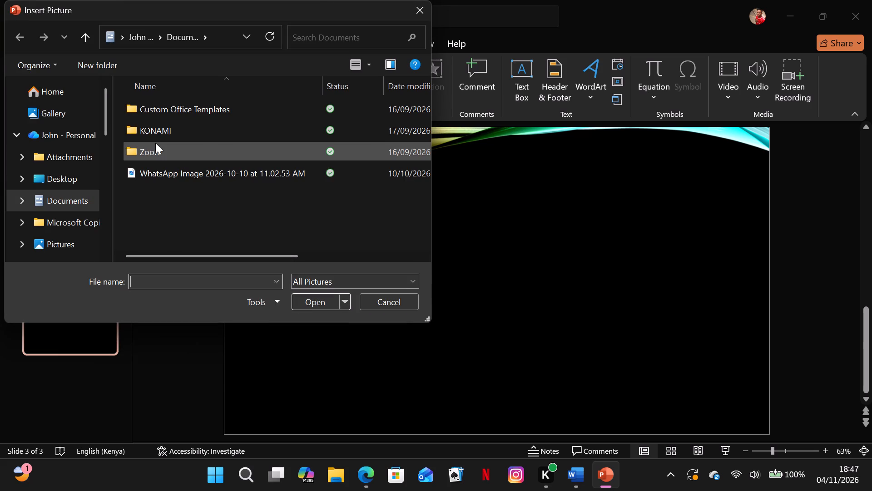
scroll(59, 203, down, 2)
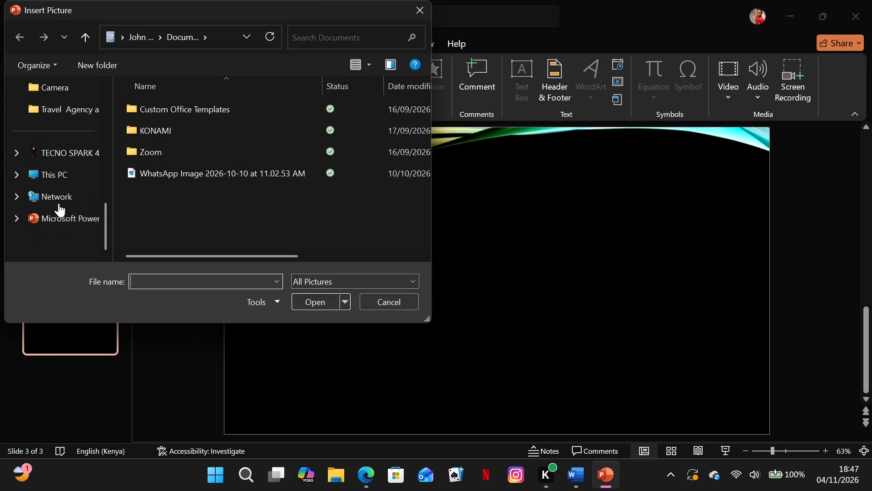
click(74, 155)
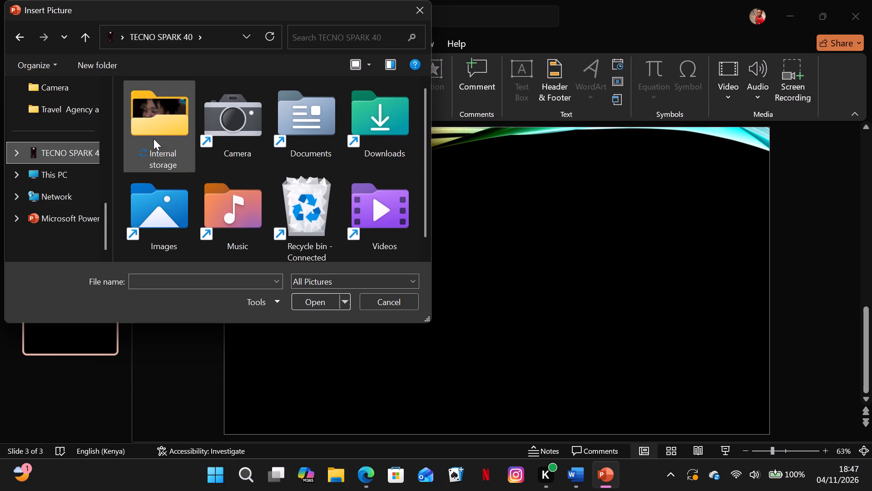
double_click(216, 142)
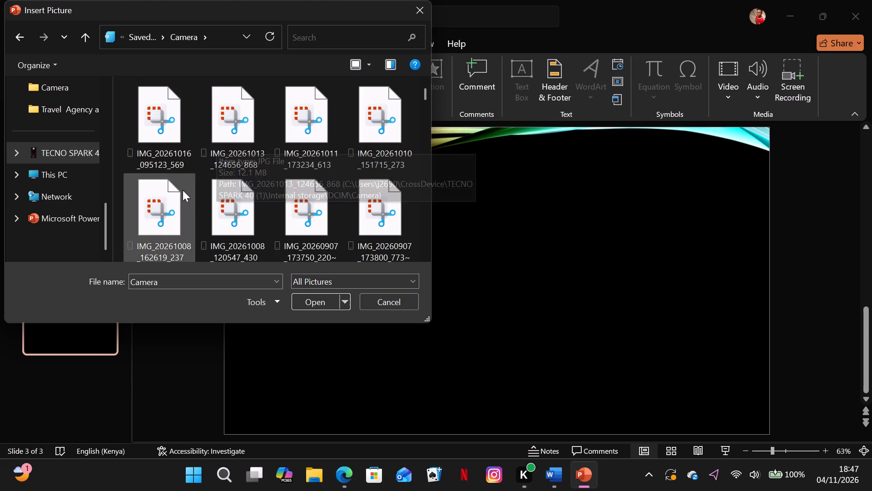
scroll(196, 197, down, 3)
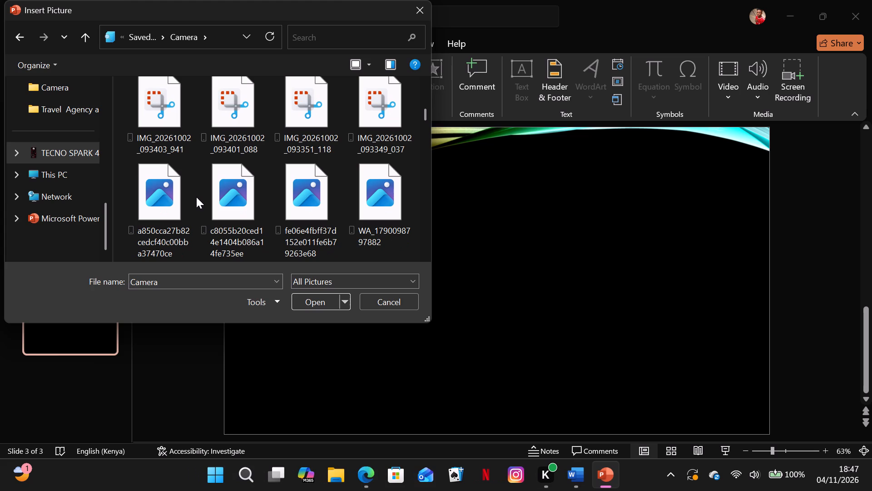
scroll(235, 203, down, 1)
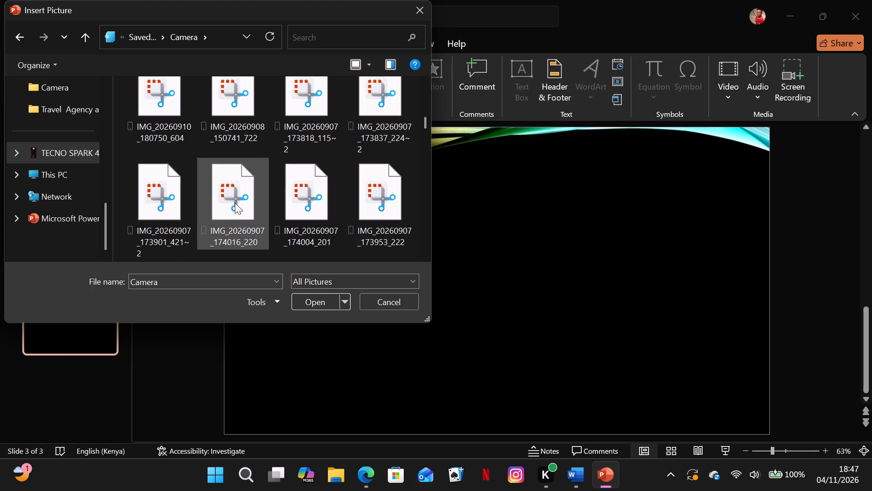
double_click(235, 203)
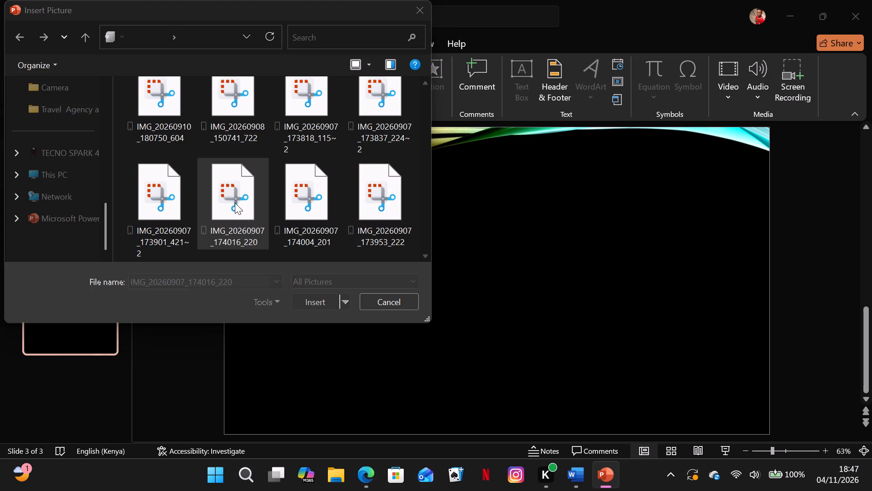
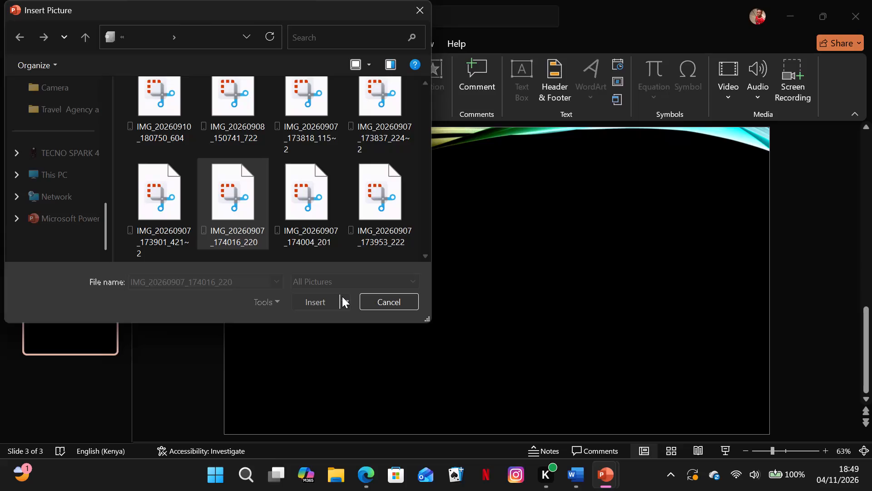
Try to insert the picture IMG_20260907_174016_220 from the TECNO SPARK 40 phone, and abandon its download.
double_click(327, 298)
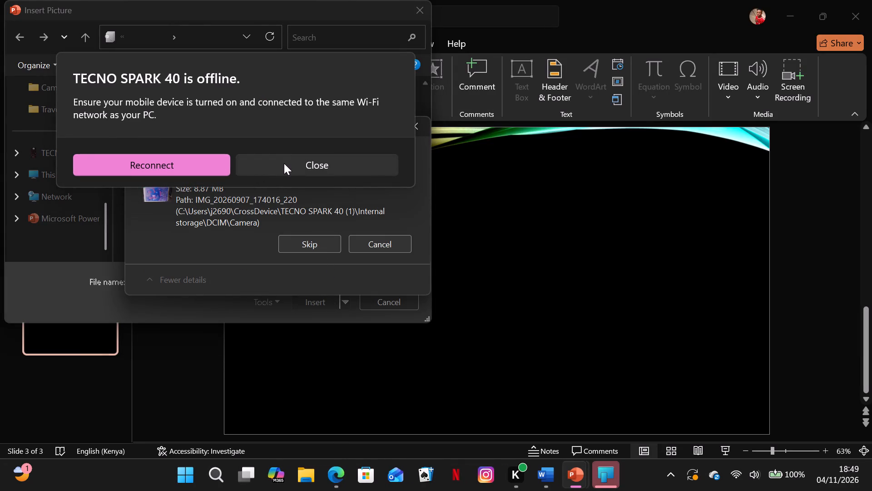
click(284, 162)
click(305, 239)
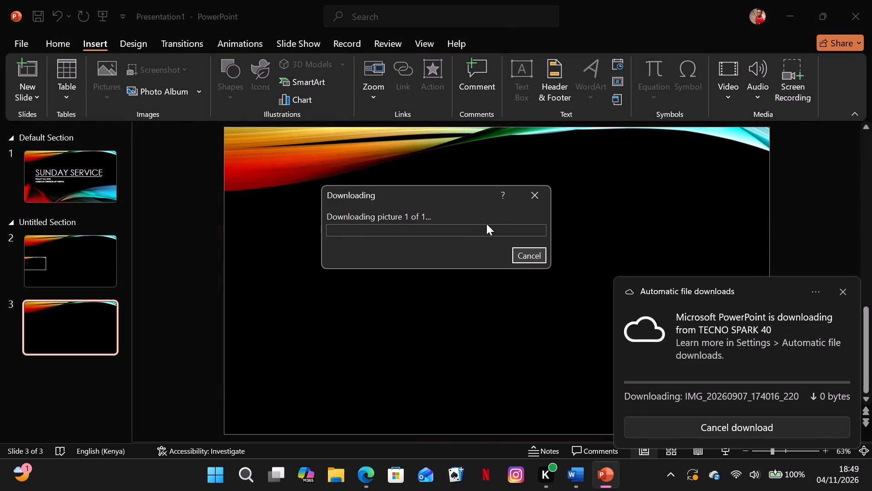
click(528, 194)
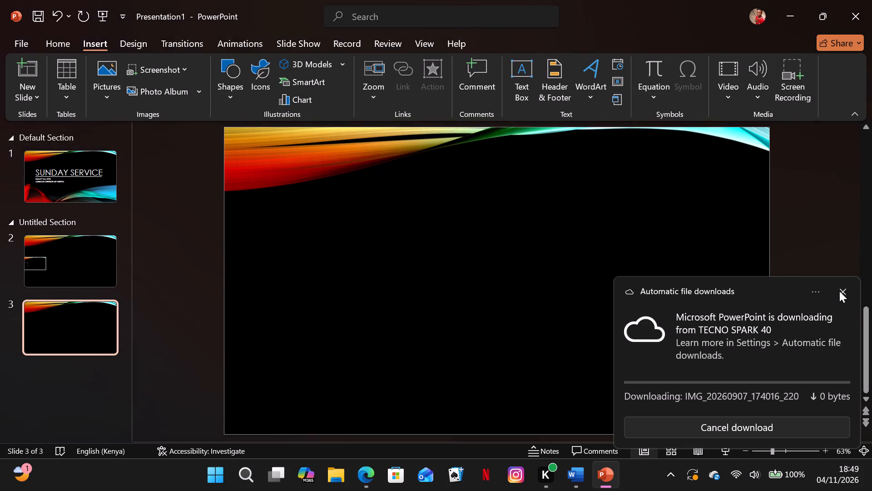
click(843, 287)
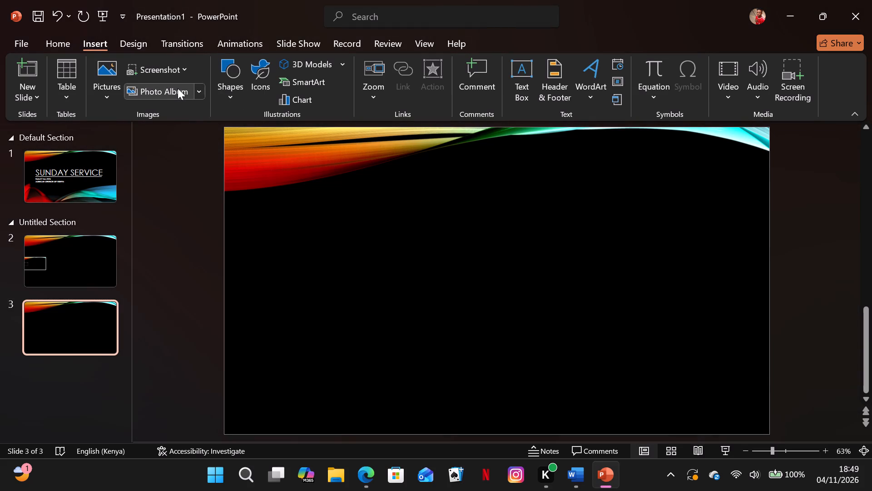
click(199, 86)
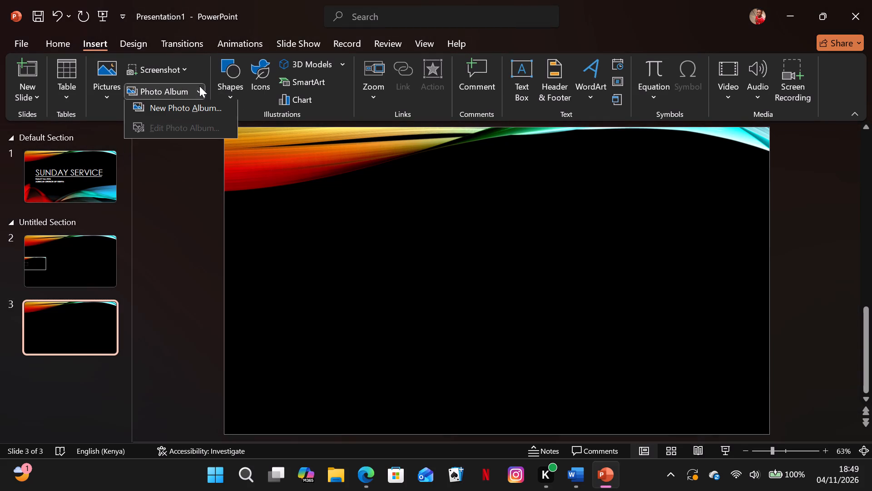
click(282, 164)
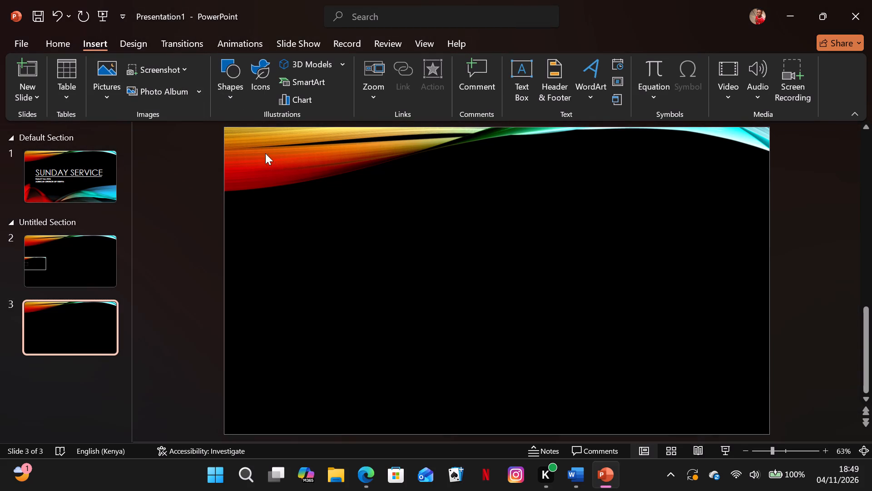
Open the Bing online picture collection for slide 3 and browse through its image categories.
click(104, 85)
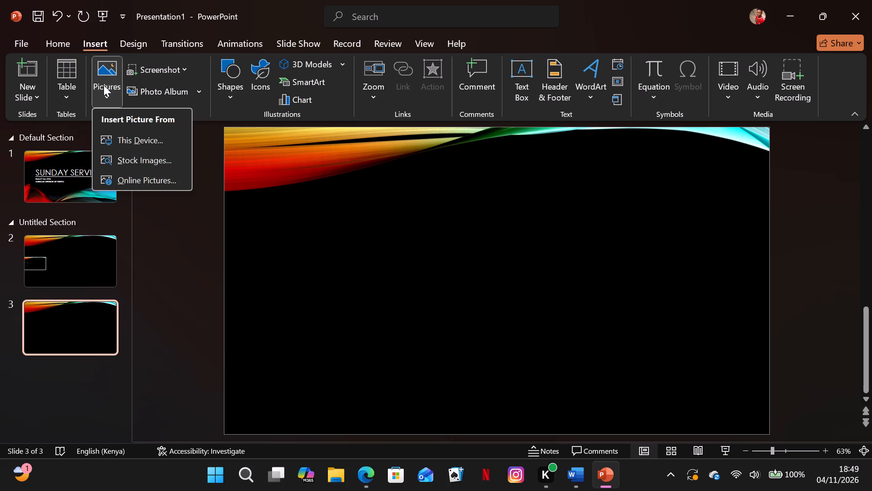
click(127, 177)
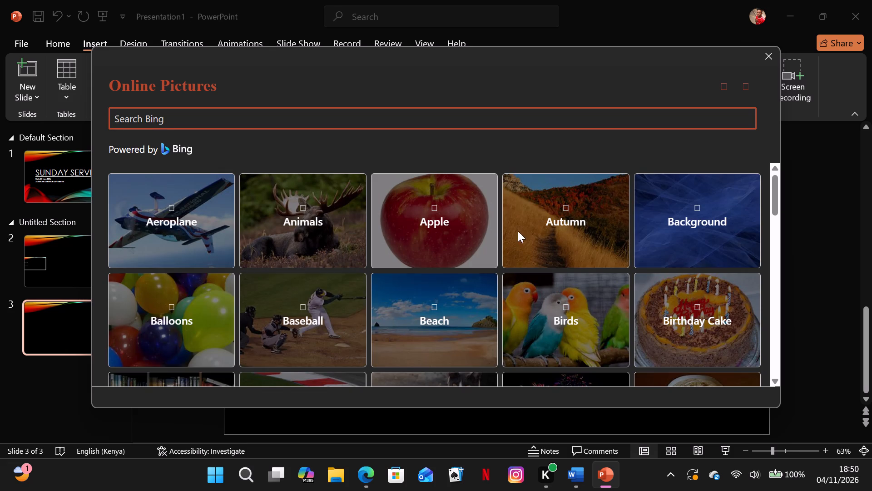
scroll(595, 239, down, 2)
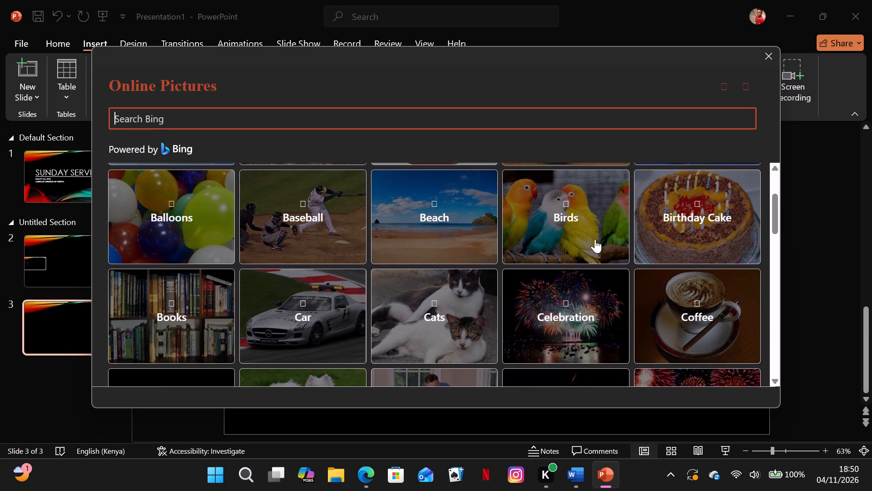
scroll(595, 239, down, 4)
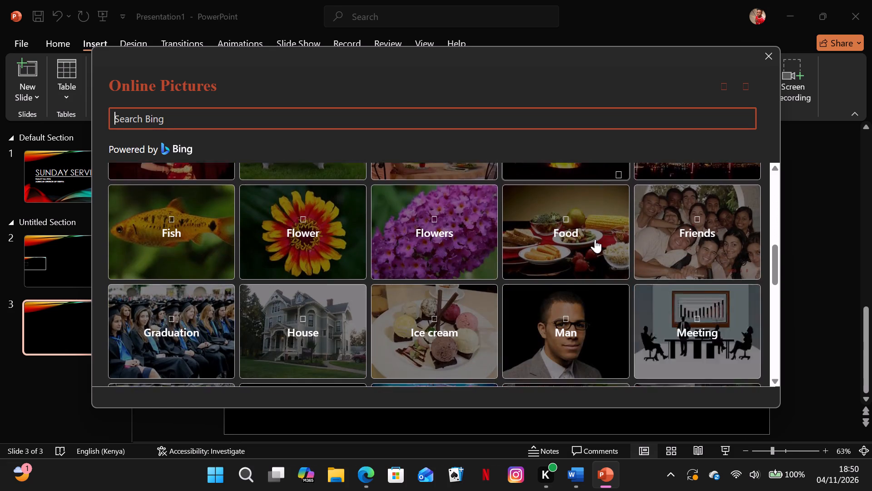
scroll(595, 239, down, 3)
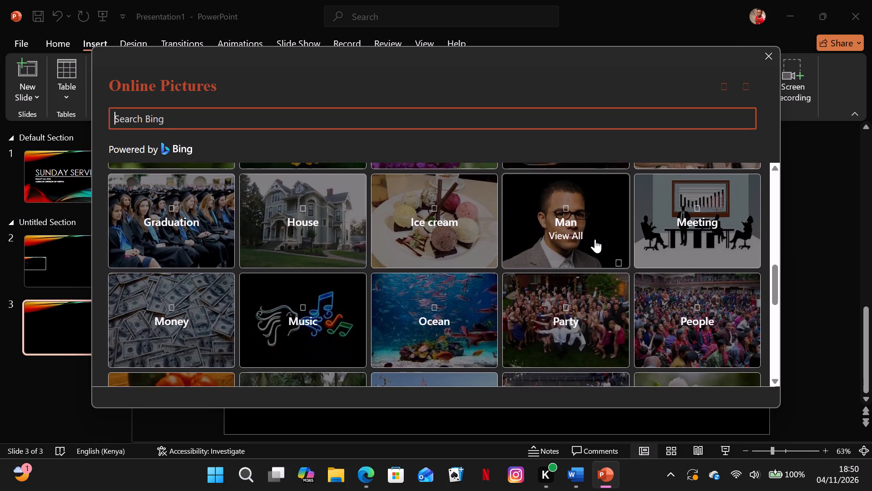
scroll(595, 239, down, 3)
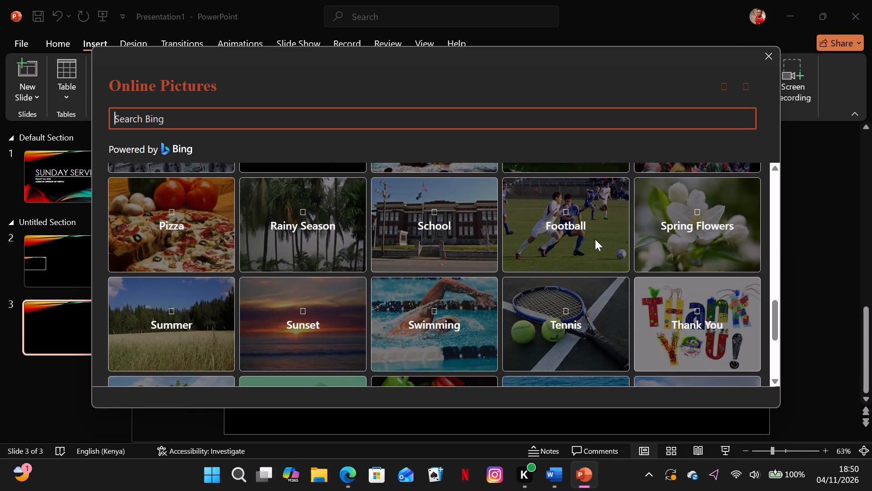
scroll(595, 239, down, 1)
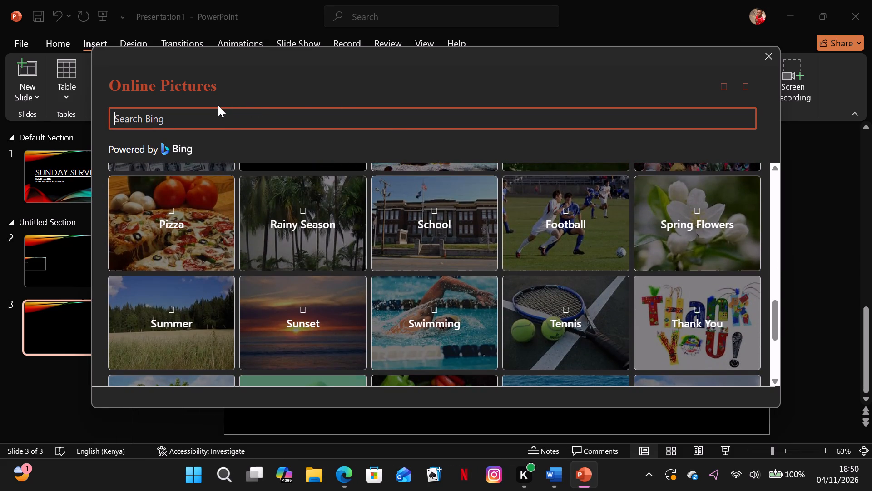
Search the Bing online pictures for choir.
text(ch)
key(o)
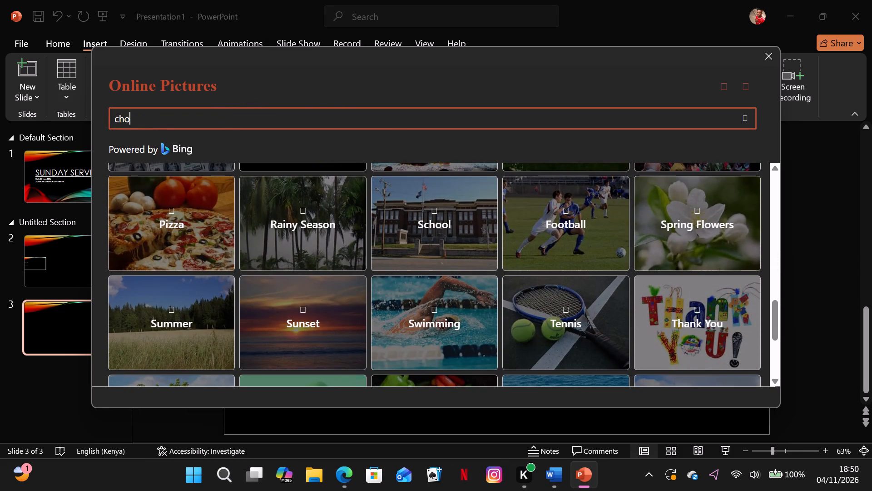
text(ir)
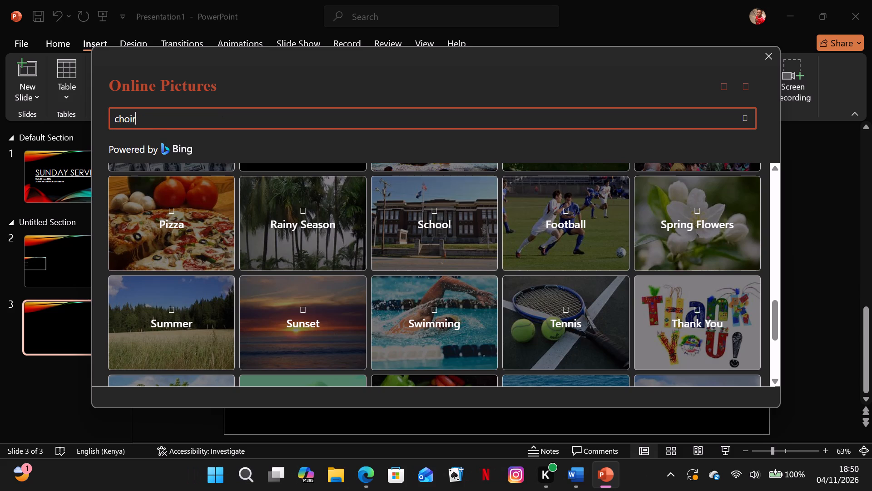
key(Return)
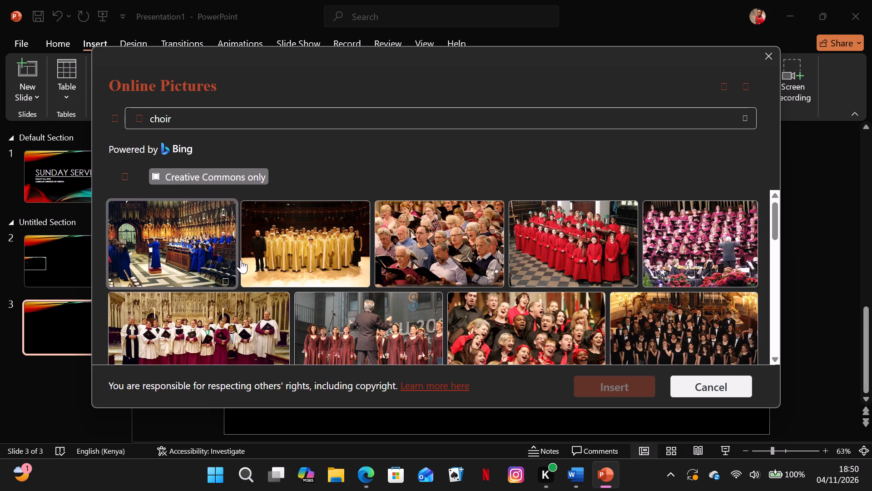
Insert three choir pictures onto slide 3: the blue-robed church choir, the black-dressed choir in an ornate hall, and the black-and-white stage choir.
click(223, 271)
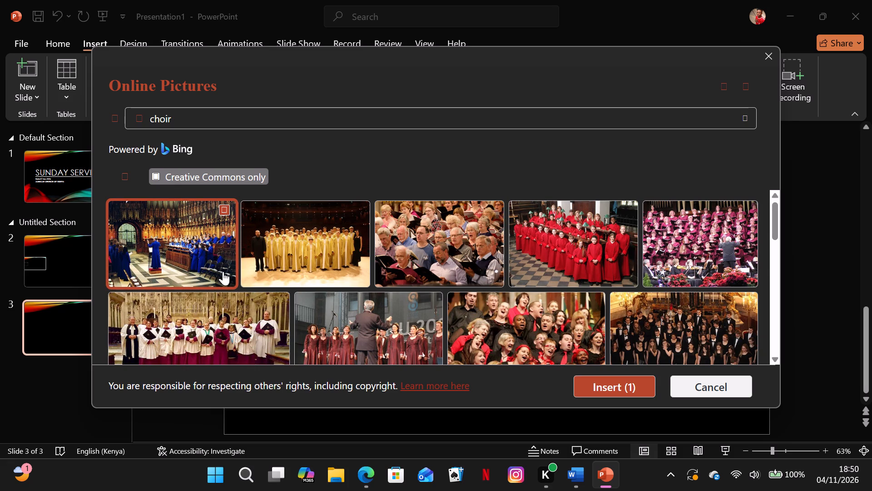
scroll(643, 323, down, 1)
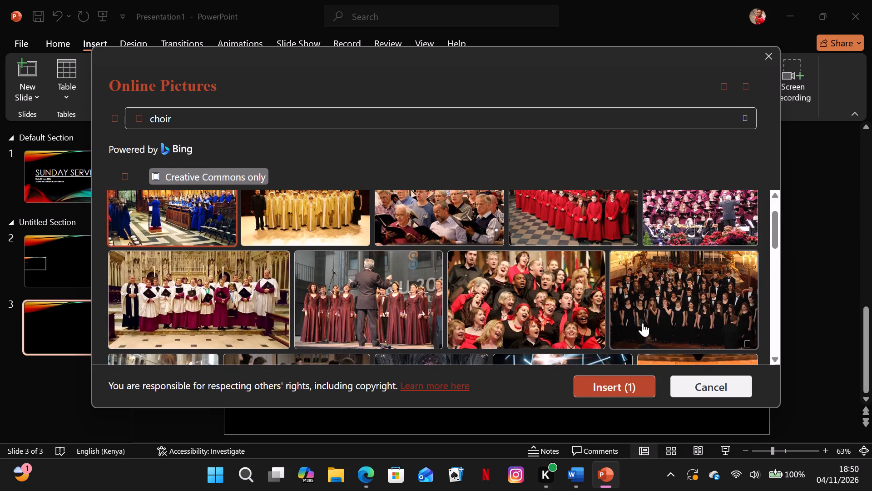
click(643, 323)
scroll(643, 323, down, 2)
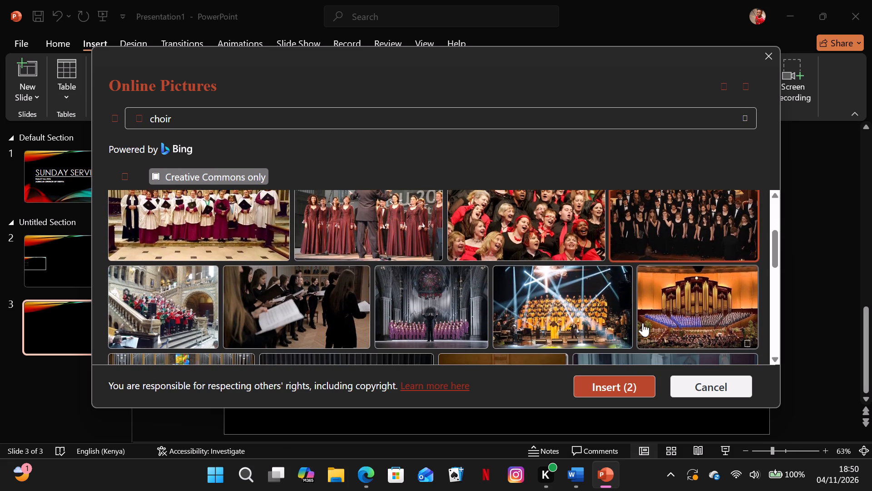
scroll(495, 316, down, 4)
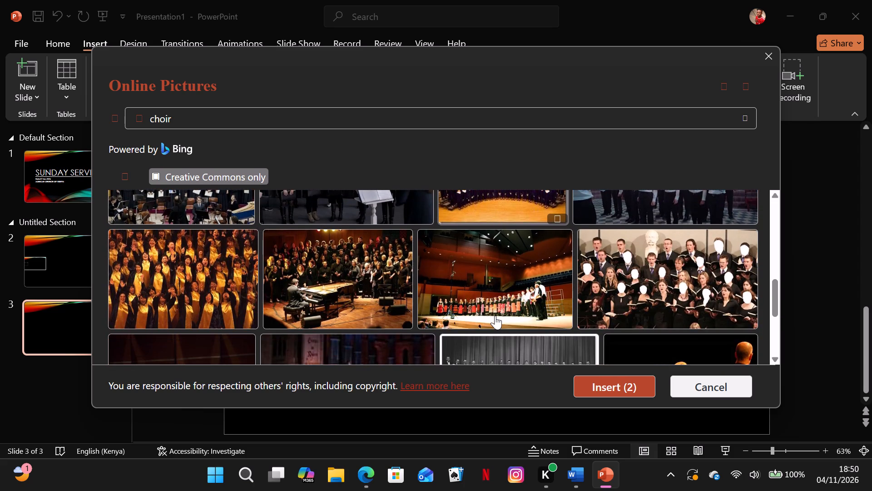
scroll(367, 290, down, 1)
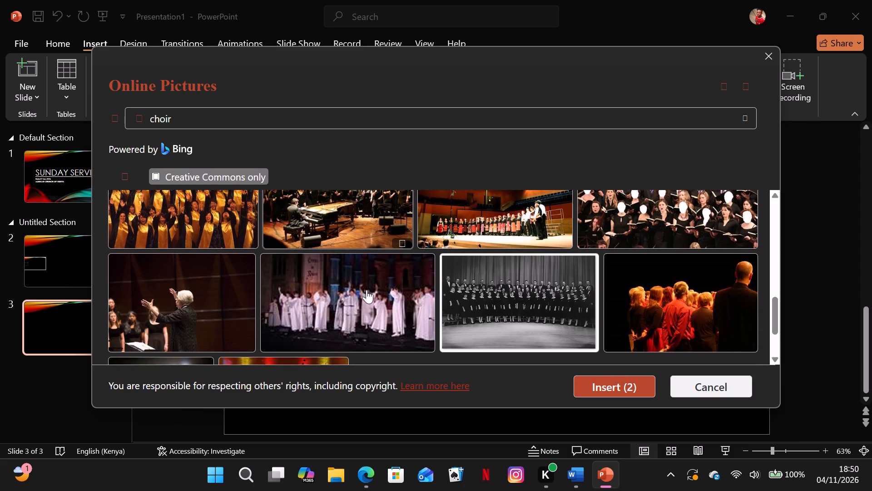
scroll(367, 290, right, 2)
click(483, 302)
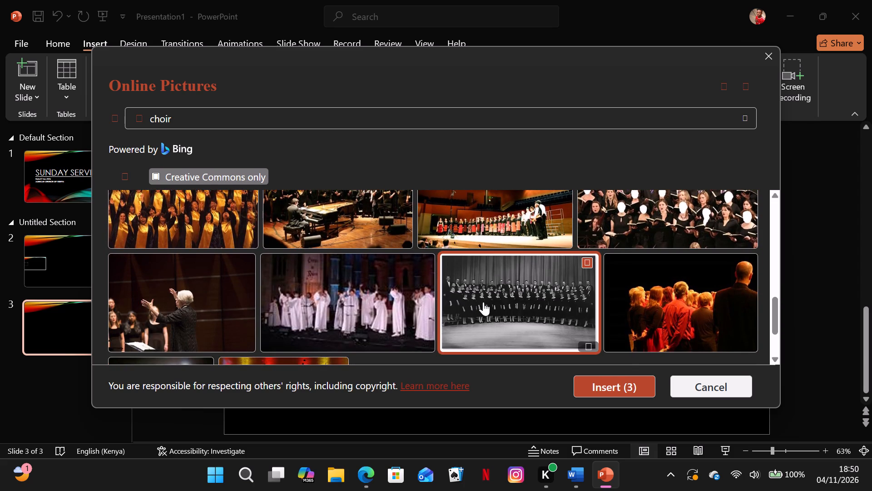
click(619, 388)
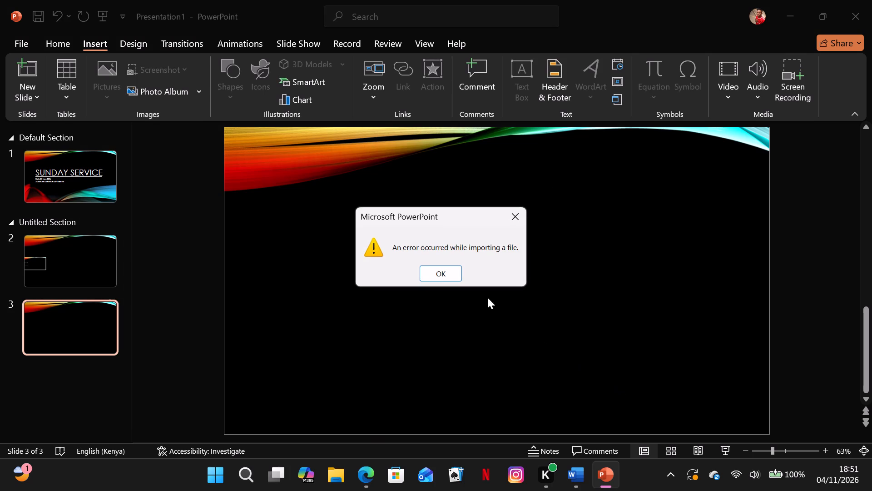
click(449, 271)
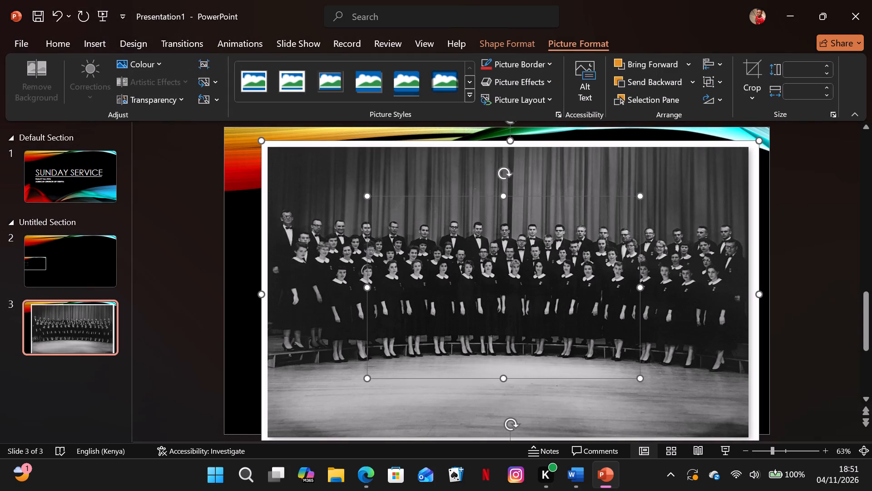
Enlarge the inserted choir picture on slide 3 upward and sideways until it reaches the slide's left edge.
right_drag(510, 143, 508, 131)
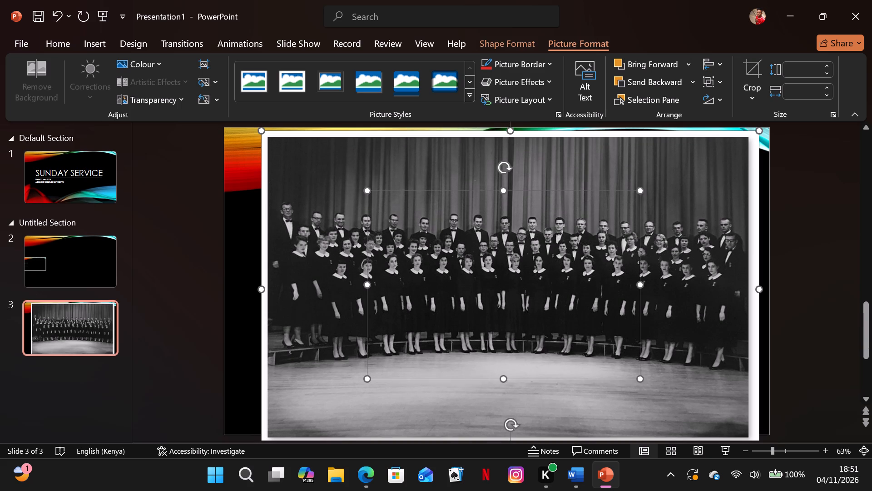
drag(264, 128, 244, 130)
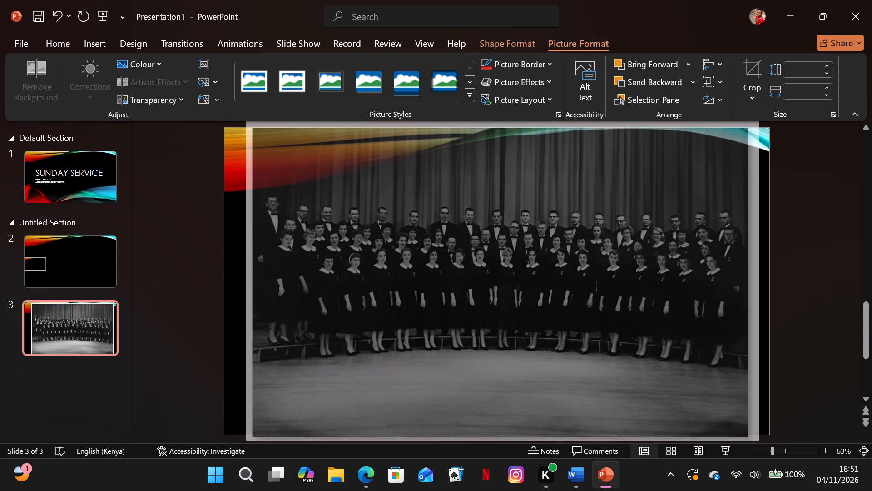
drag(244, 130, 223, 177)
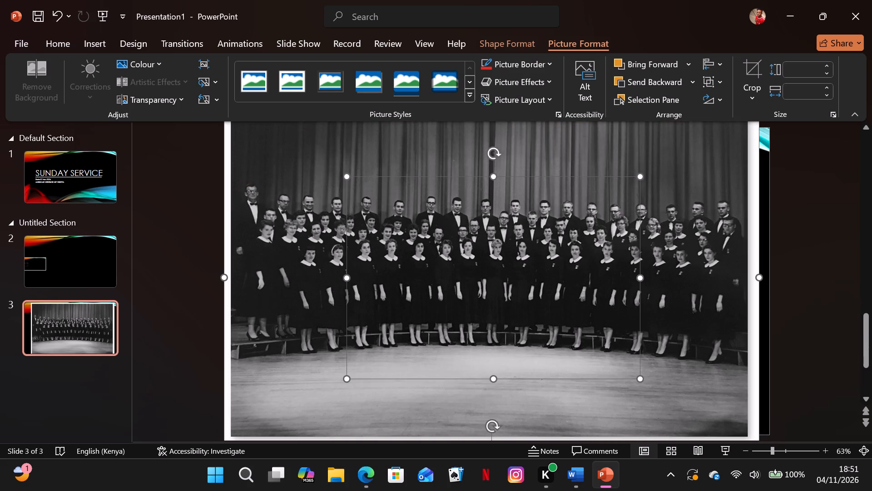
click(463, 326)
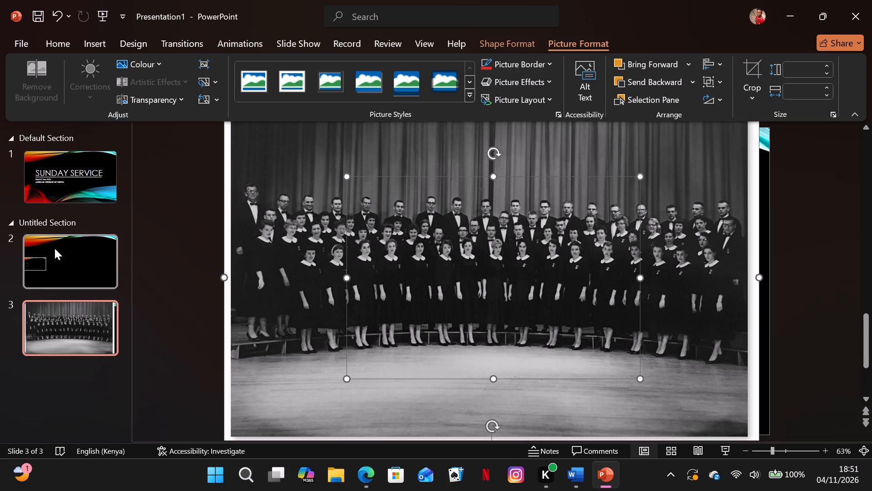
Review slide 2, and look over the choir picture on slide 3 at a slightly closer zoom.
click(57, 247)
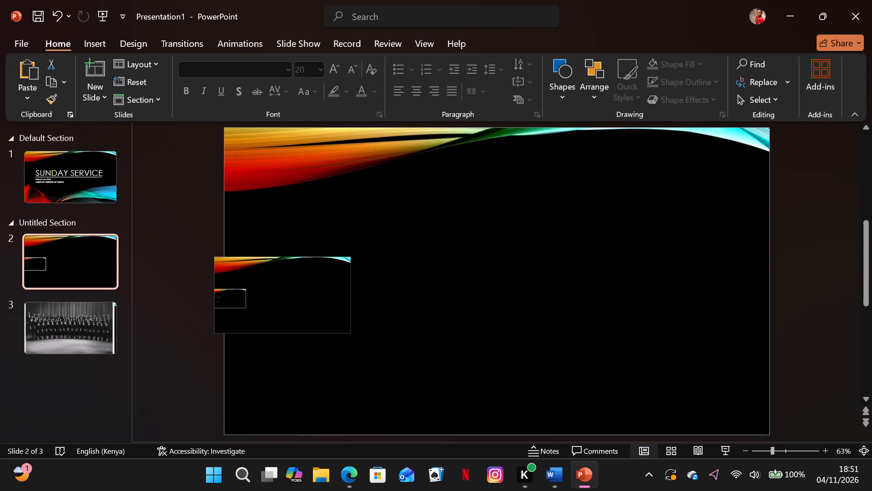
click(481, 150)
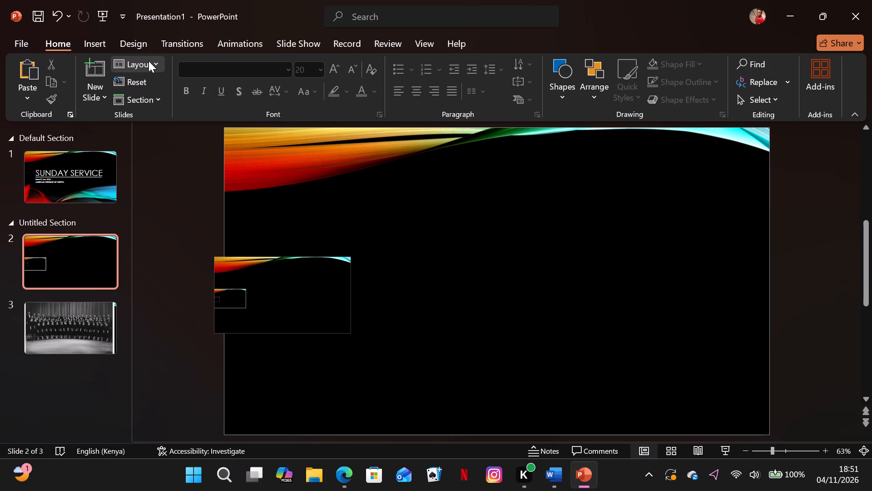
click(98, 306)
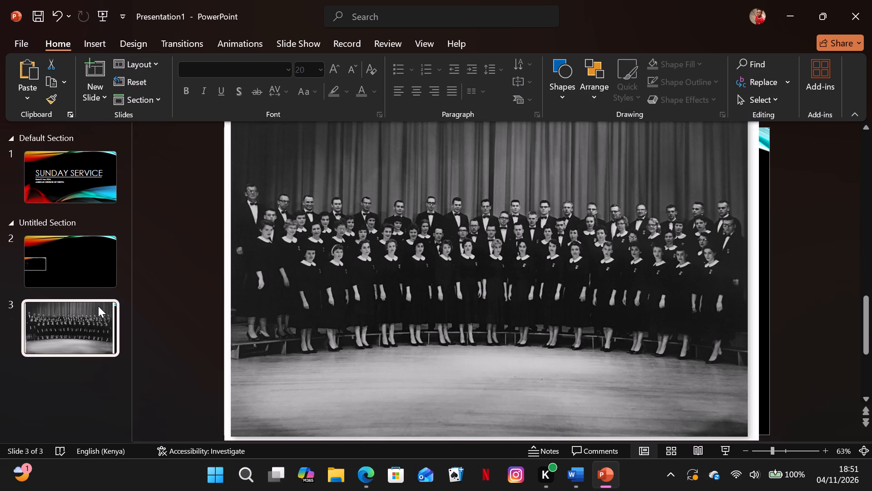
scroll(590, 344, up, 1)
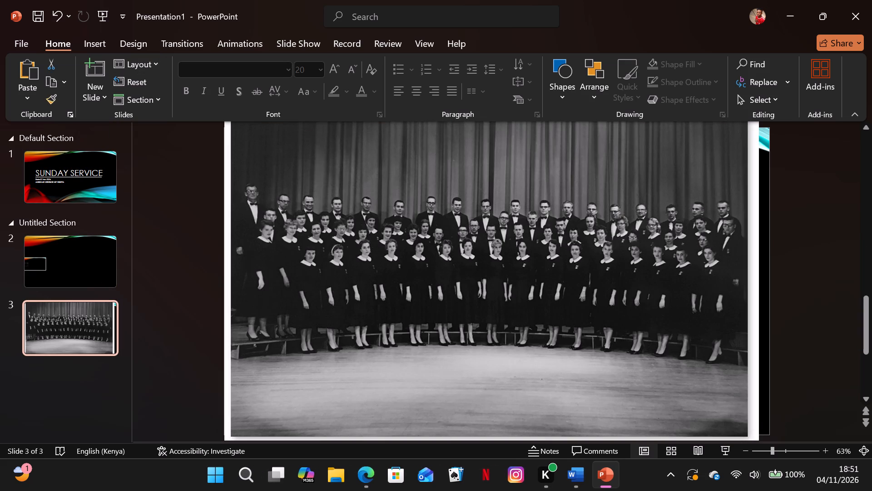
scroll(590, 344, up, 1)
ctrl+scroll(590, 344, down, 3)
ctrl+scroll(590, 344, up, 4)
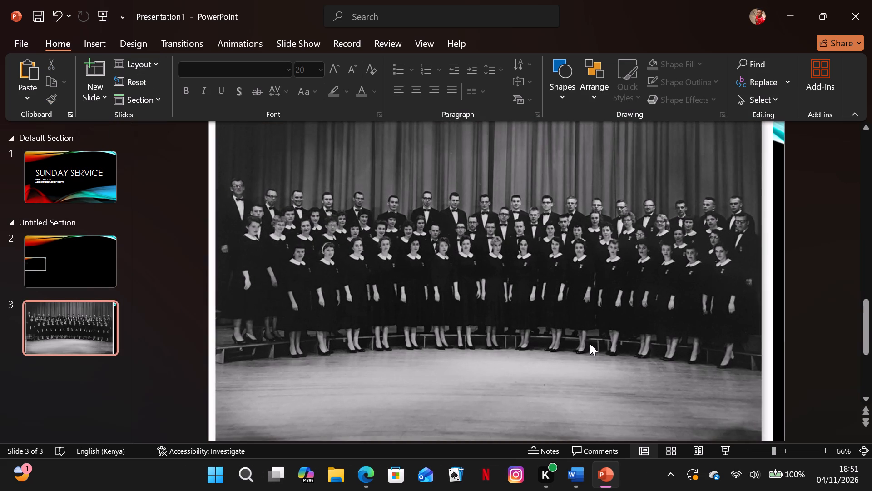
Collapse the ribbon to give slide 3 more room, and dismiss the phone connection notice.
click(853, 111)
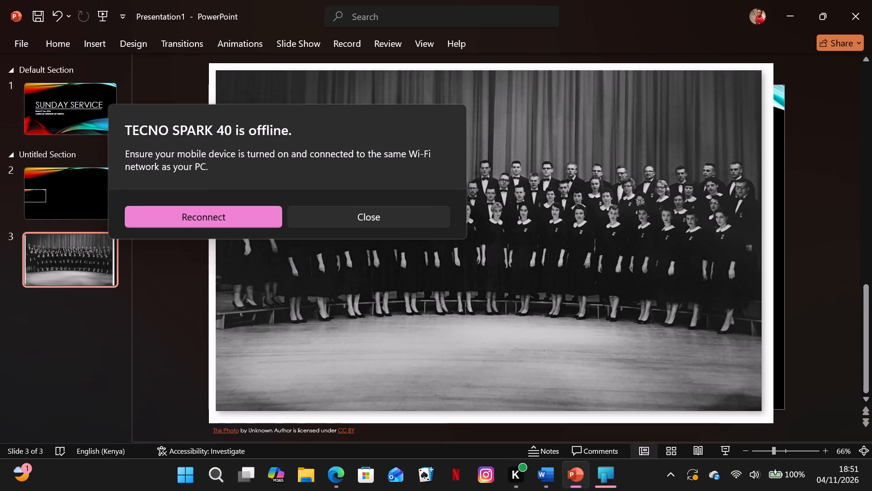
click(412, 209)
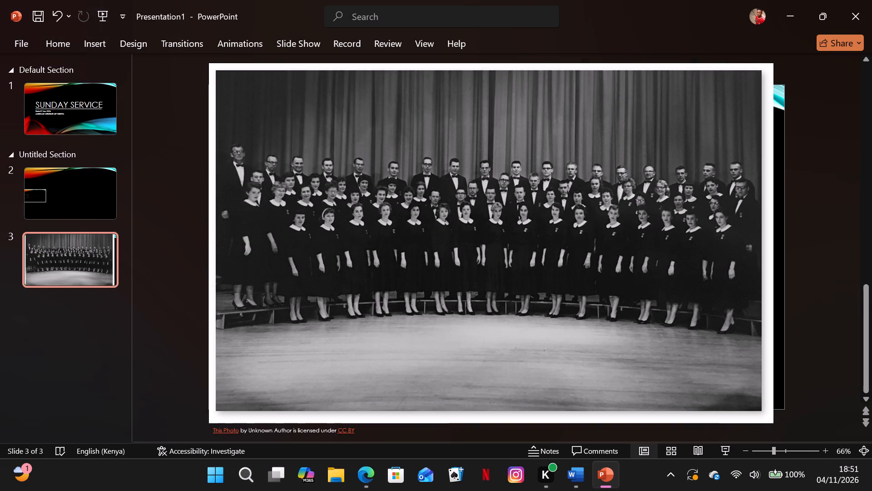
Move the choir picture on slide 3 slightly down and sideways so its top edge lines up with the slide's top.
right_drag(765, 66, 765, 75)
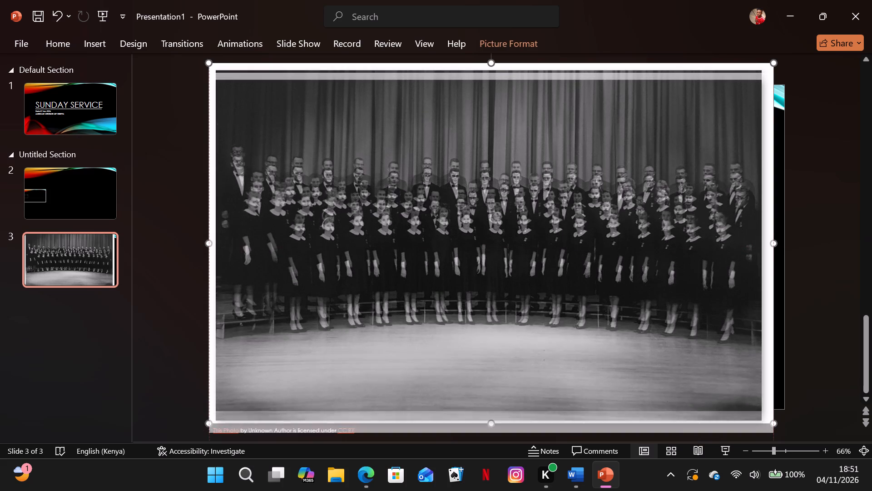
right_drag(765, 75, 779, 90)
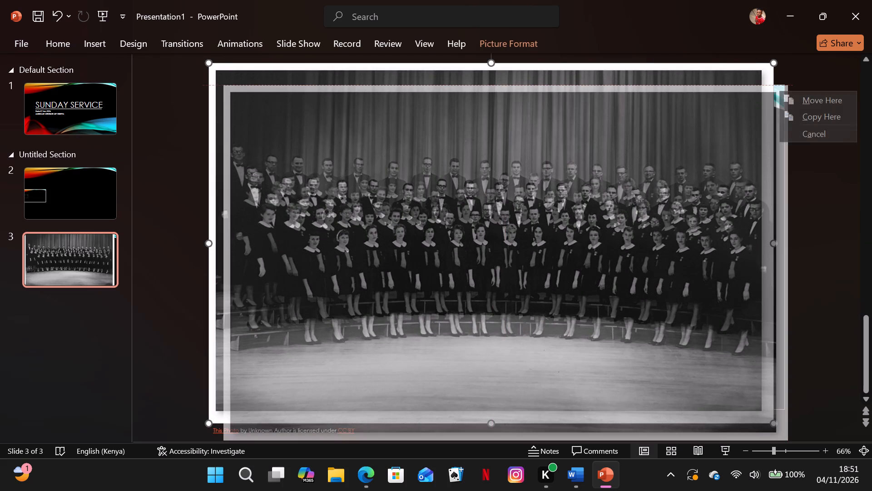
click(812, 93)
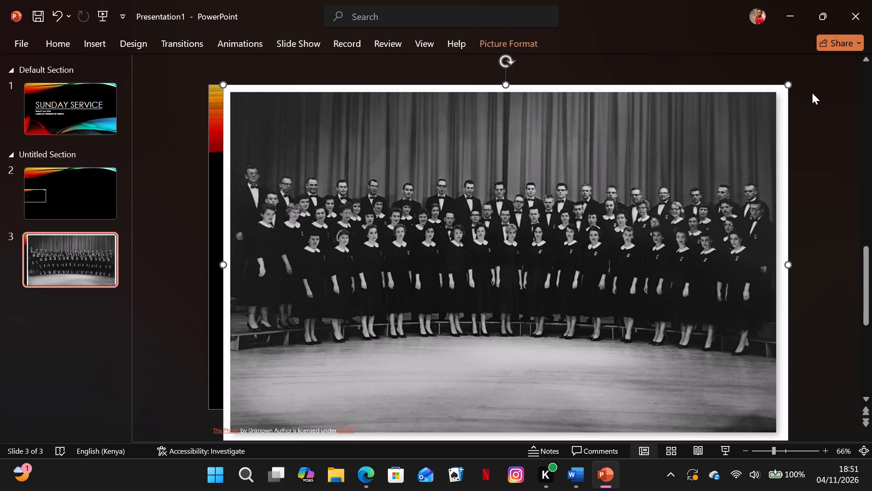
Resize the choir picture on slide 3 to meet the slide's left and top edges and end just below its bottom edge.
right_click(503, 85)
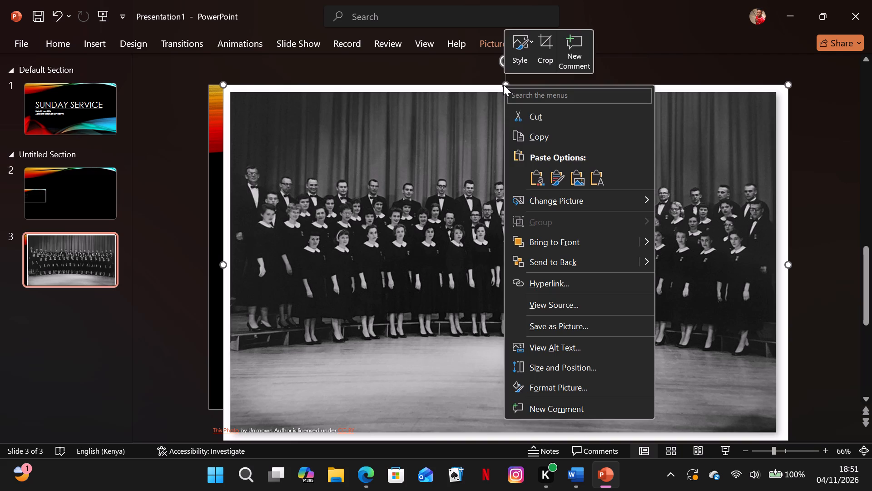
click(470, 81)
click(504, 81)
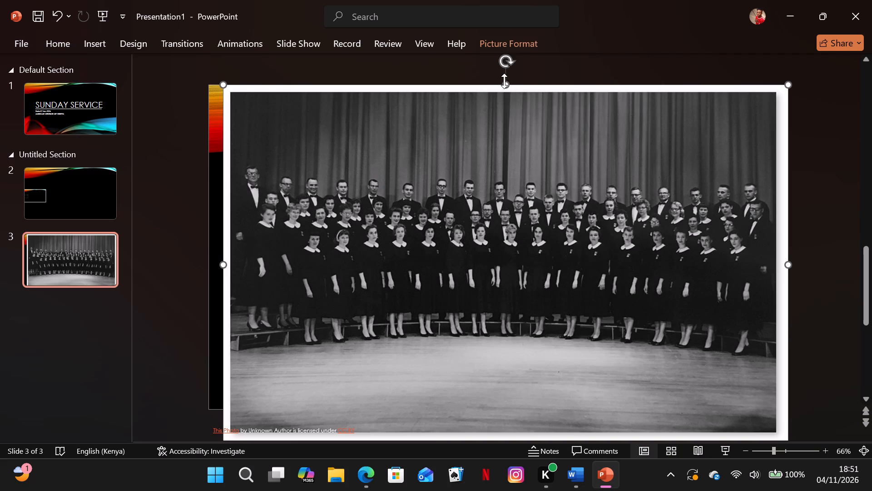
right_drag(505, 84, 505, 90)
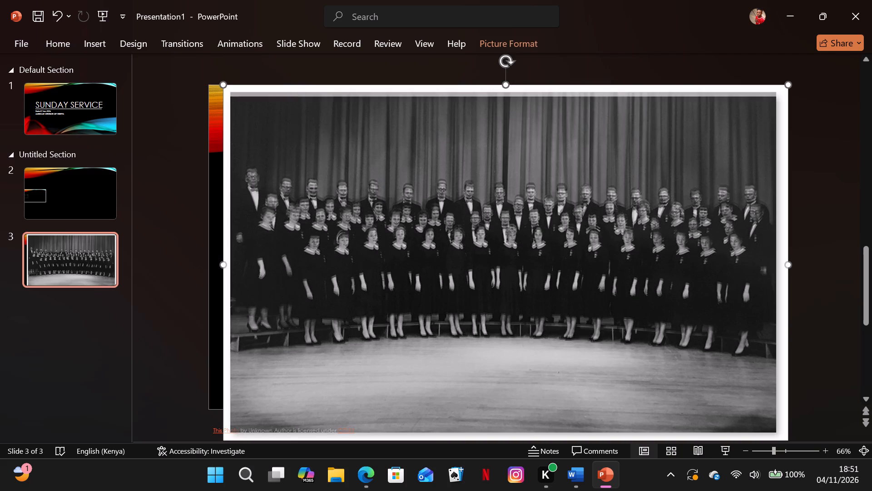
right_drag(505, 90, 505, 96)
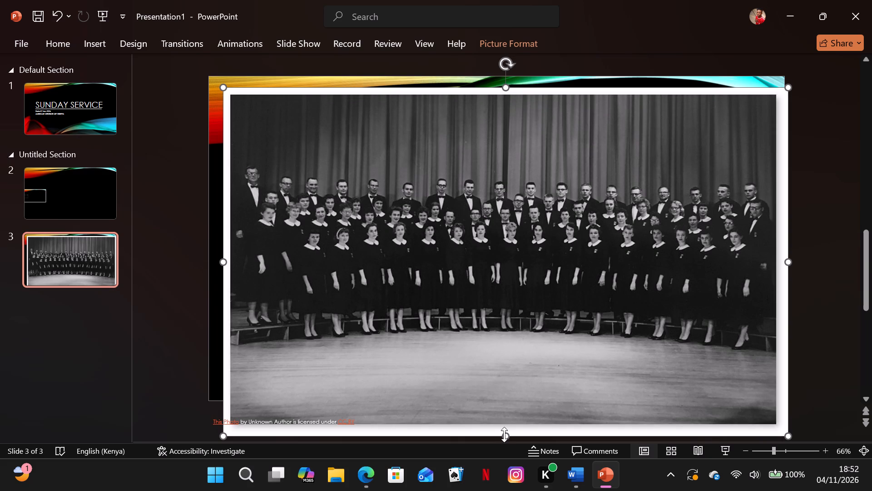
right_drag(504, 435, 502, 429)
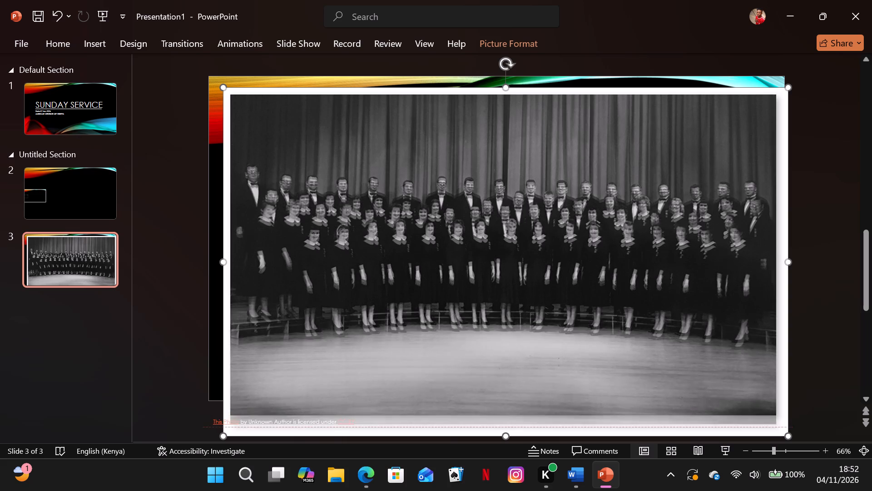
right_drag(502, 429, 490, 408)
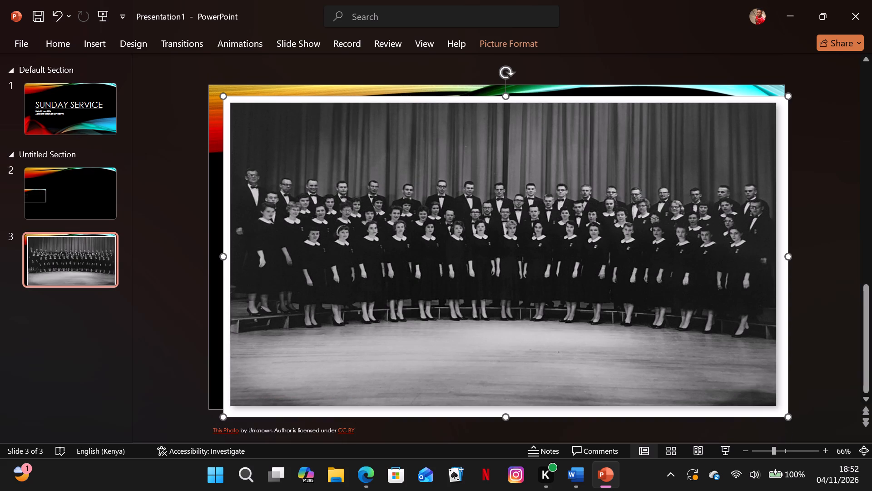
right_drag(225, 257, 215, 257)
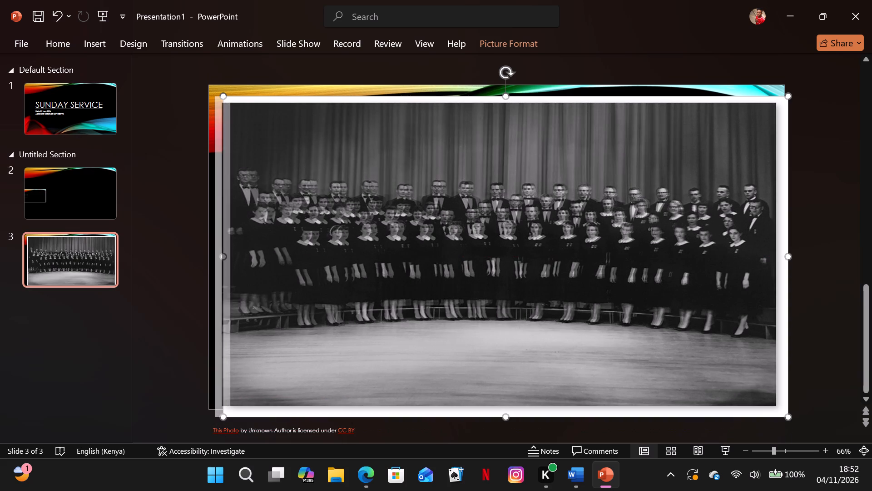
right_drag(215, 257, 211, 257)
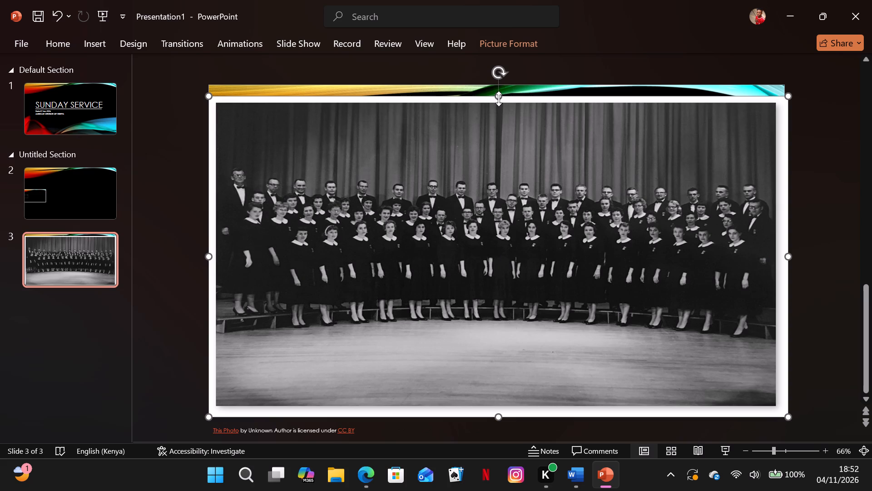
right_drag(499, 99, 497, 90)
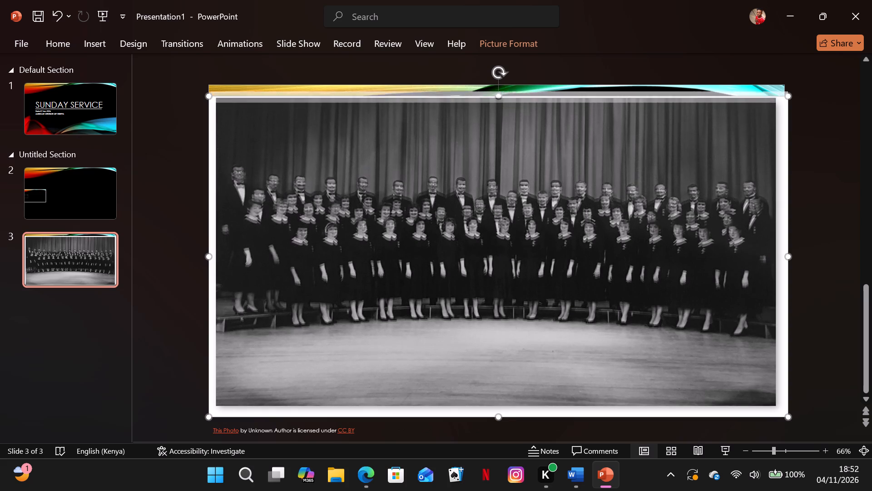
right_drag(497, 90, 497, 88)
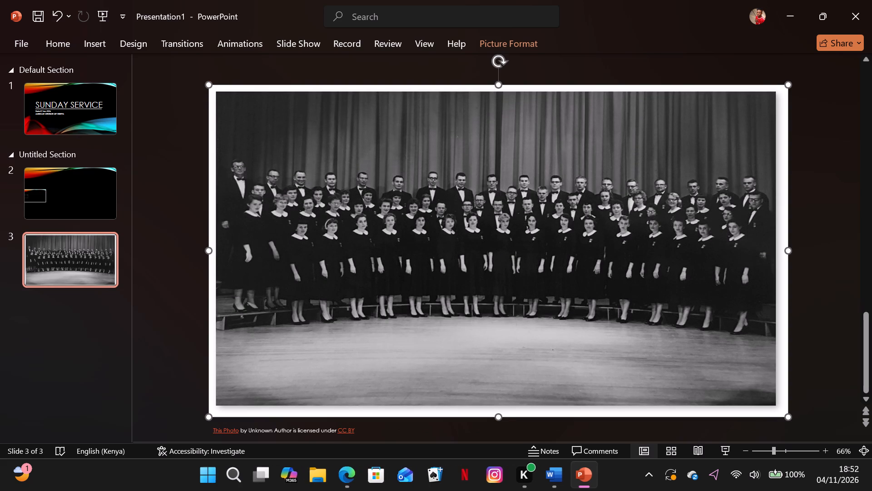
Review slide 2 and the Sunday Service title slide.
click(95, 195)
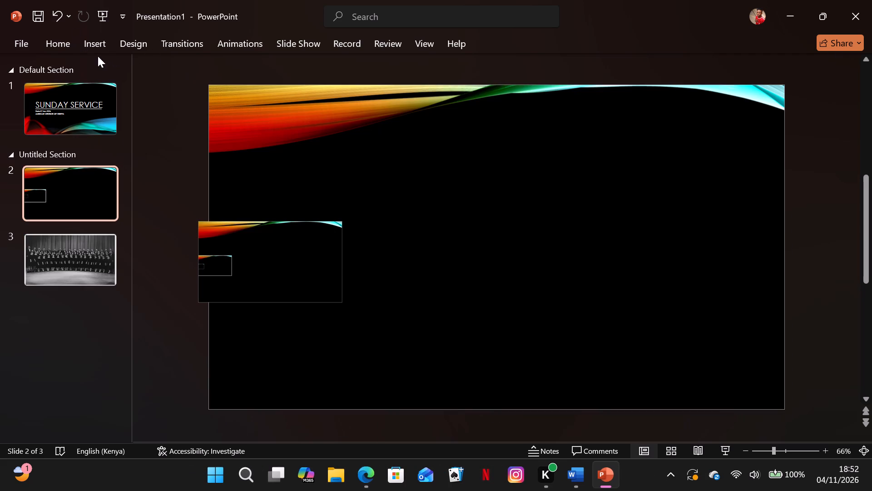
click(59, 40)
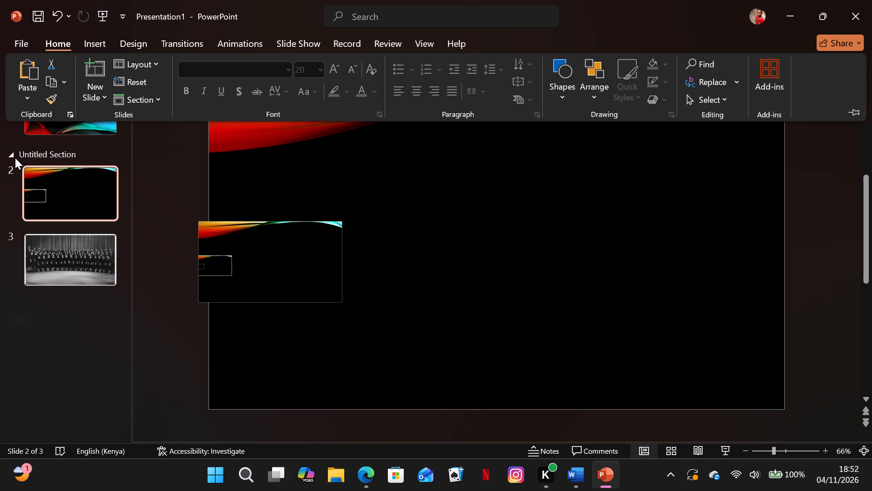
scroll(15, 158, up, 2)
scroll(49, 200, up, 2)
click(69, 129)
click(69, 118)
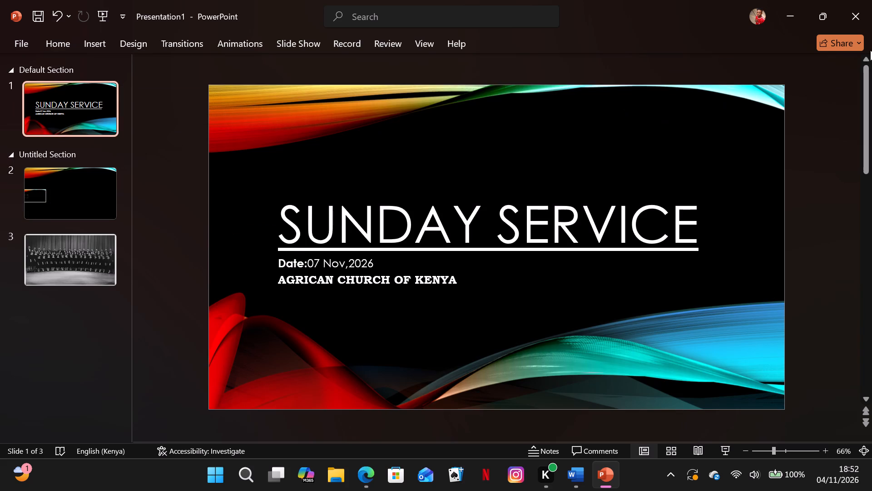
click(860, 40)
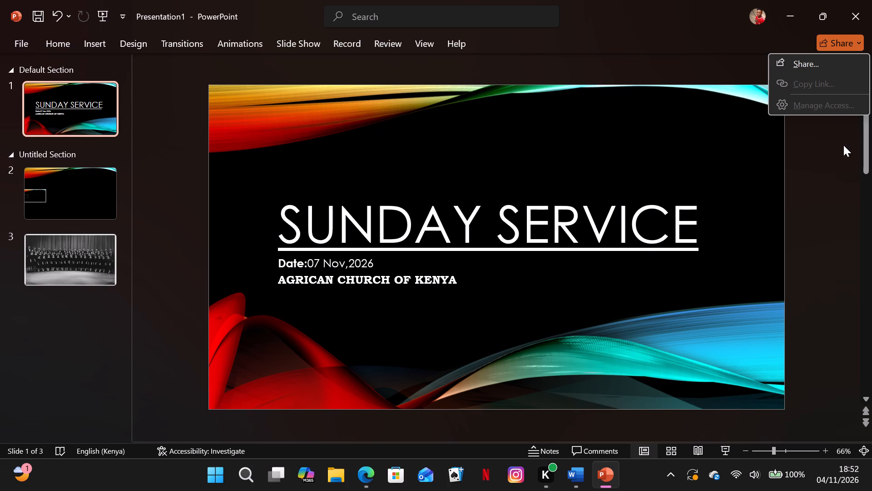
click(843, 148)
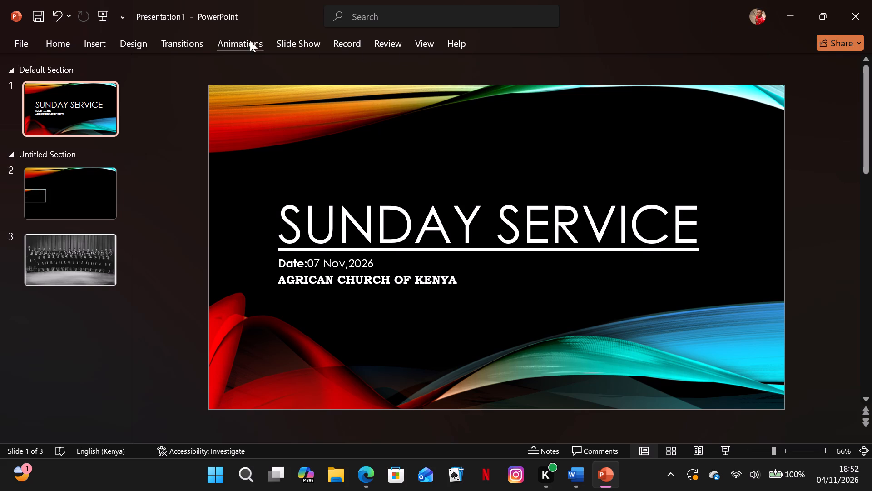
click(95, 177)
Add a Title and Content slide after the choir picture slide.
click(91, 260)
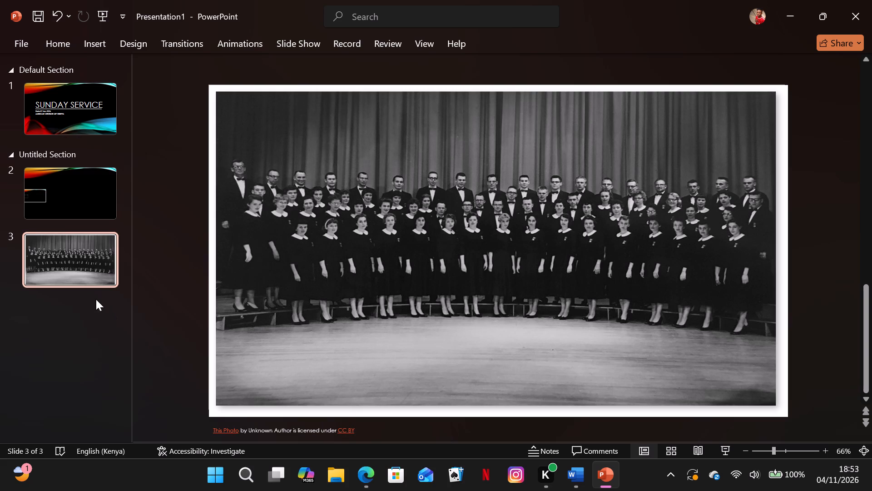
click(61, 41)
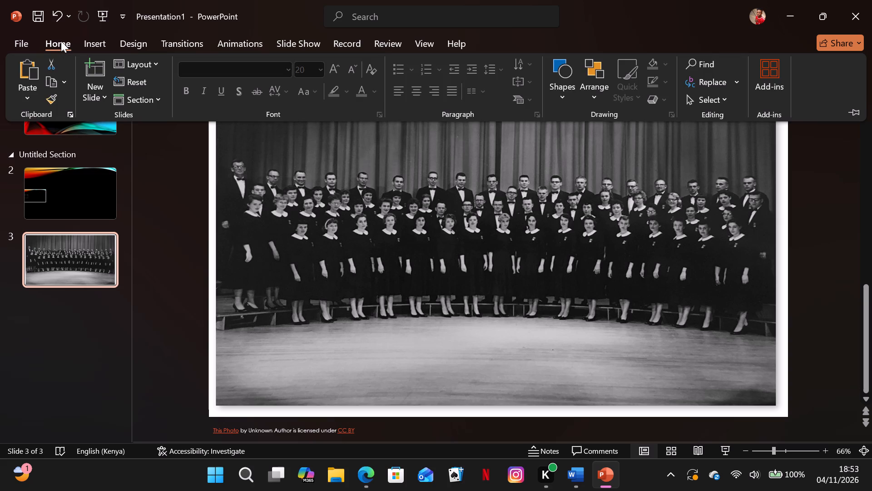
click(104, 95)
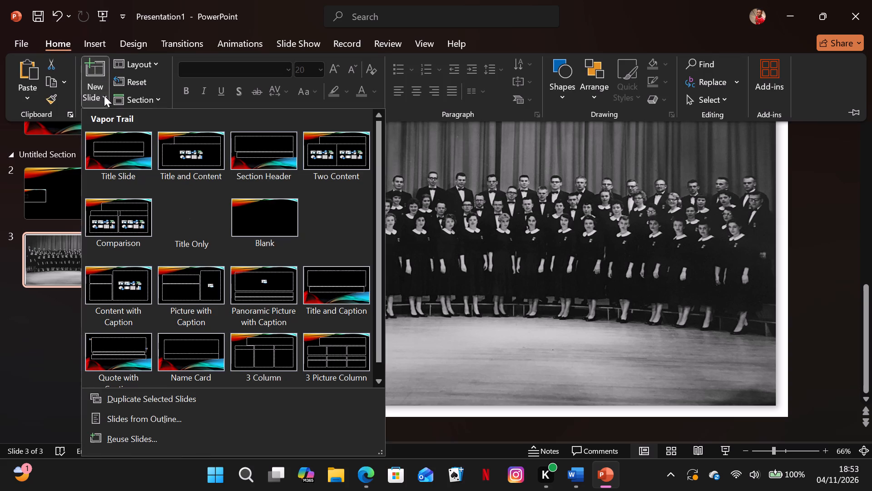
click(185, 158)
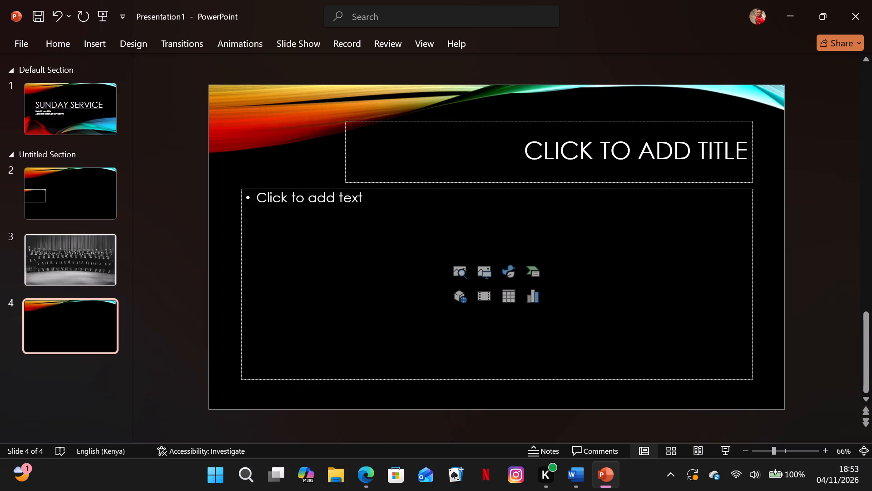
Enter the title "Songs of the day:" on slide 4.
click(422, 145)
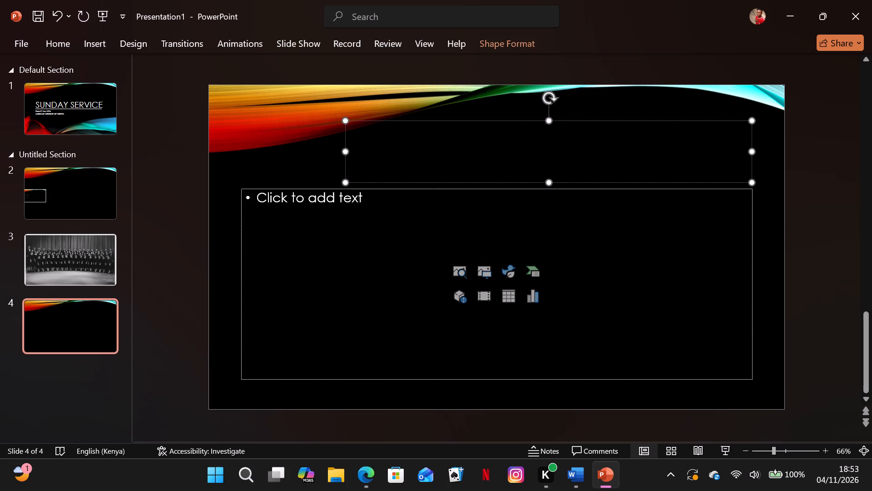
text(so)
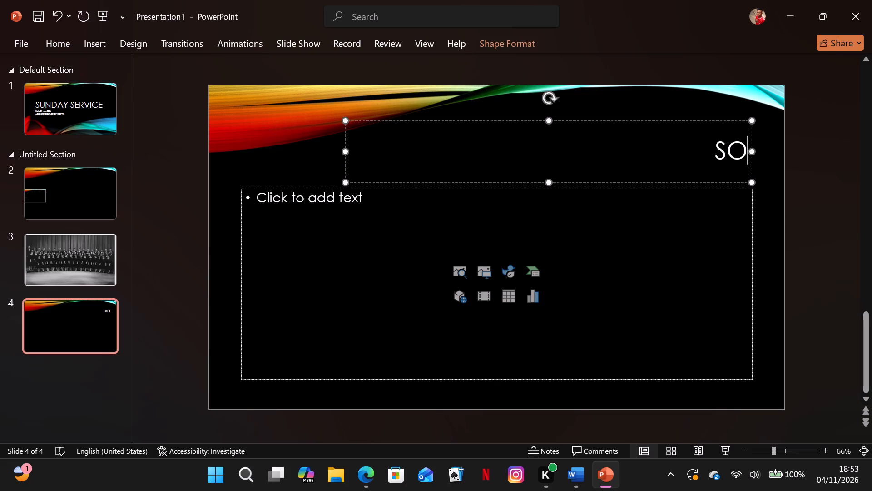
key(n)
key(s)
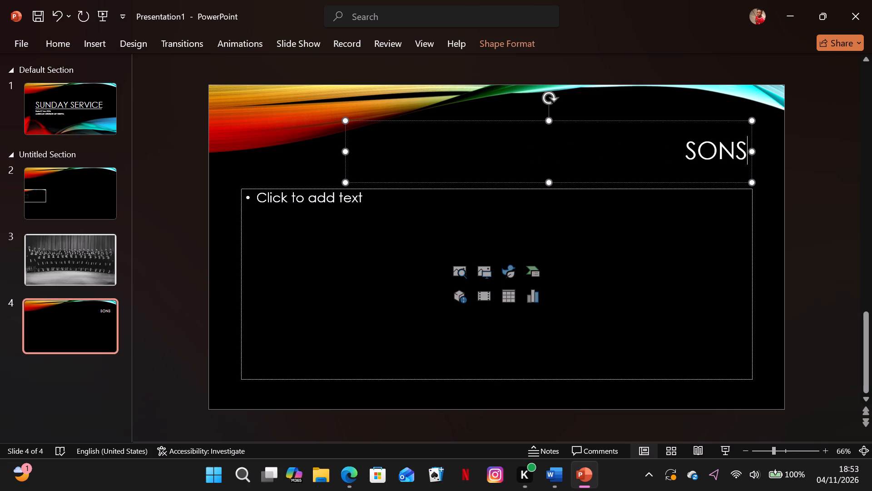
key(BackSpace)
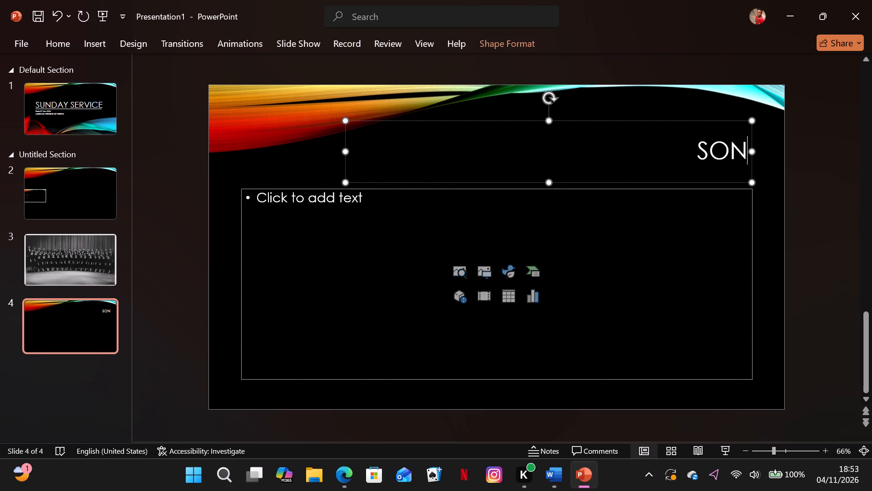
text(gs)
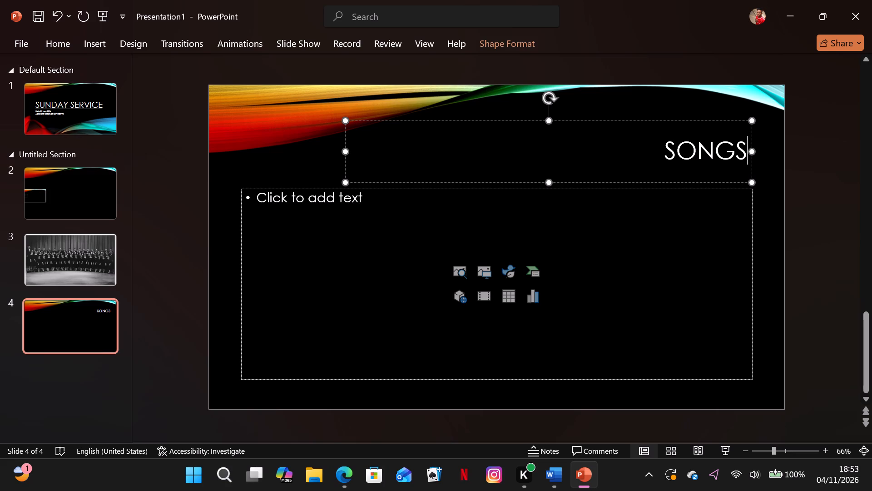
key(space)
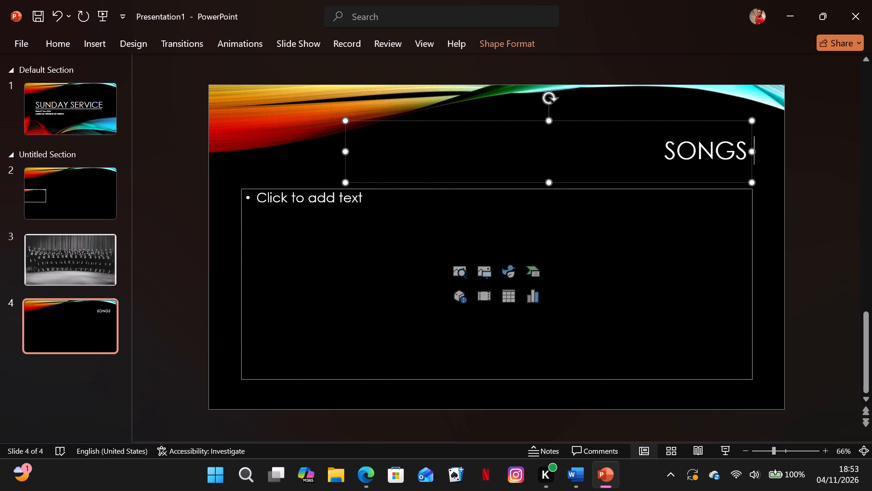
text(of the)
key(space)
text(da)
key(y)
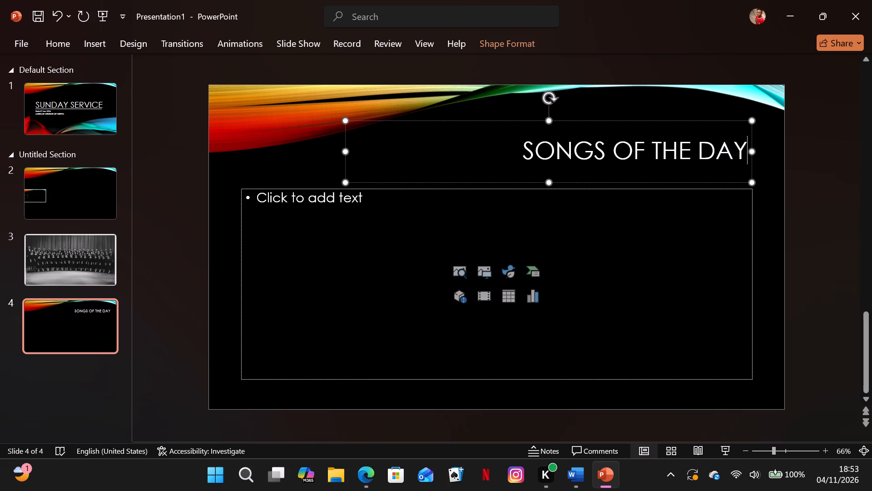
key(shift+colon)
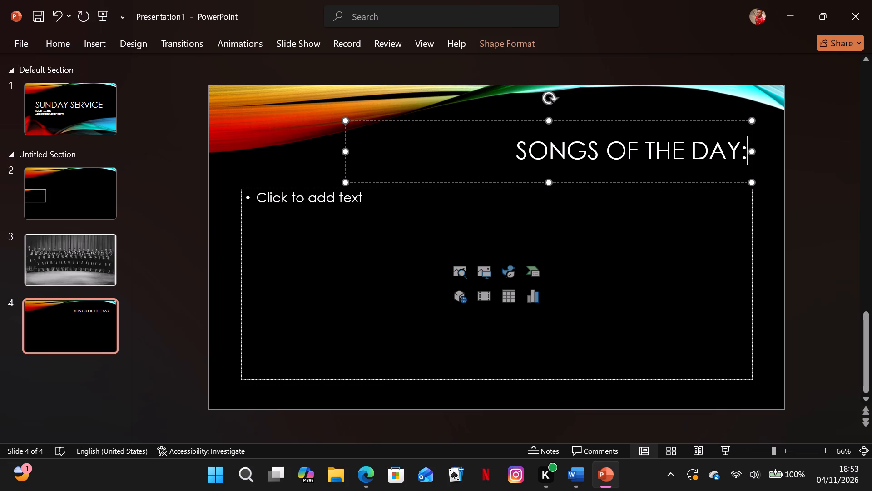
Remove the bullet from the empty first line of slide 4's content placeholder.
click(248, 205)
click(248, 205)
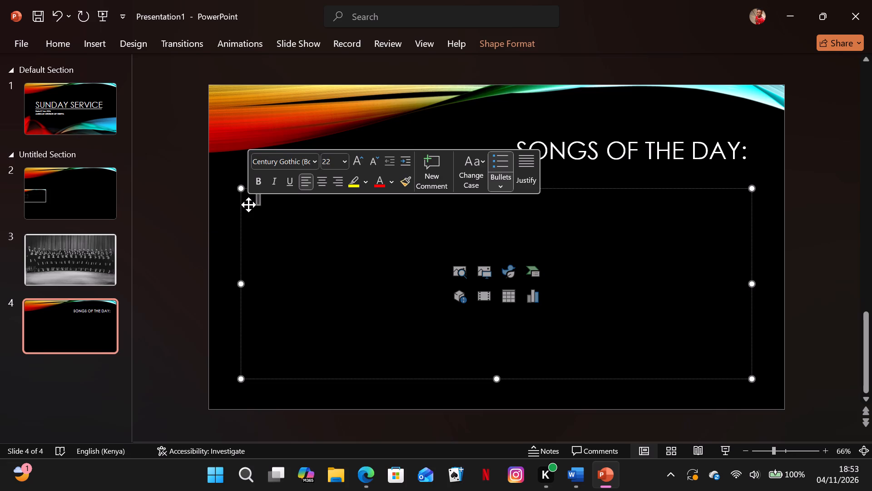
click(56, 39)
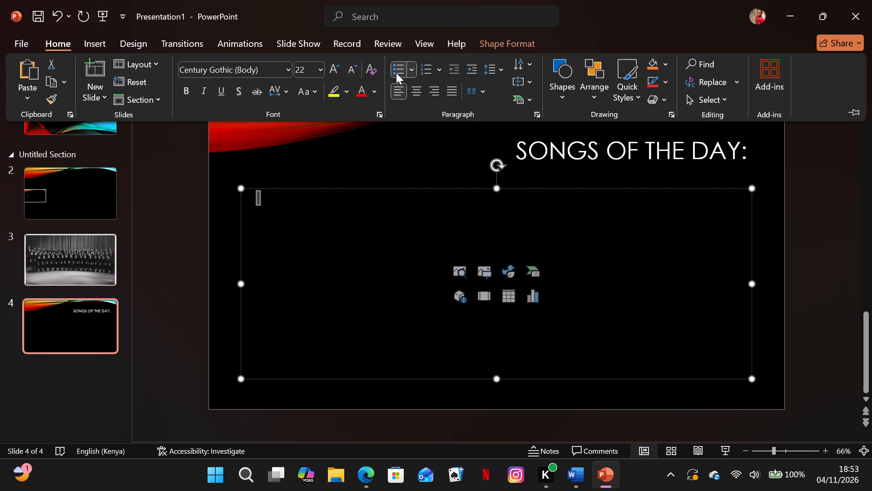
click(401, 70)
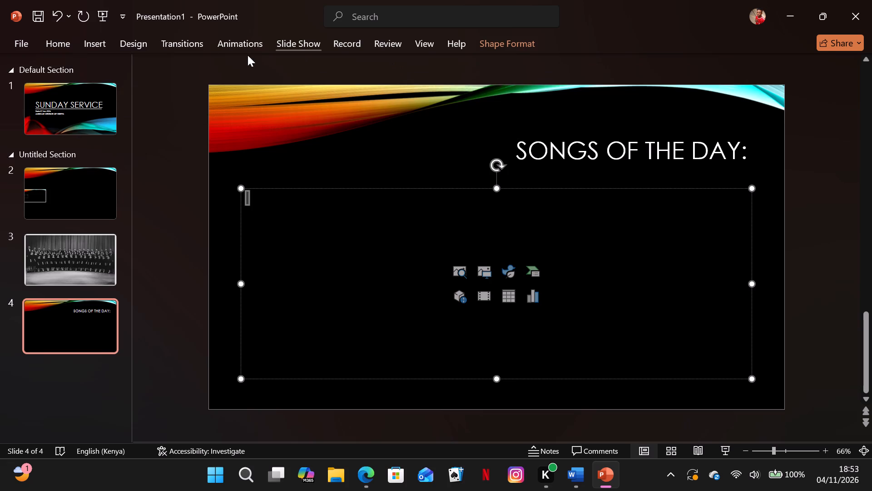
Apply 1., 2., 3. numbering to the empty first line of slide 4's content placeholder.
click(74, 38)
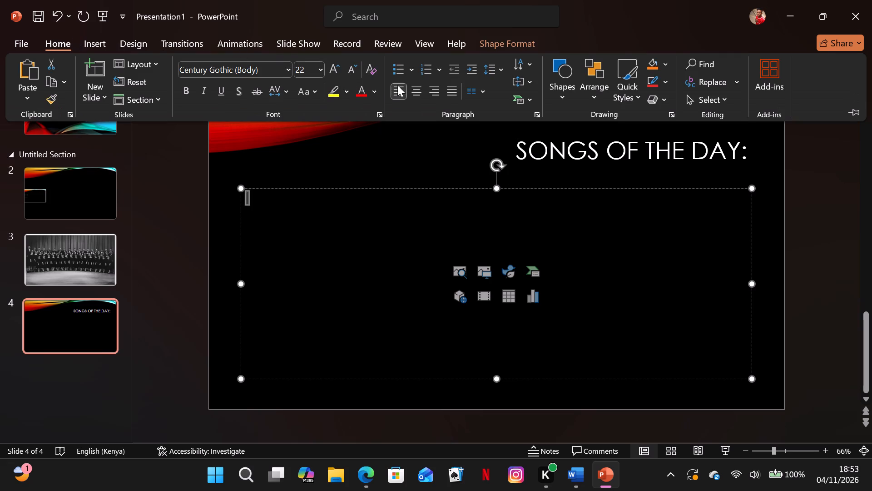
click(432, 68)
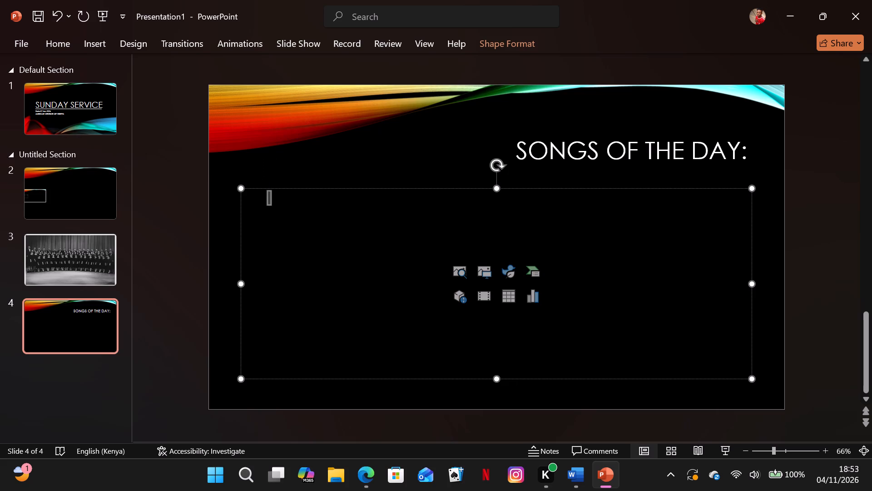
Enter "Goodness of God" as the first numbered song on slide 4.
click(259, 197)
key(g)
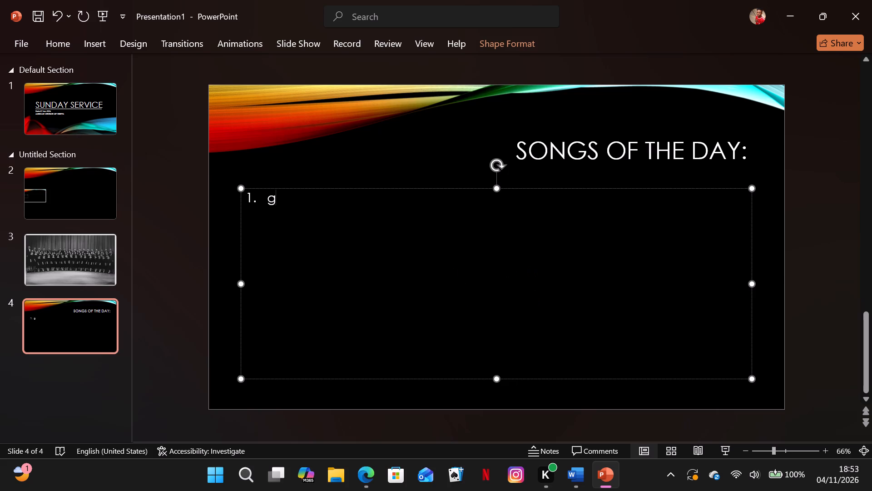
key(BackSpace)
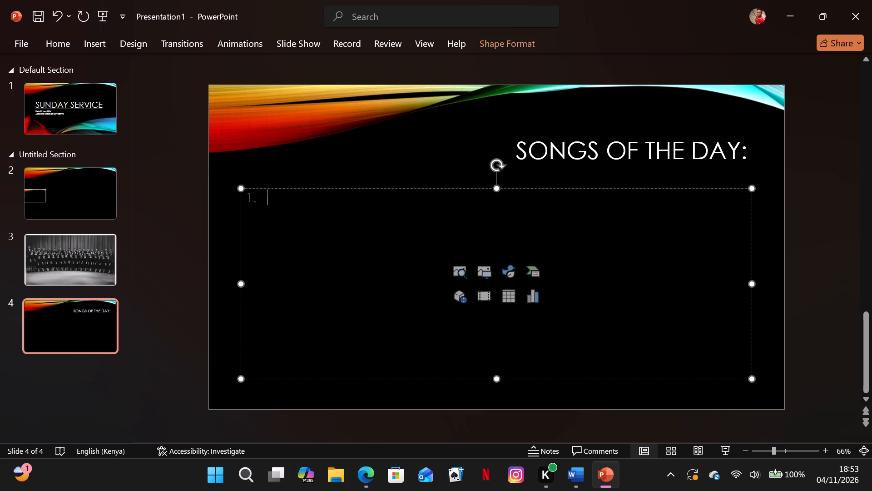
text(Goo)
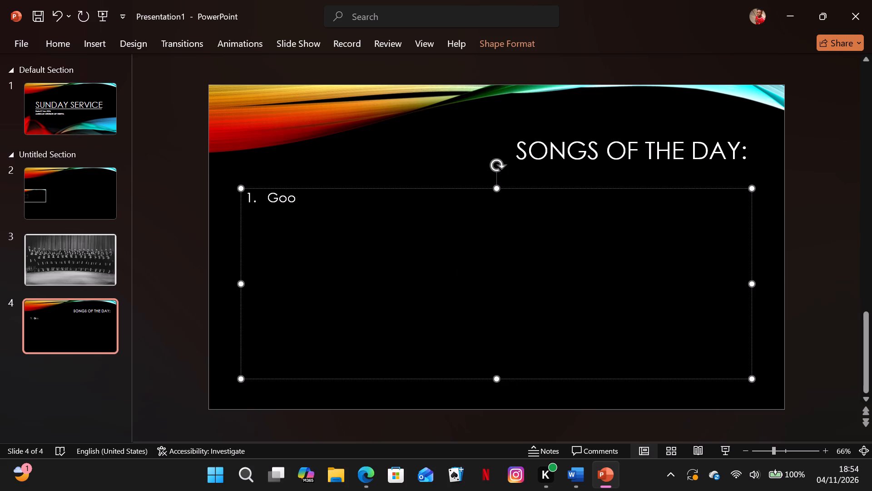
text(dness)
key(space)
text(of)
key(space)
key(shift+g)
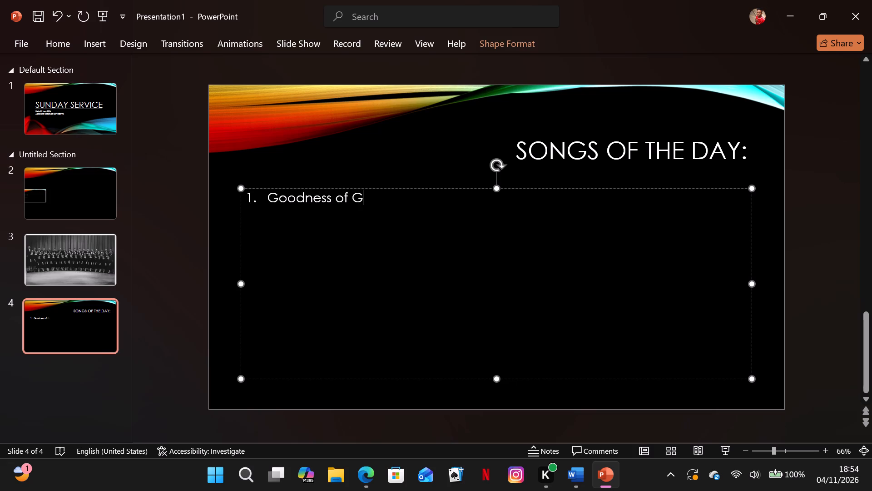
text(od)
key(Down)
Add "Ametutendea Mema" as the second song in the numbered list.
key(Return)
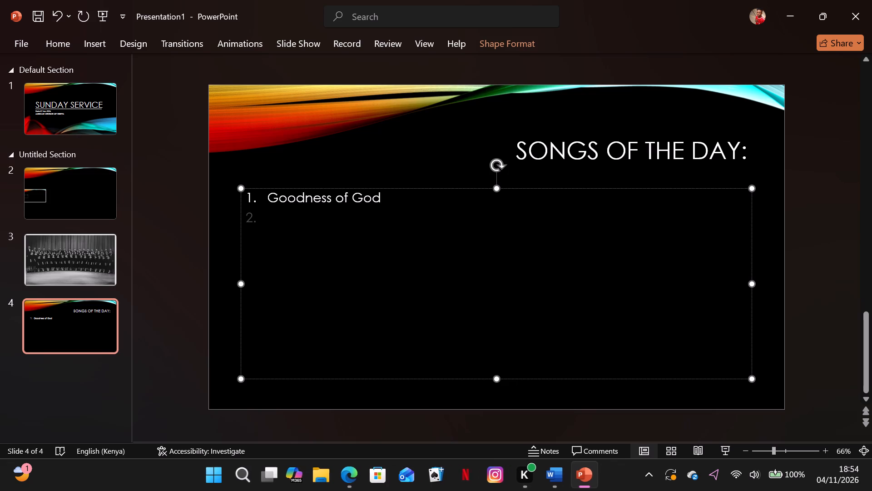
key(shift+a)
text(me)
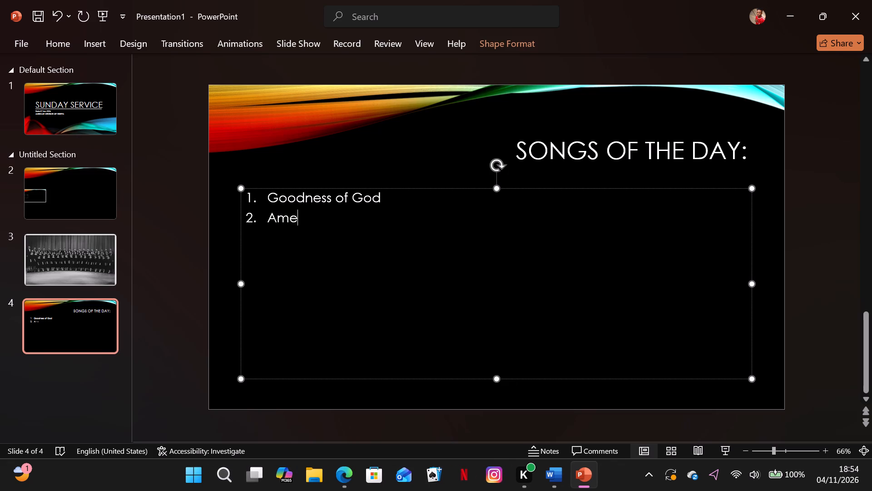
text(tute)
text(ndea mema)
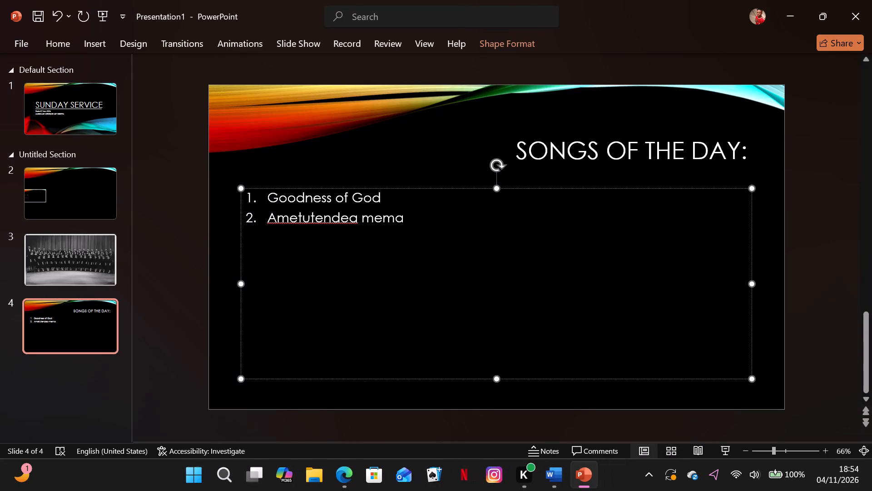
key(BackSpace)
key(BackSpace)
key(BackSpace)
key(BackSpace)
key(shift+m)
text(ema)
Add "O Lord My God" as the third song in the numbered list.
key(Return)
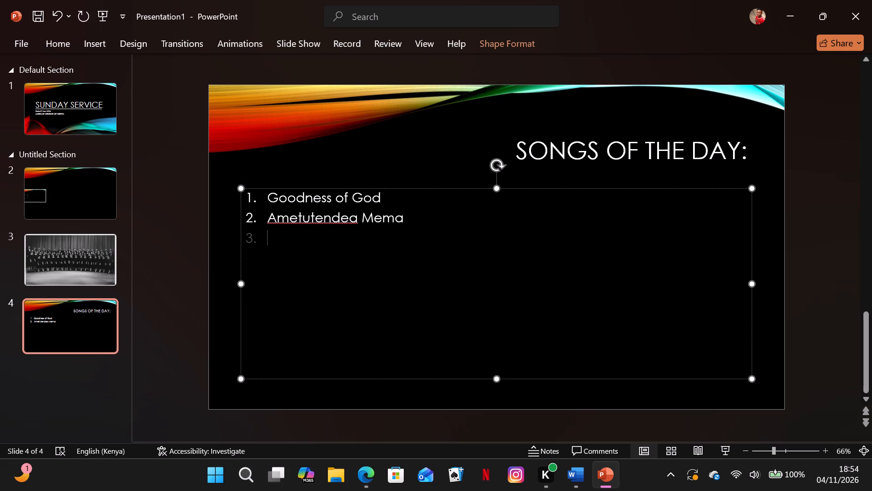
key(g)
key(BackSpace)
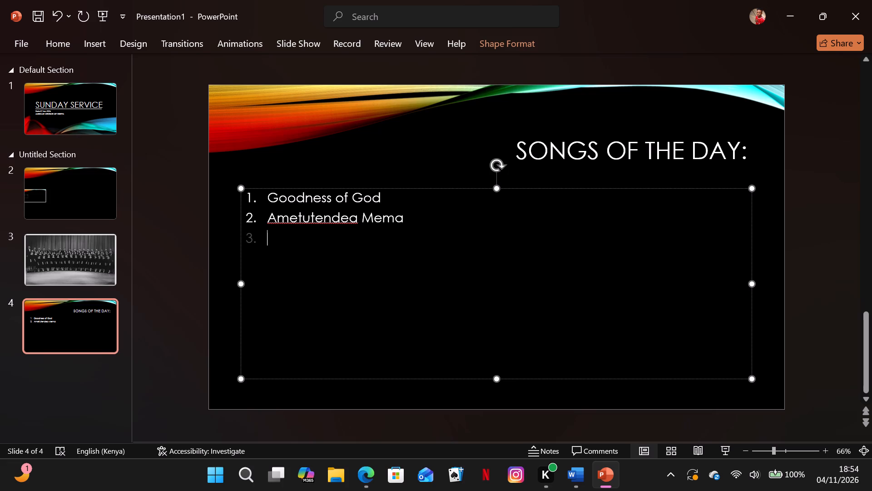
key(shift+o)
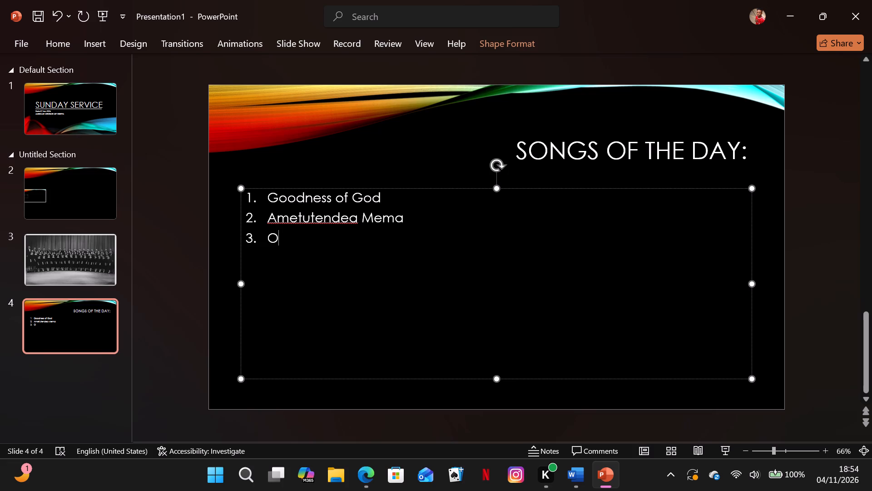
key(space)
text(LO)
key(shift+d)
key(shift+BackSpace)
key(shift+BackSpace)
text(ord)
key(space)
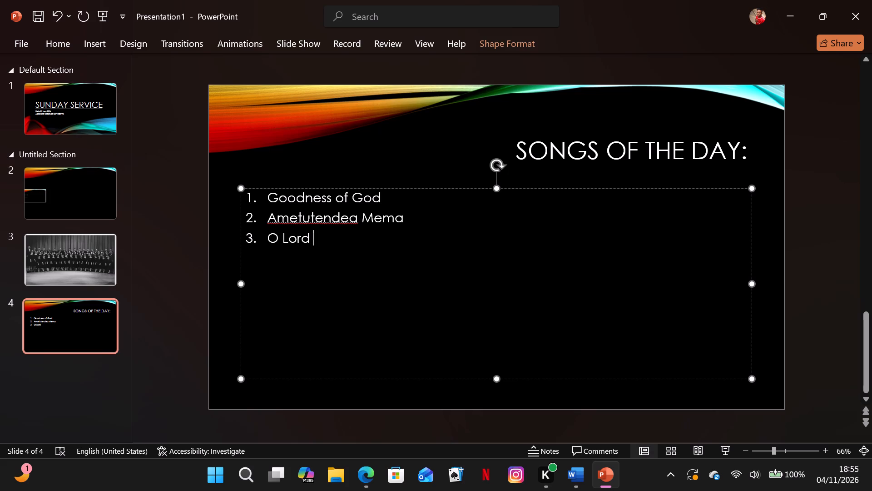
key(shift+m)
text(y)
key(space)
key(shift+g)
text(Od)
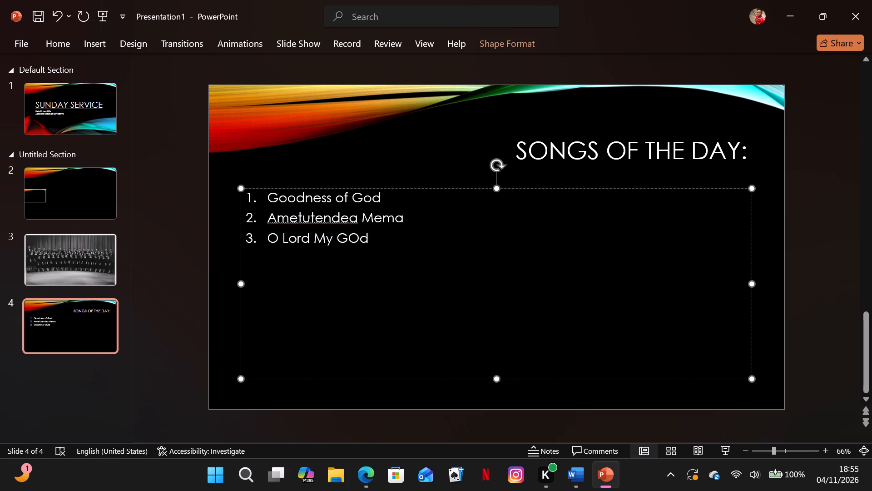
key(BackSpace)
key(BackSpace)
text(od)
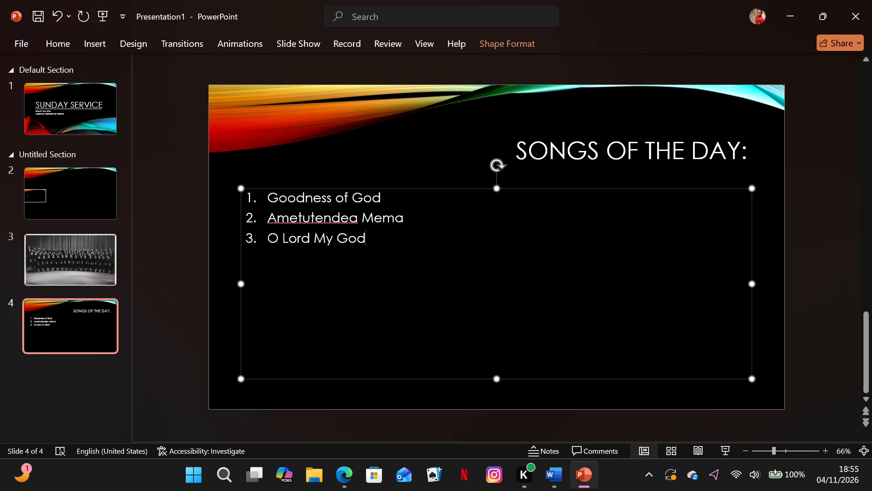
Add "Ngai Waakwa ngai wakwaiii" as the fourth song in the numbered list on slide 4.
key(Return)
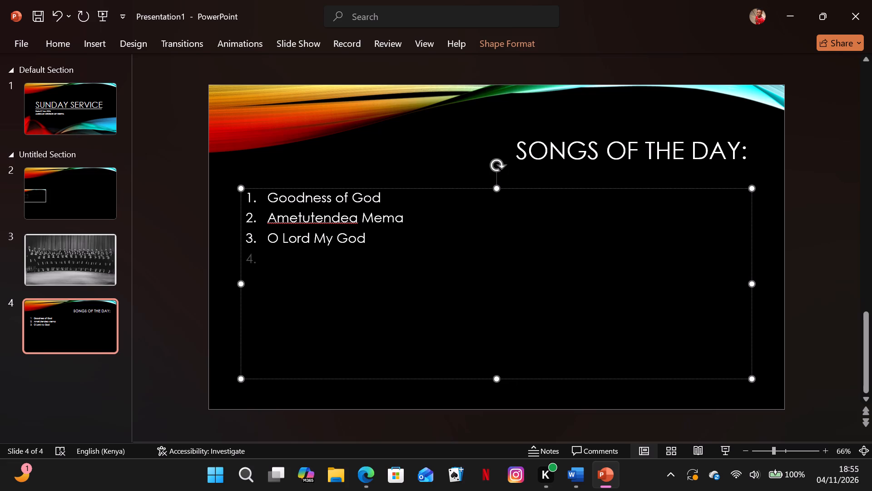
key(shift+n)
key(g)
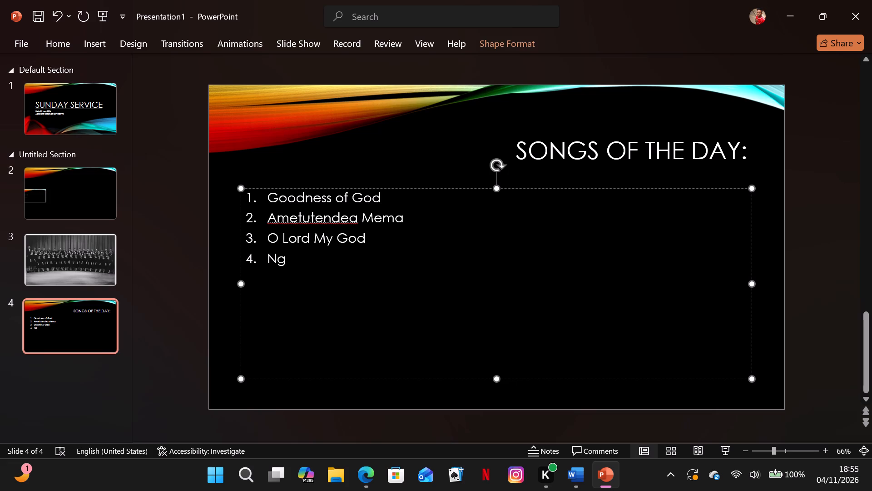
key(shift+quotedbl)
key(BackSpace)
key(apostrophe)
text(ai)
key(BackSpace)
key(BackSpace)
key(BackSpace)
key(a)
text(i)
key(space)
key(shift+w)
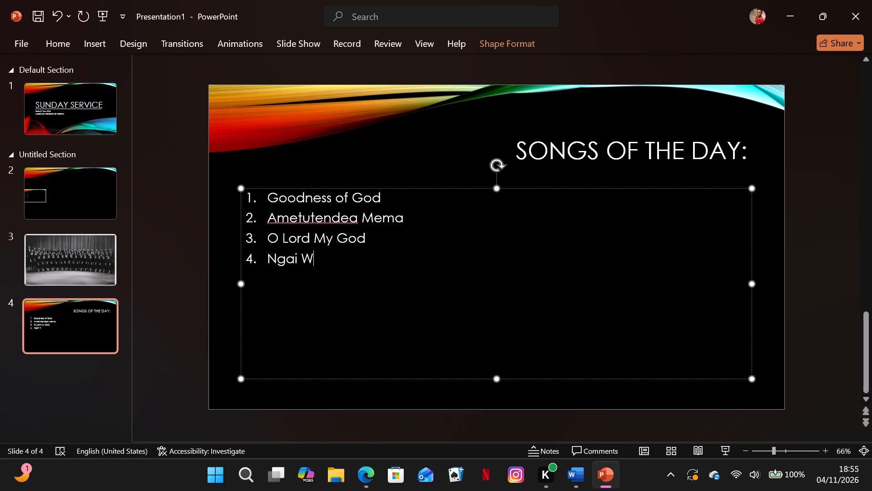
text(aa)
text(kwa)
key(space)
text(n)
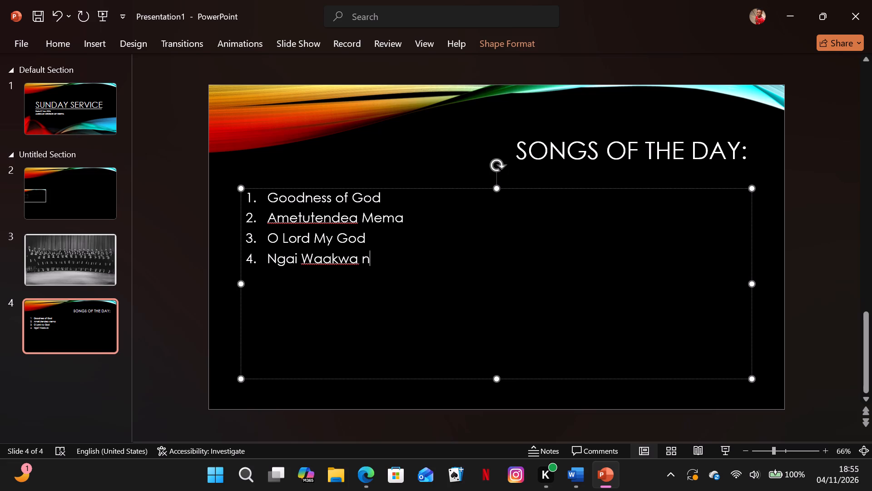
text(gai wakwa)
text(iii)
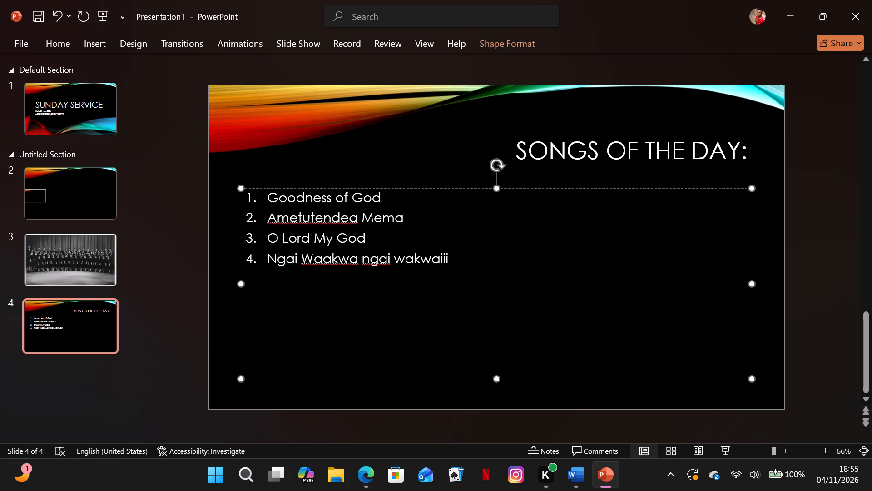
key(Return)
Delete the entire numbered song list from slide 4's content placeholder, including its numbering.
key(BackSpace)
key(BackSpace)
key(BackSpace)
key(BackSpace)
key(BackSpace)
key(BackSpace)
key(BackSpace)
key(BackSpace)
key(BackSpace)
key(BackSpace)
key(BackSpace)
key(BackSpace)
key(BackSpace)
key(BackSpace)
key(BackSpace)
key(BackSpace)
key(BackSpace)
key(BackSpace)
key(BackSpace)
key(BackSpace)
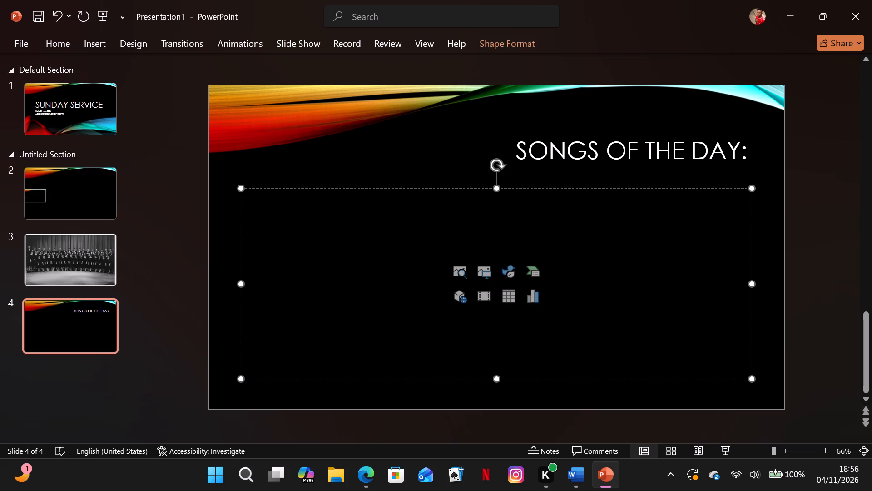
Enter "Goodness of God" as plain text on the content placeholder's first line and start a second line.
key(g)
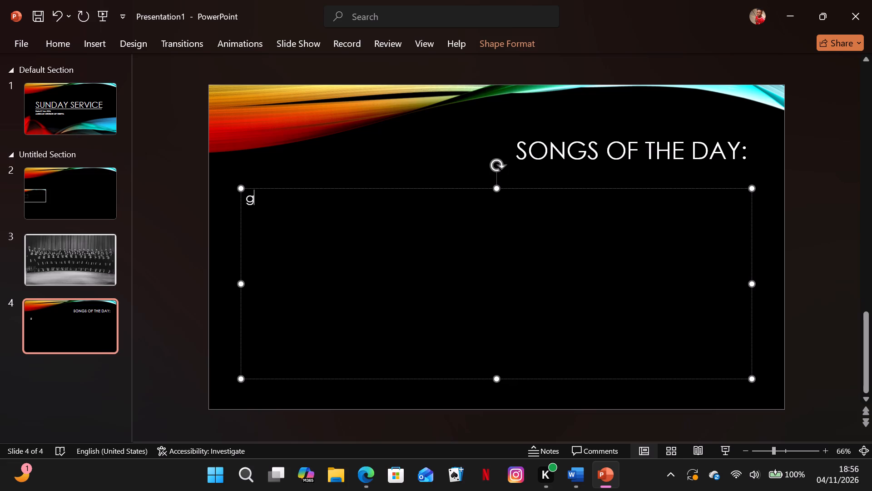
key(BackSpace)
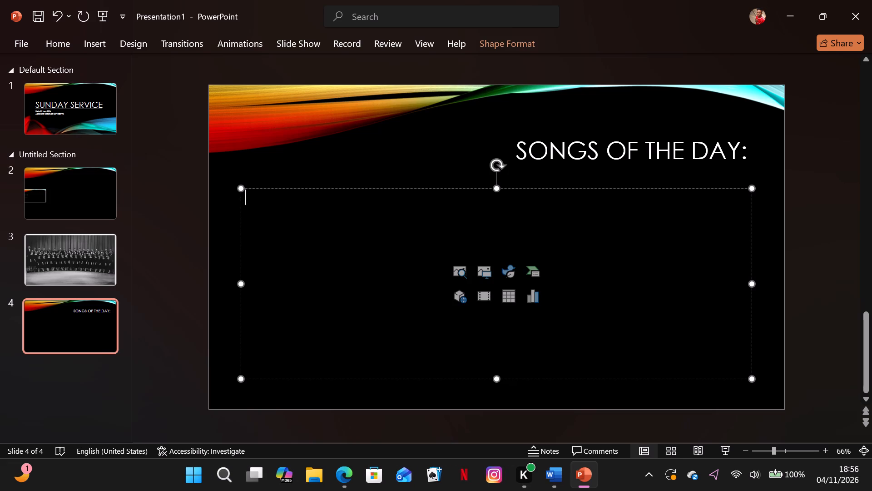
key(shift+g)
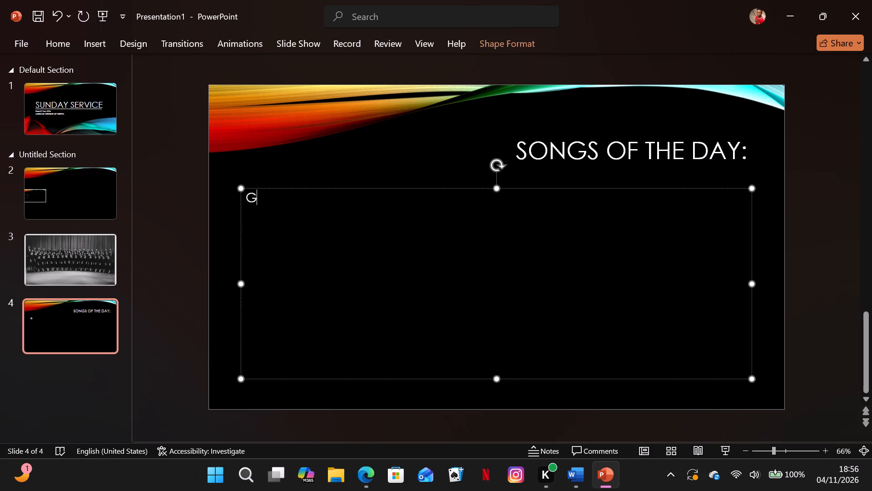
text(ood)
text(ness)
key(space)
text(of)
key(space)
key(shift+g)
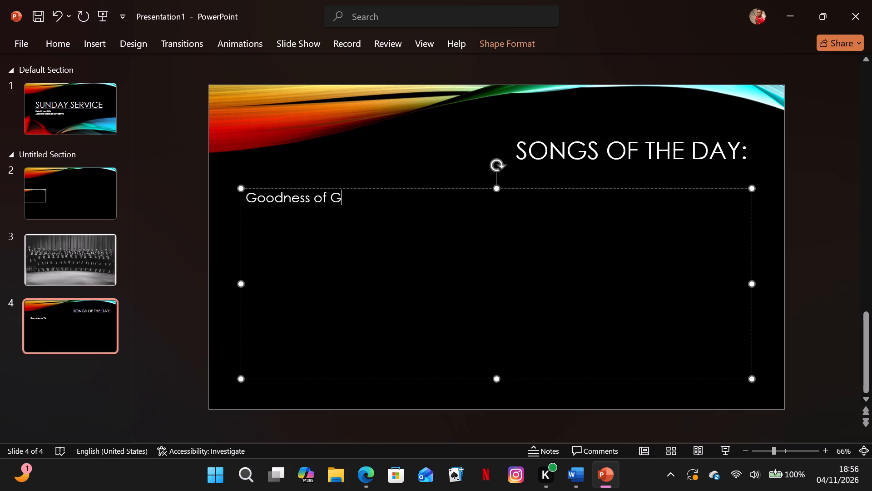
text(od)
key(Return)
Apply round bullets to the empty second line and to the "Goodness of God" line.
click(52, 37)
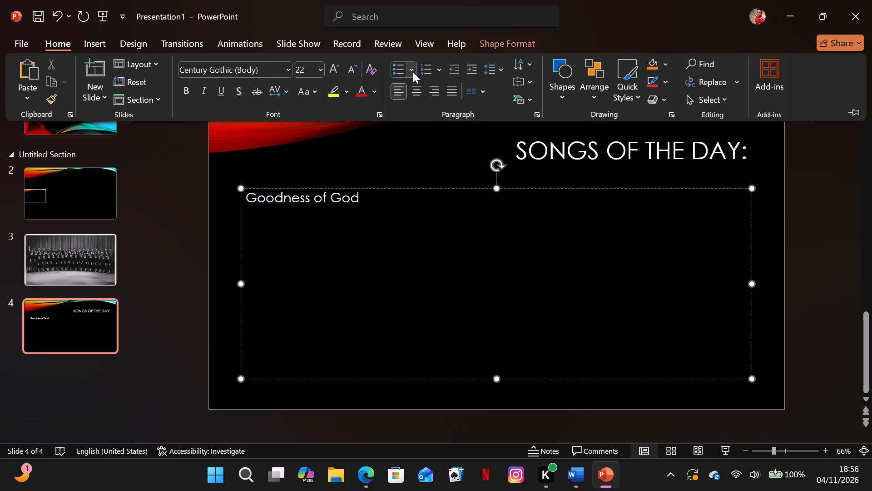
click(395, 72)
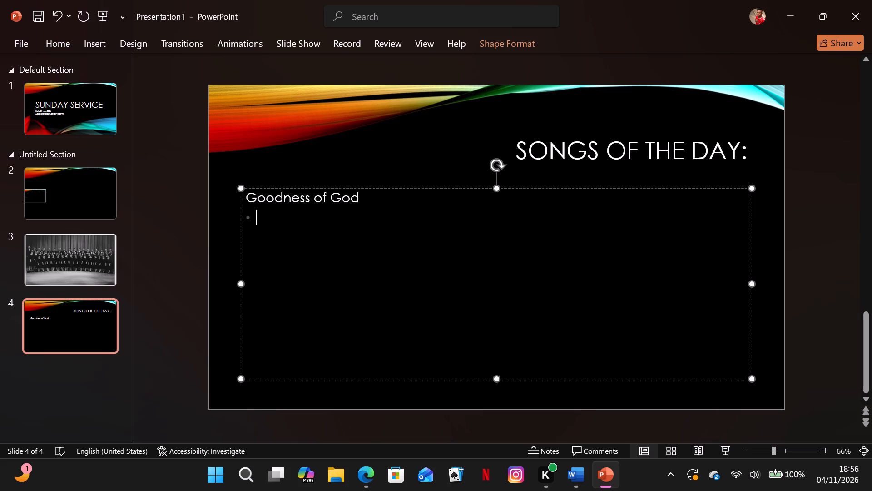
click(248, 197)
click(58, 46)
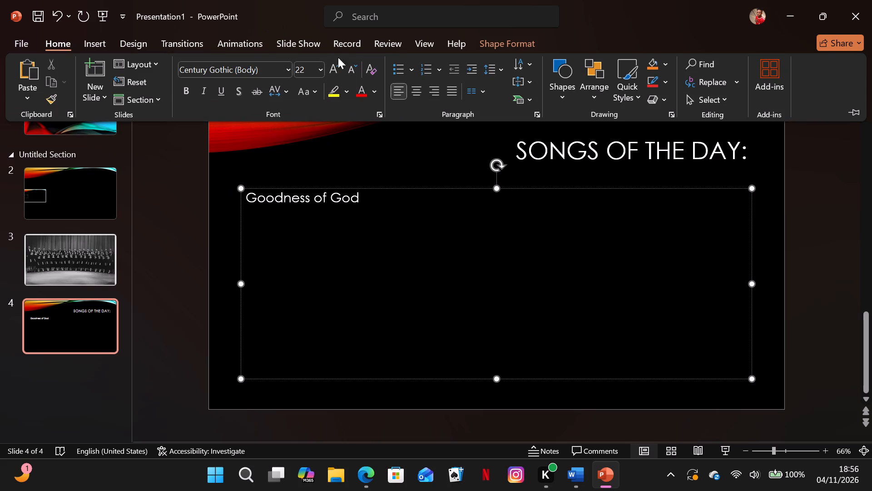
click(390, 64)
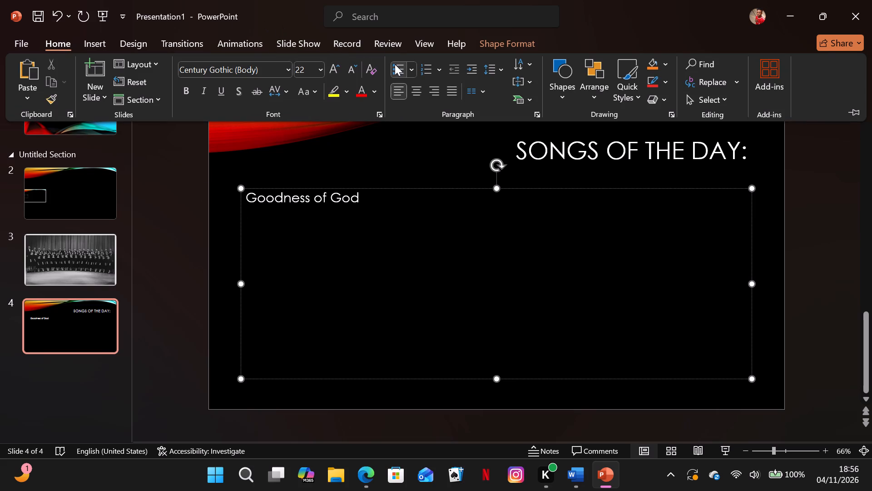
click(397, 65)
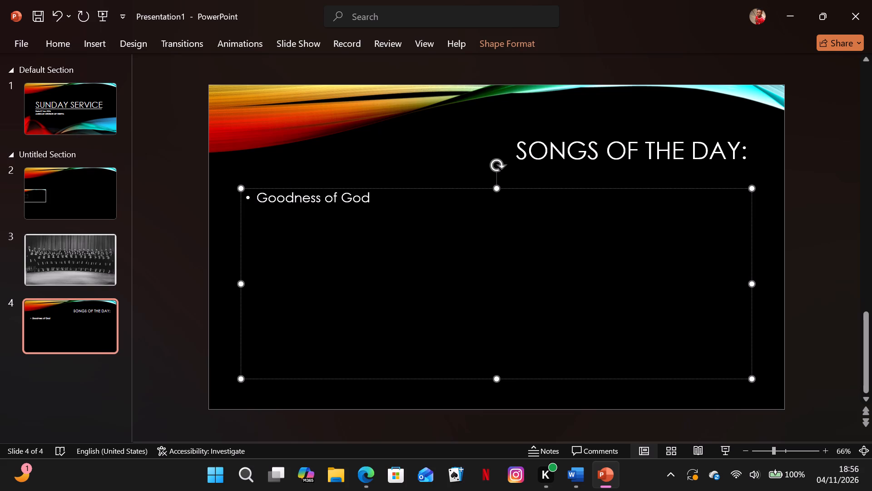
Add "O lord my God" as the second bulleted song and start a third bullet line.
click(251, 228)
text(O lord my)
key(space)
text(GOd)
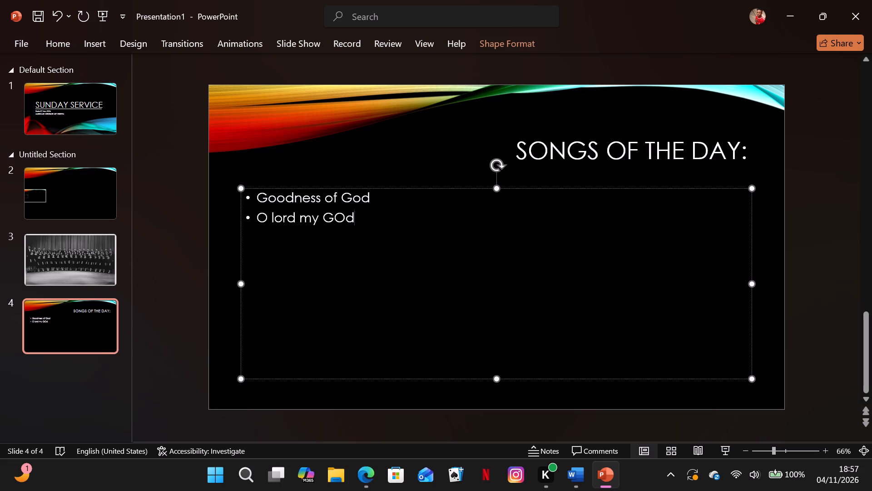
key(BackSpace)
key(BackSpace)
text(od)
key(Return)
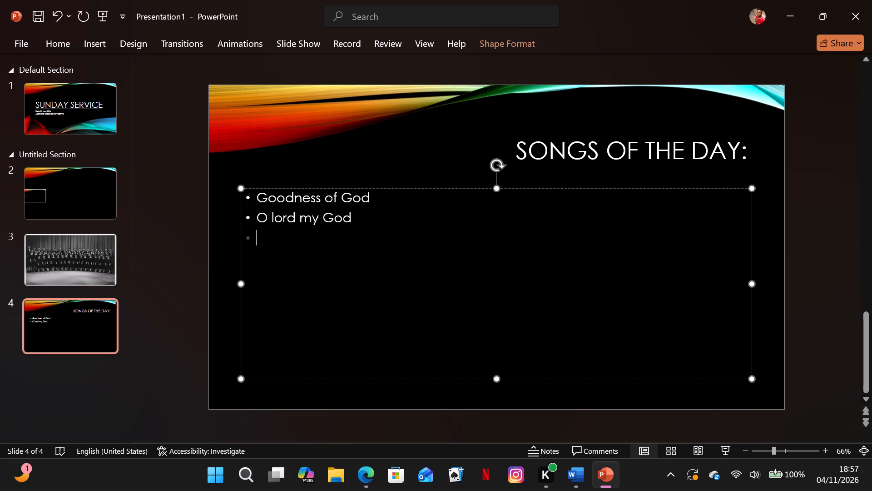
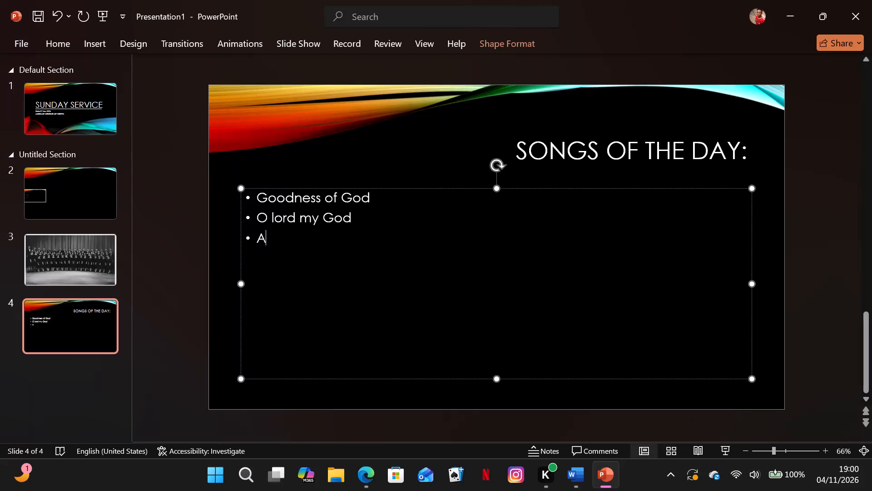
Complete the third bulleted song as "Amejibu maombi" and add "Nina siri" as the fourth, starting a fifth bullet line.
text(meji)
text(bu maombi)
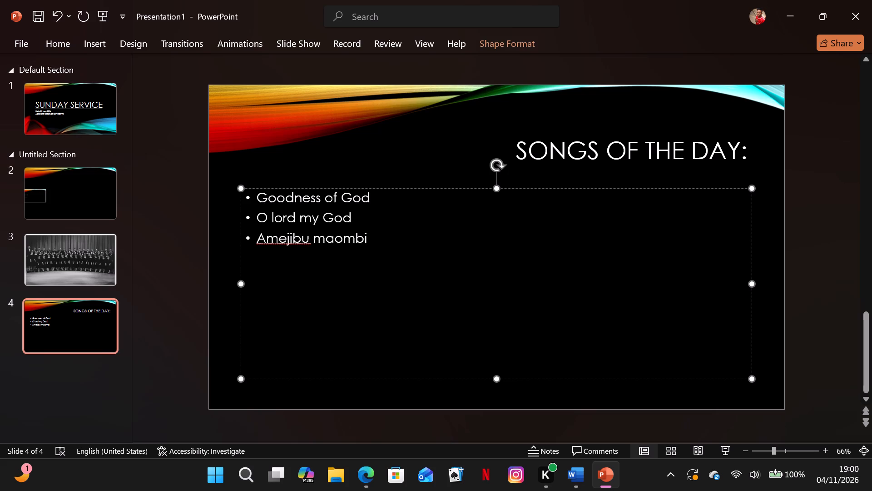
key(Return)
text(Ni)
text(na)
key(space)
text(siri)
key(Return)
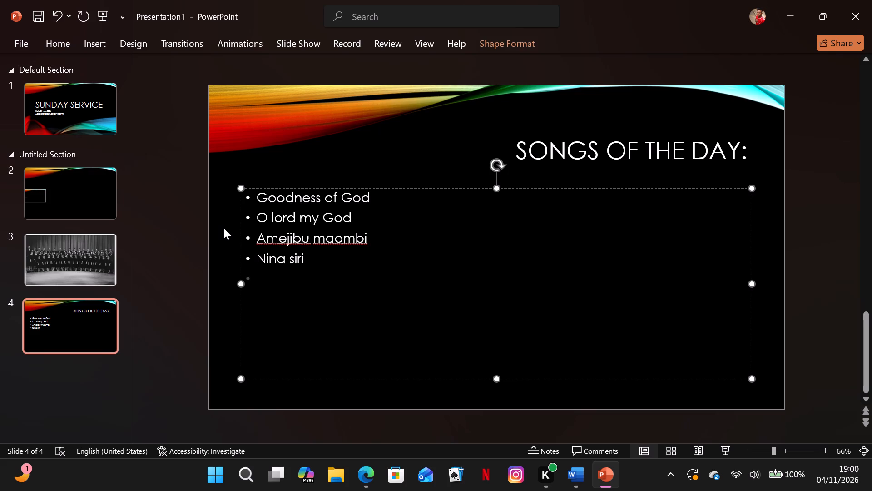
Add "Ombi langu" and "Wewe ni sababu ya maishai yangu" as the fifth and sixth bulleted songs, starting another bullet line.
key(shift+o)
text(mbi)
key(space)
text(la)
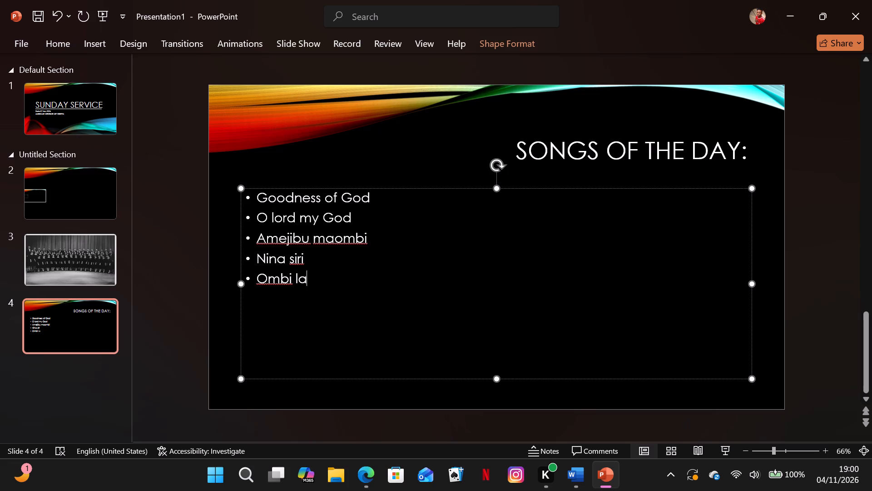
text(ngu)
key(Return)
key(shift+w)
text(ewe)
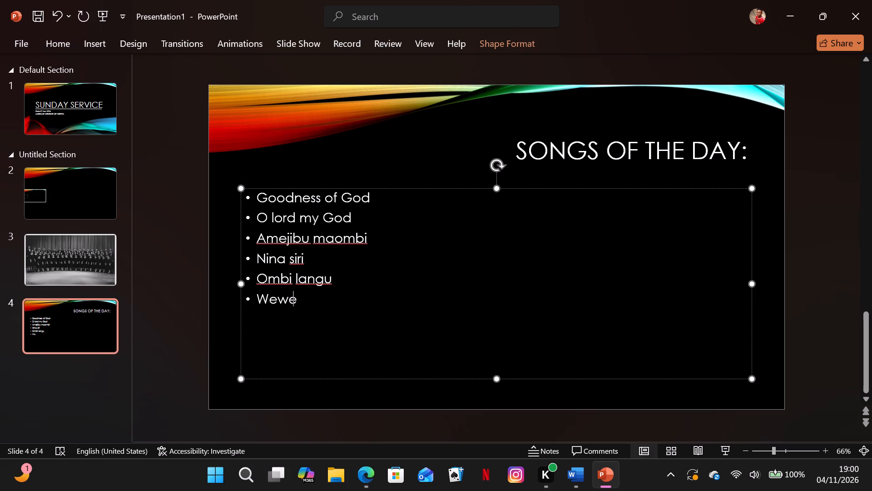
key(space)
text(ni sababu ya maishai yangu)
key(Return)
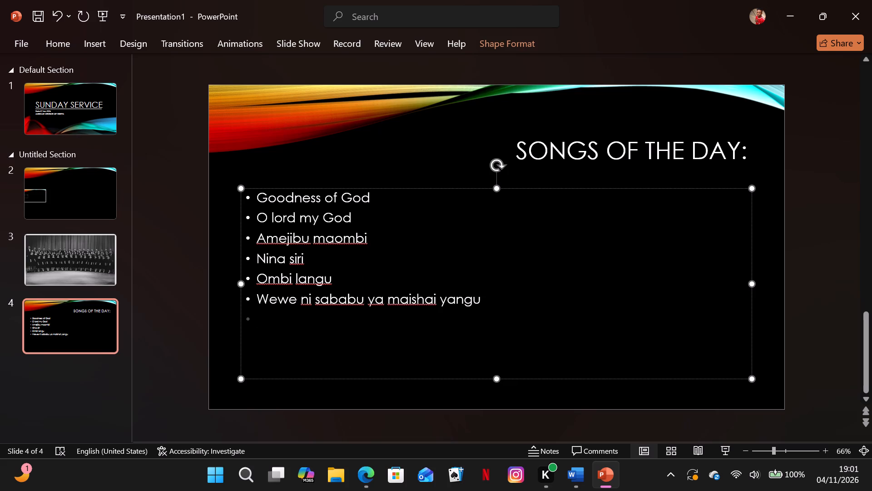
Add "You are Yahweh" and "Here I am to worship" as the seventh and eighth bulleted songs, starting another bullet line.
key(shift+y)
text(ou)
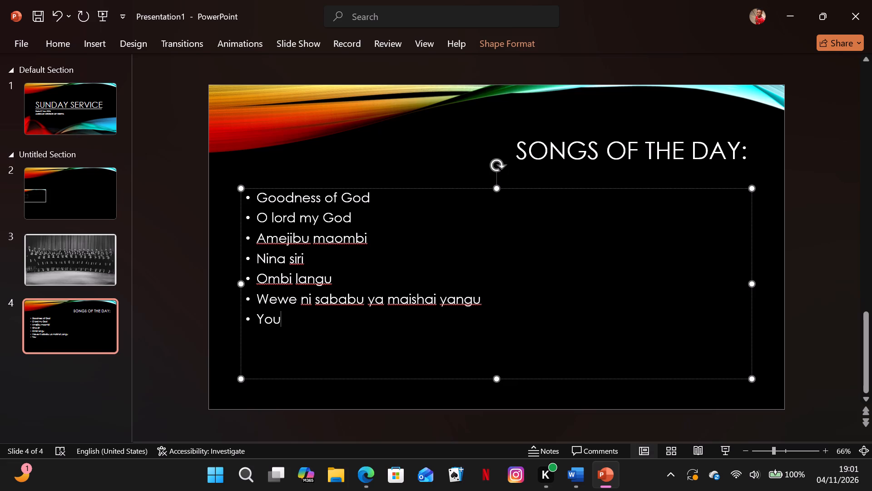
key(space)
text(are y)
key(a)
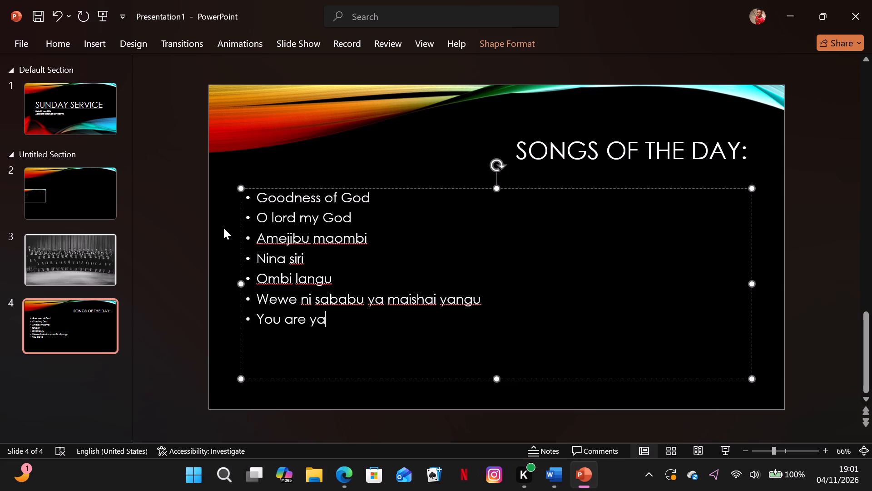
key(h)
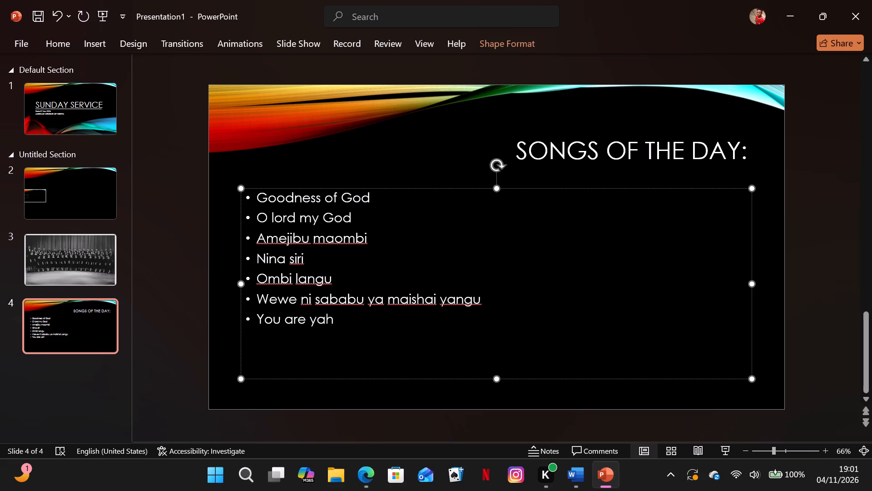
text(we)
key(h)
key(Return)
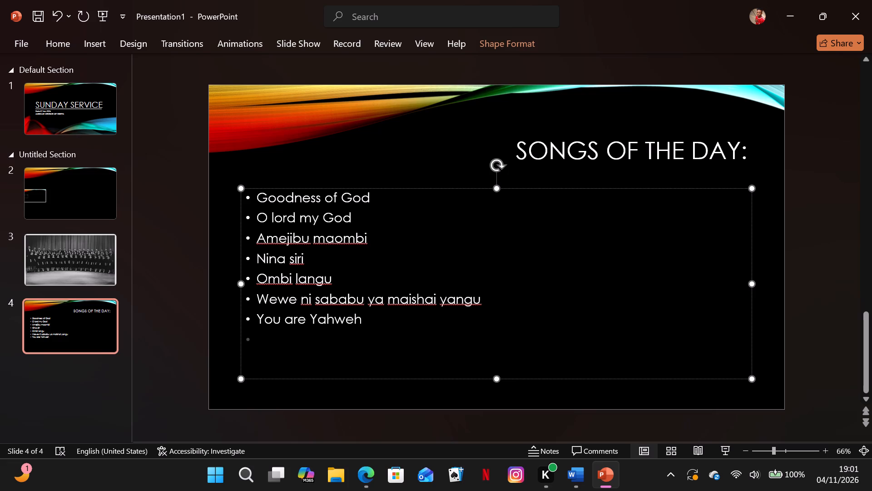
text(Here)
key(space)
text(i am to wor)
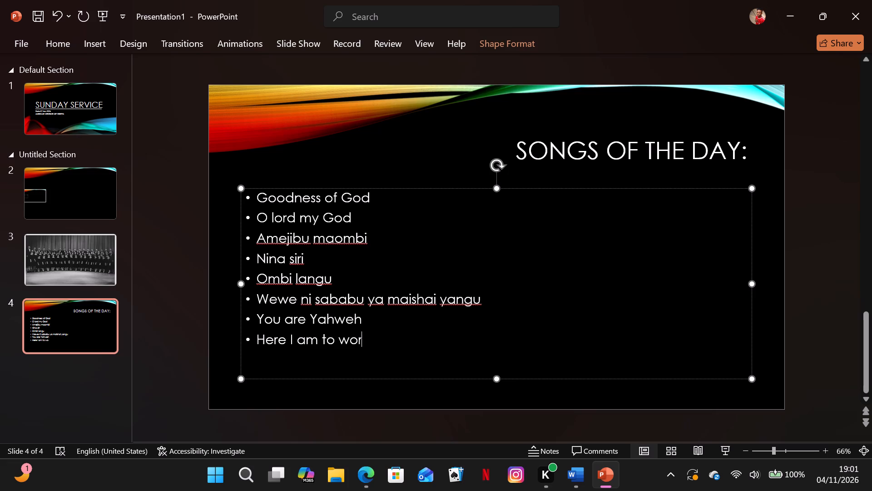
text(shi)
key(p)
key(Return)
Add "I surrender" and "Yeshua" as the ninth and tenth songs to finish the bulleted list on slide 4.
text(I s)
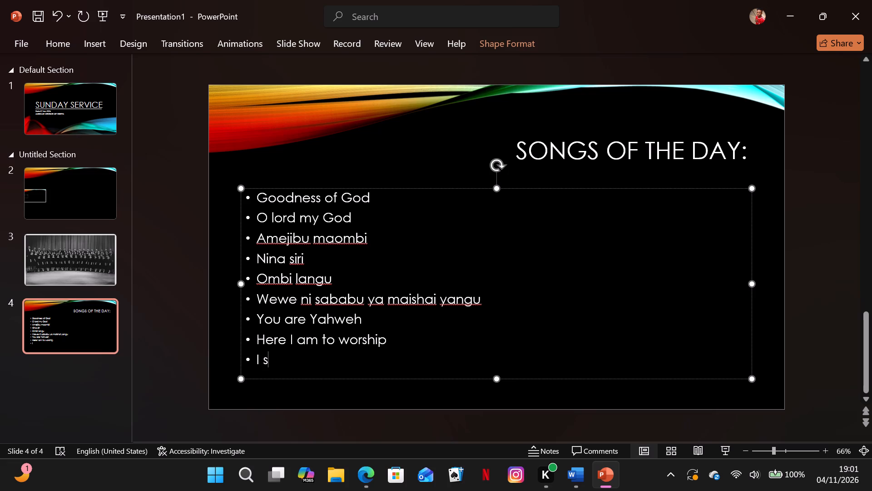
text(urre)
text(nder)
key(Return)
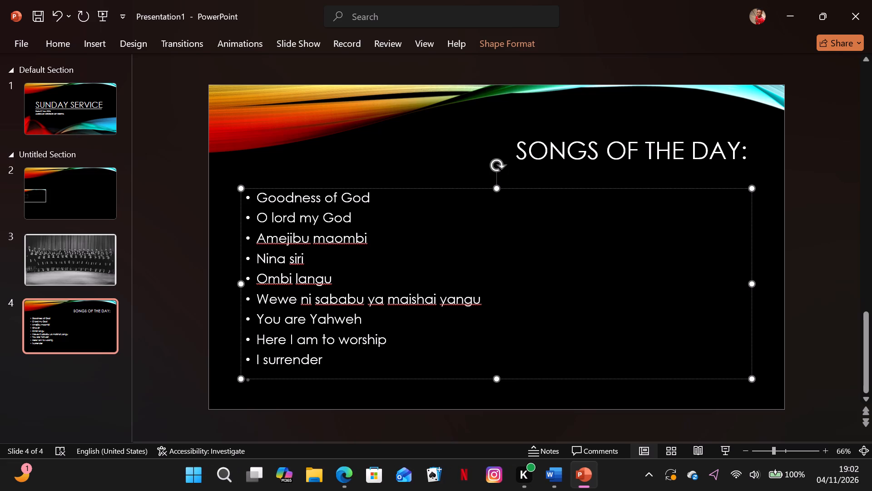
text(Yeshua)
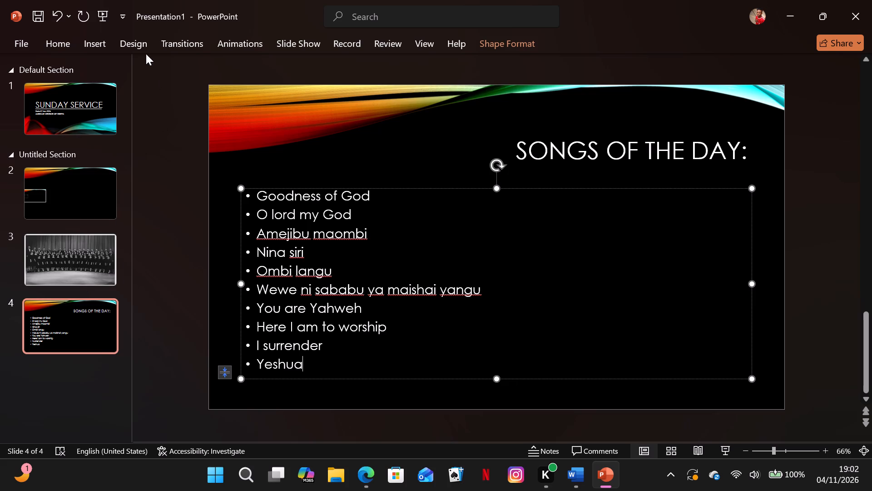
Insert a new slide with the Picture with Caption layout after the songs slide.
click(71, 42)
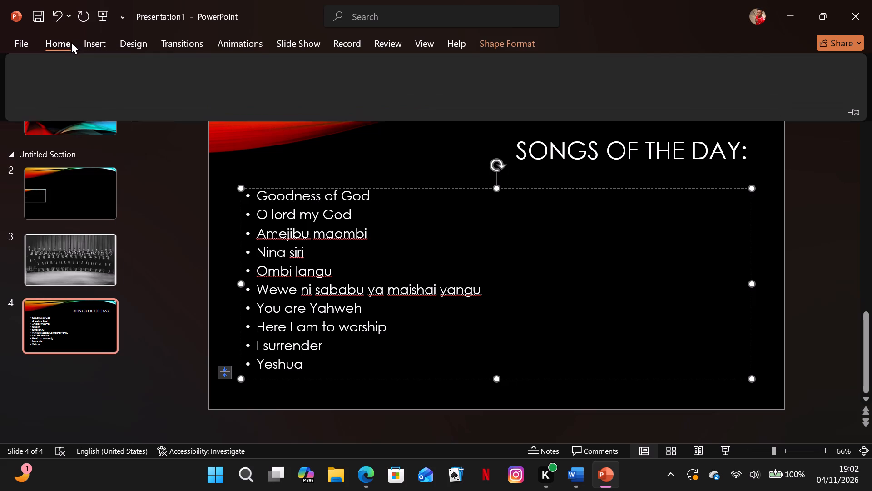
click(102, 87)
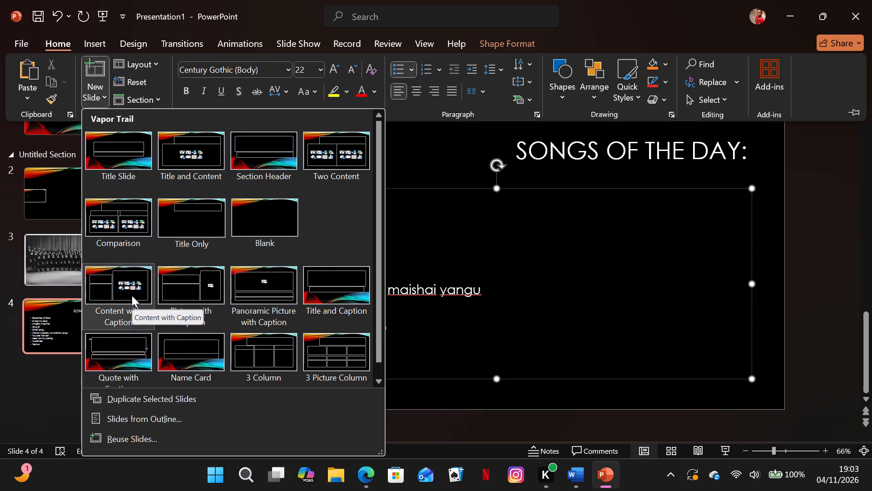
click(176, 294)
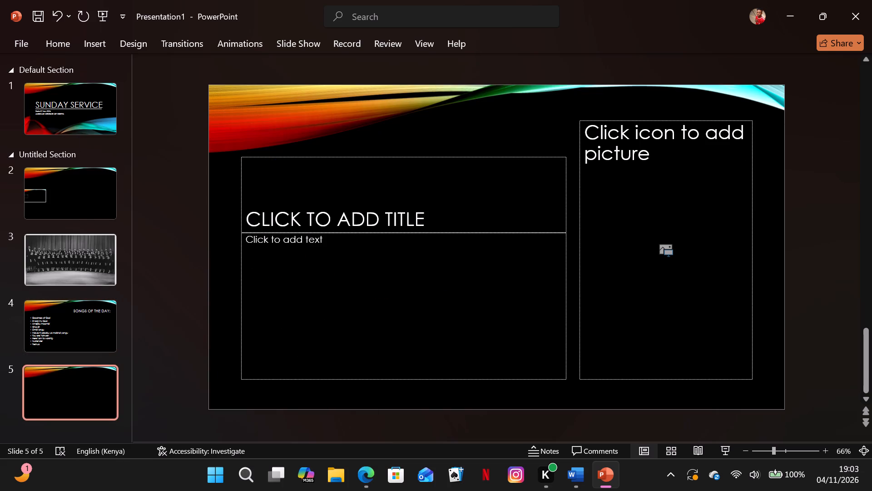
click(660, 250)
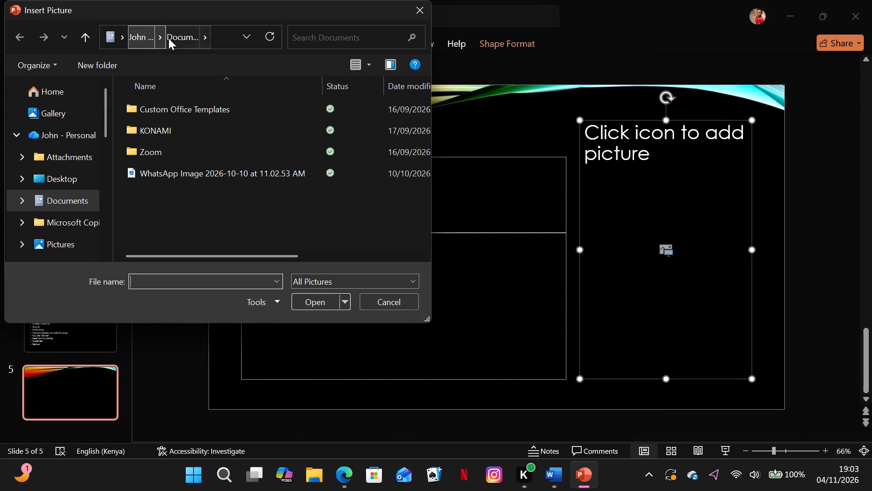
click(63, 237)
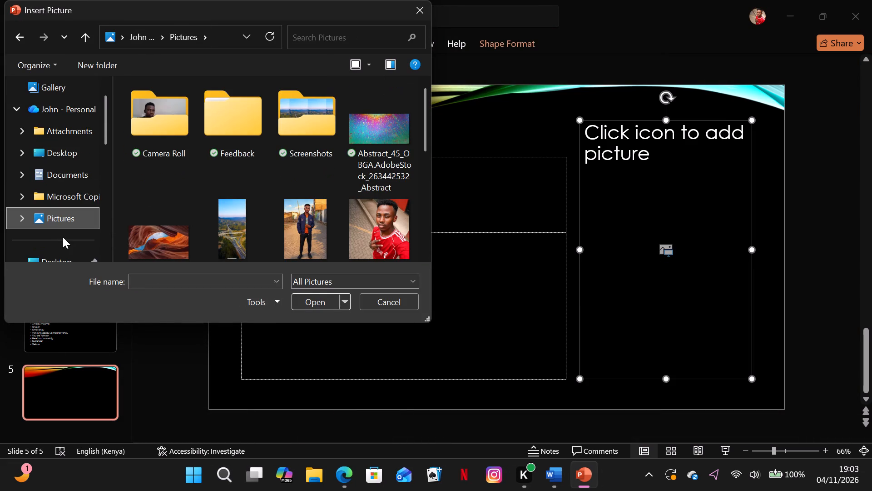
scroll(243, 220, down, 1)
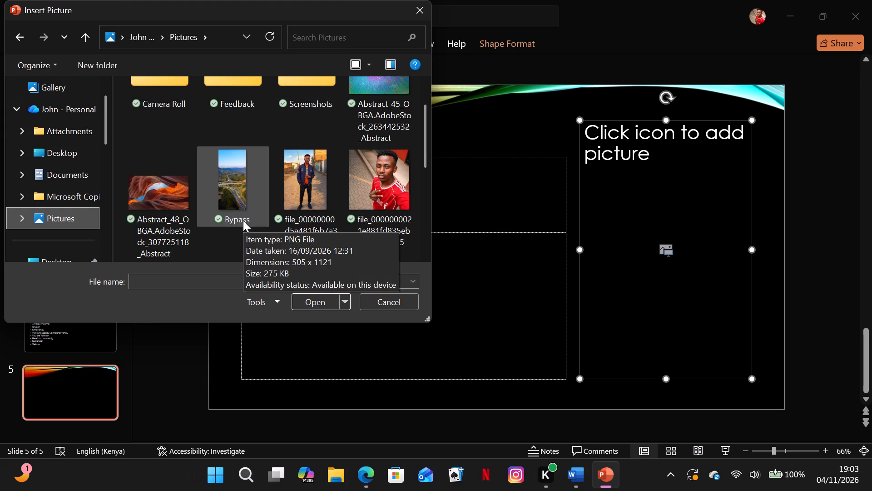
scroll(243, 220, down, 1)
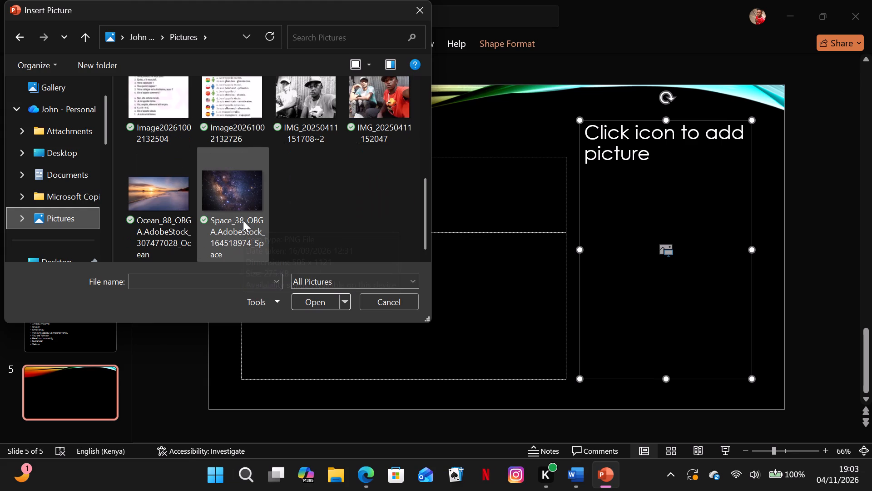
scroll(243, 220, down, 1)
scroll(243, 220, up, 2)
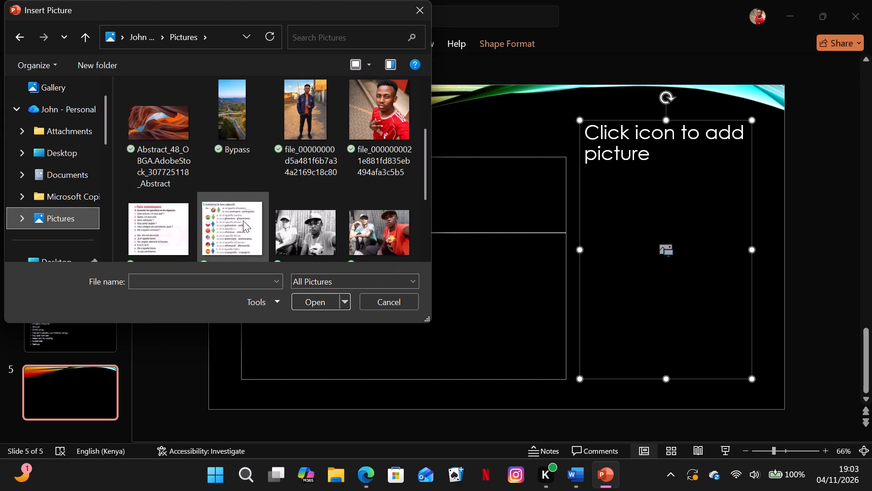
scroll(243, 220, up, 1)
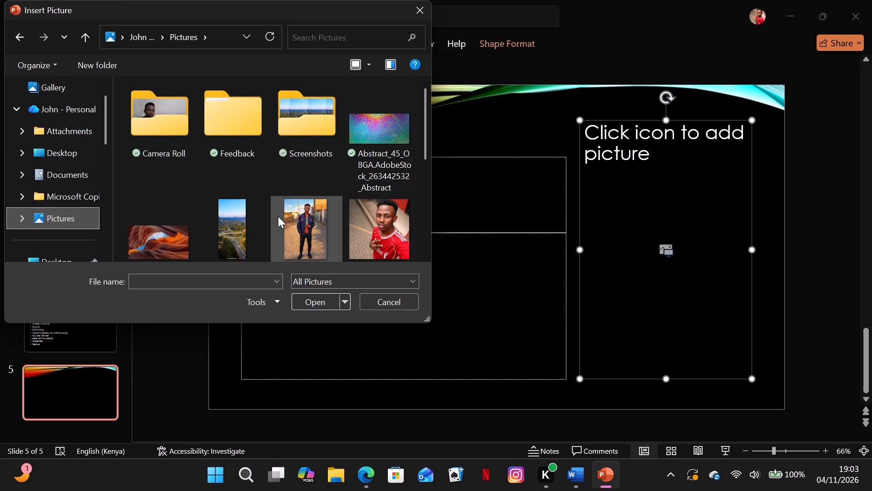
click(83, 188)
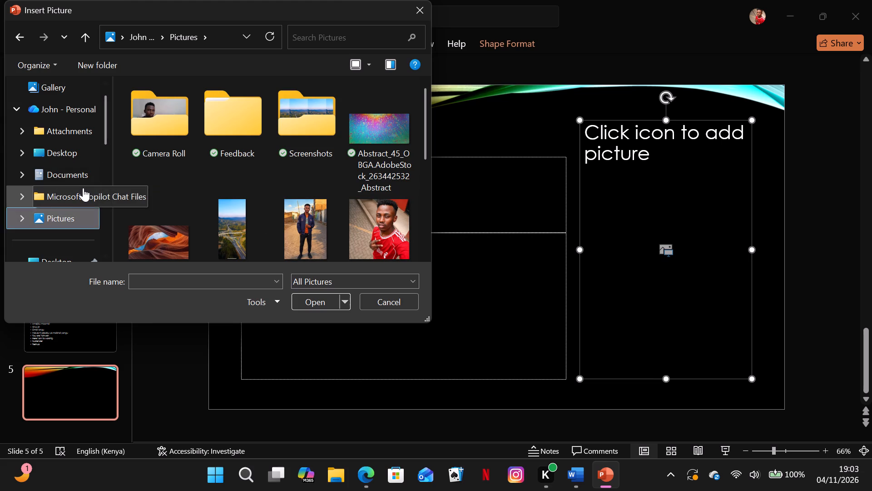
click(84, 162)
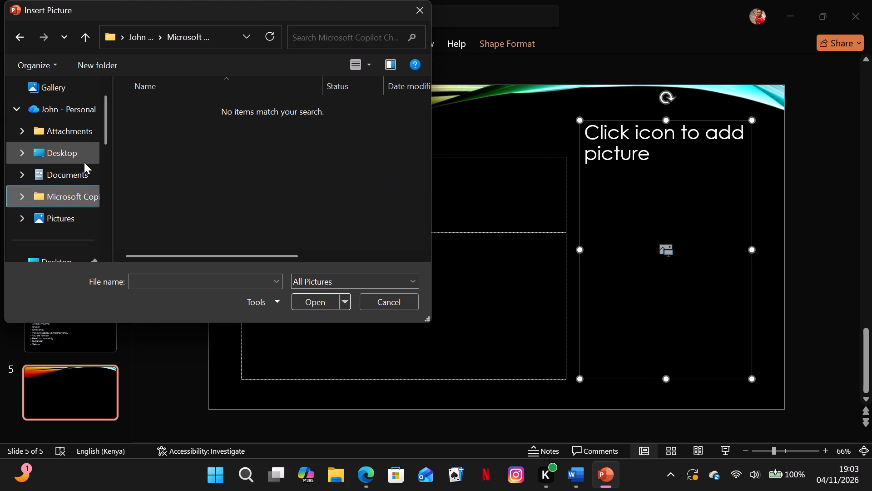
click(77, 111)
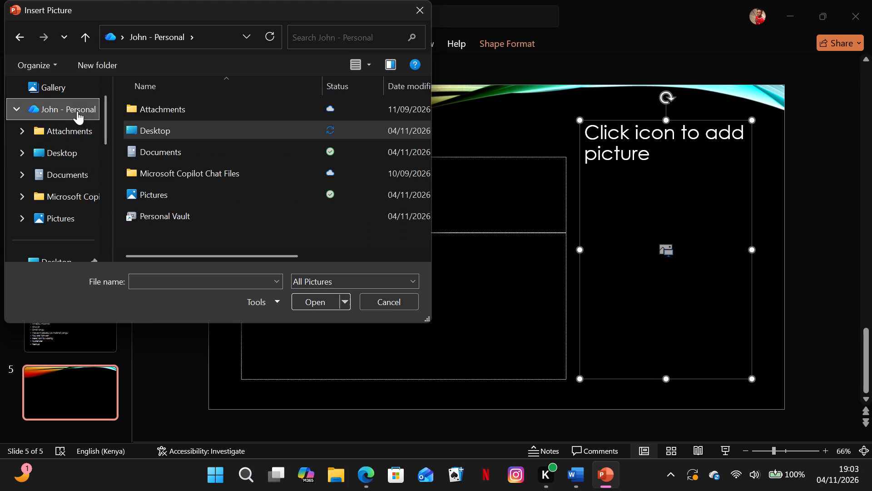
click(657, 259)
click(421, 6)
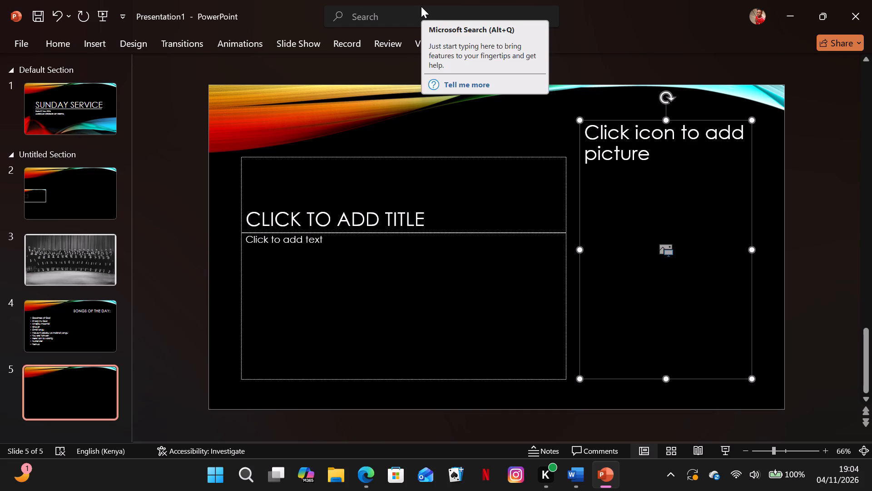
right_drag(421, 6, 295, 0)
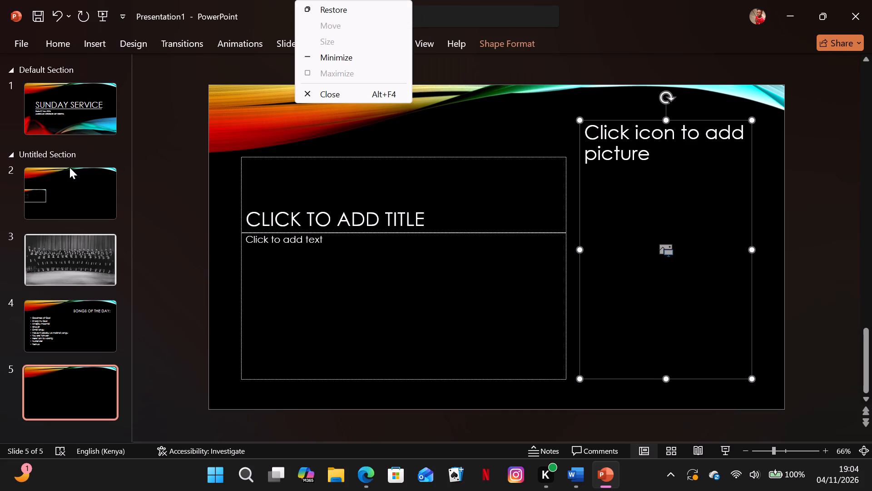
Move slide 2, the one with the small embedded slide preview, to the end of the presentation after the picture-with-caption slide.
click(70, 190)
click(64, 185)
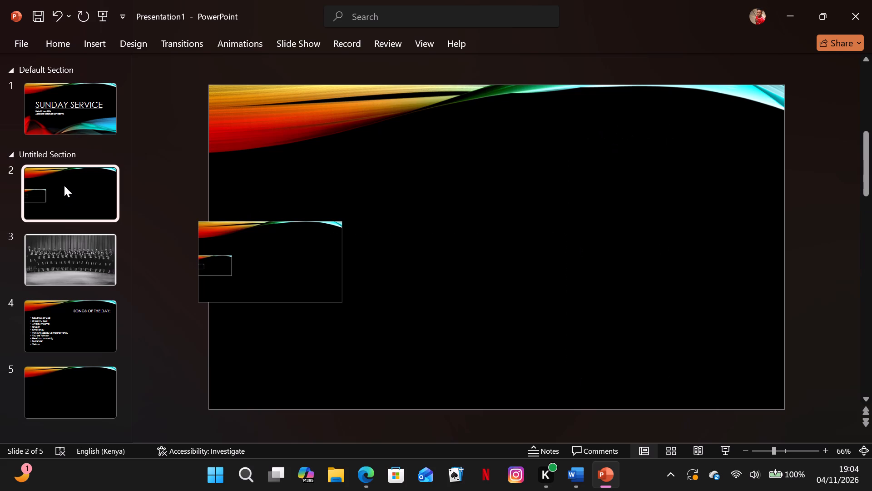
click(64, 185)
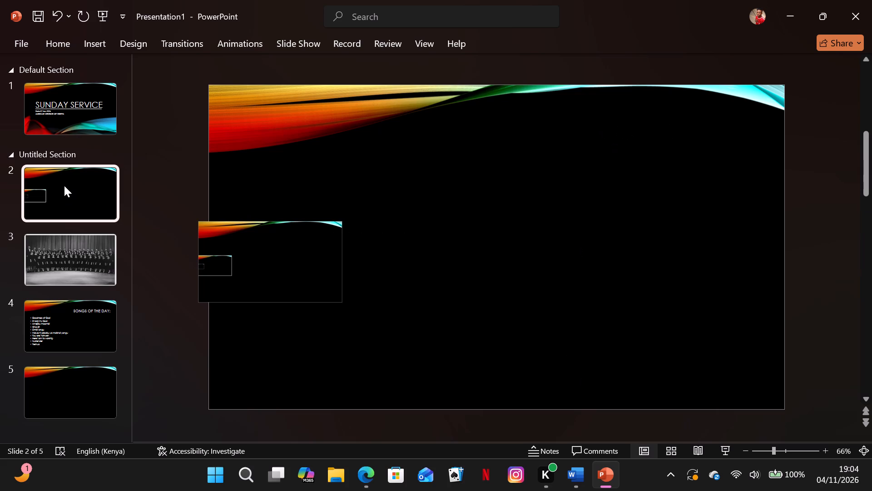
click(61, 184)
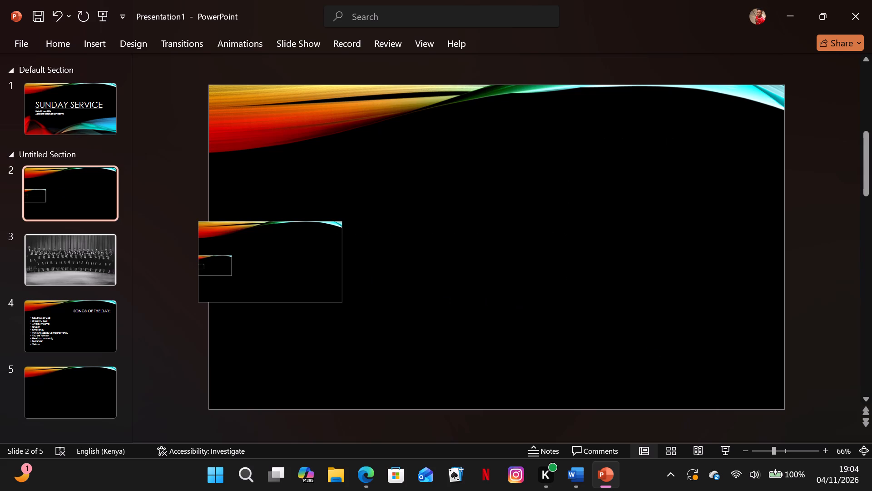
click(85, 189)
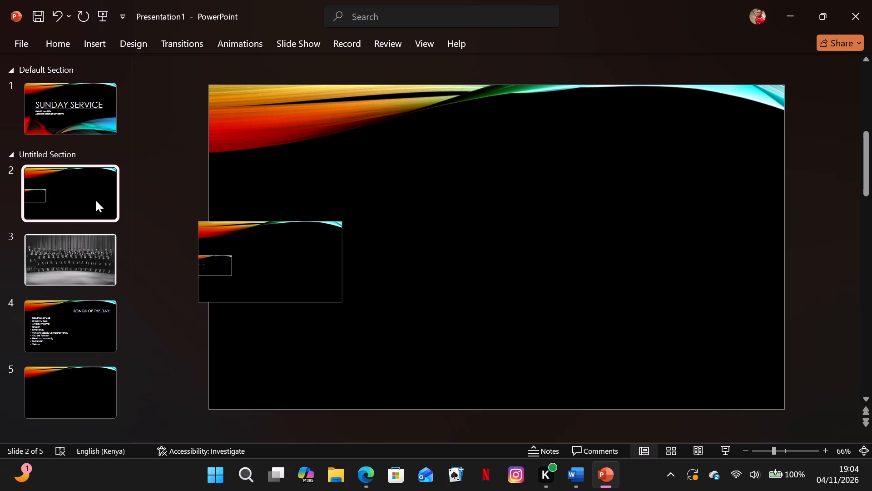
drag(88, 197, 85, 398)
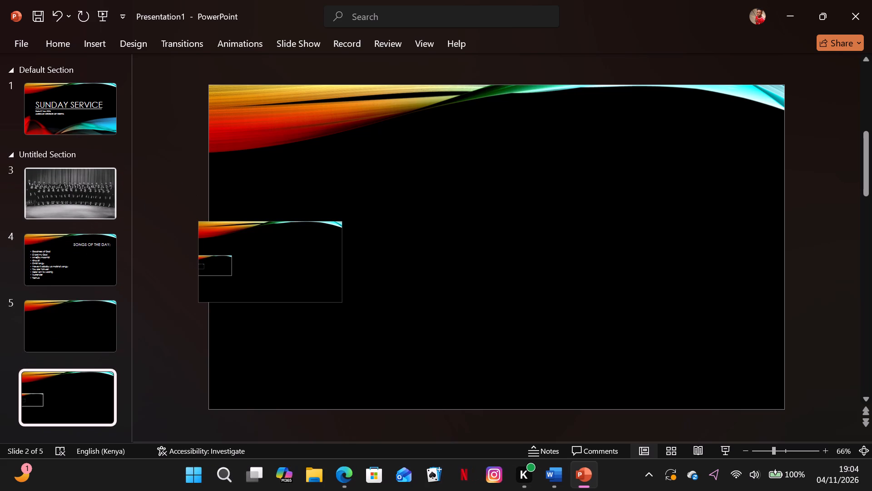
drag(85, 398, 88, 392)
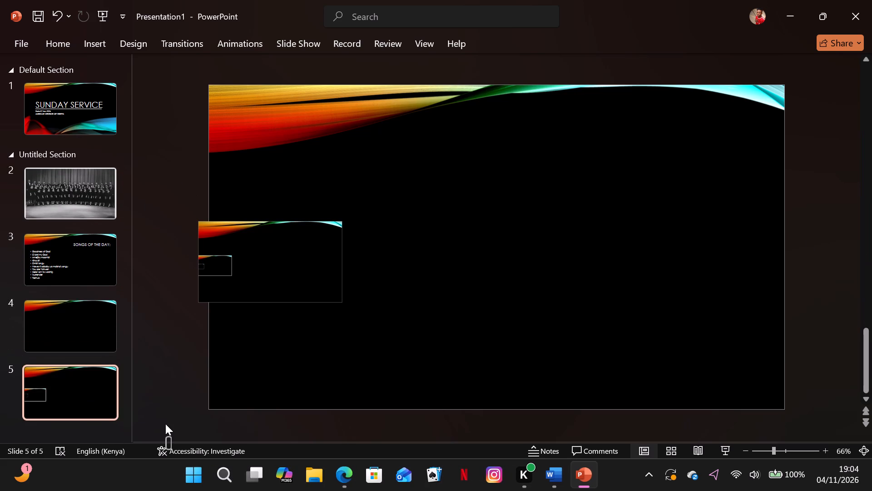
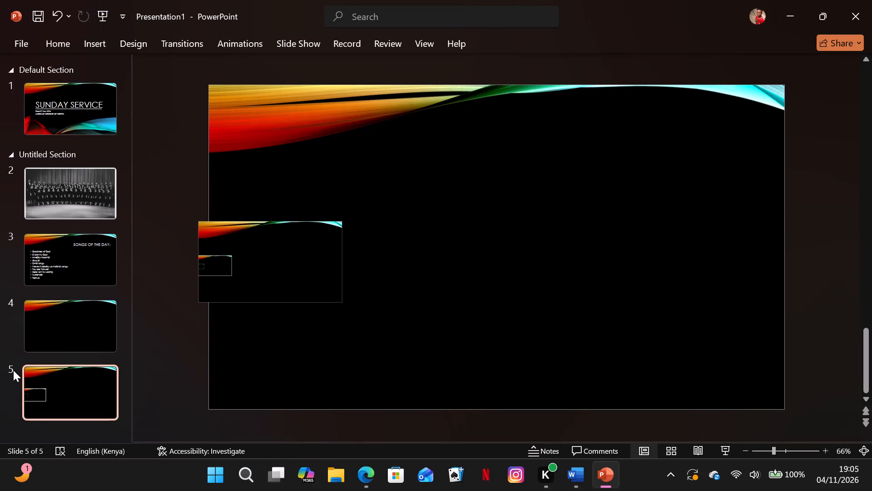
Delete slide 5, the one with the small embedded slide preview, from the end of the presentation.
click(42, 376)
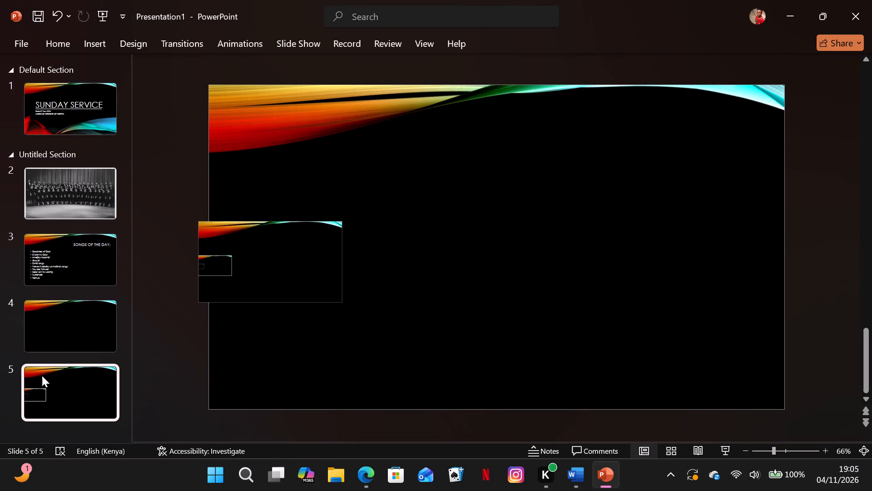
drag(42, 378, 64, 426)
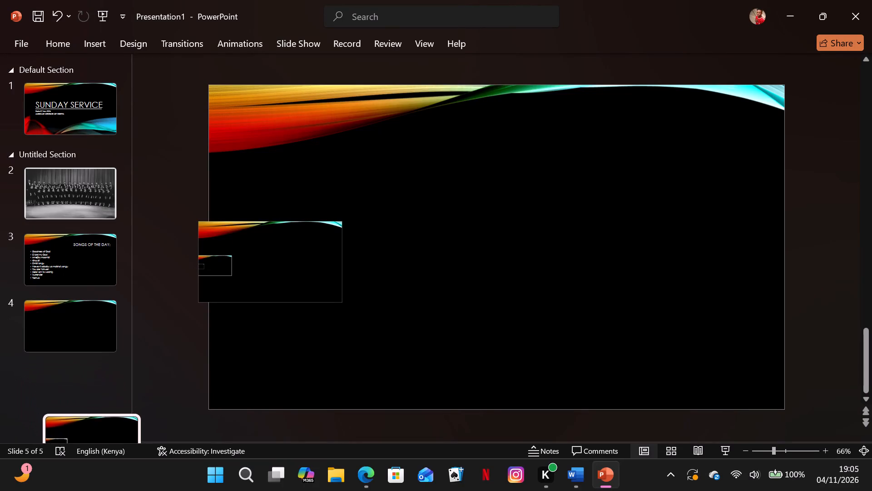
drag(64, 426, 68, 448)
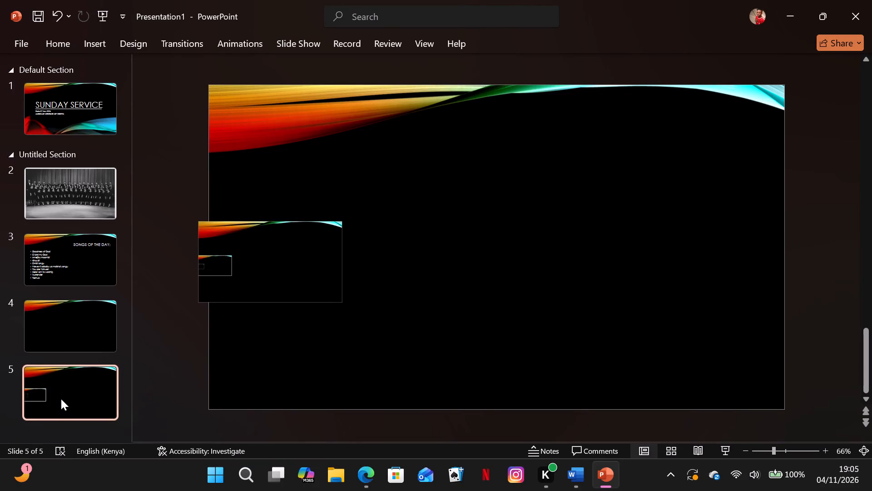
right_click(61, 399)
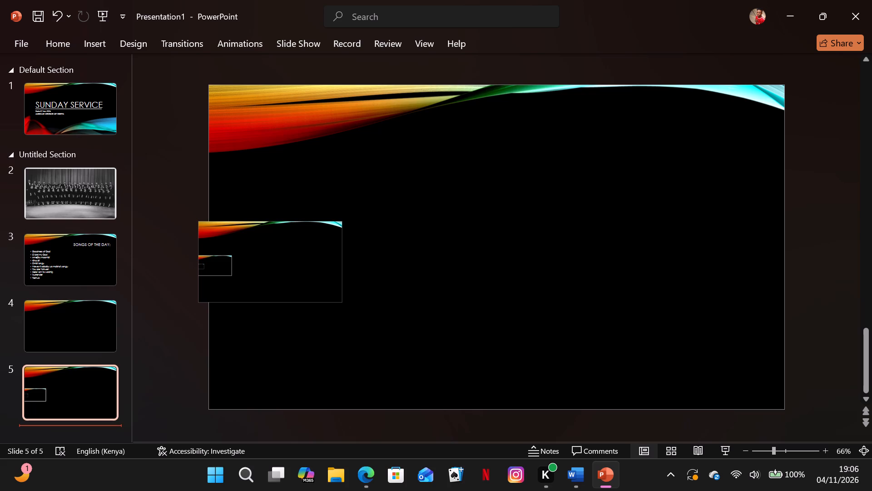
scroll(60, 381, down, 1)
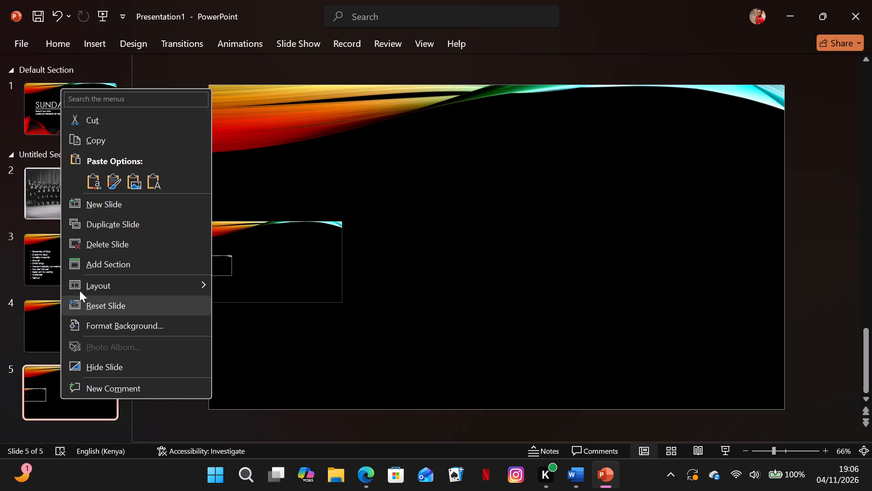
scroll(79, 291, down, 1)
scroll(105, 253, down, 1)
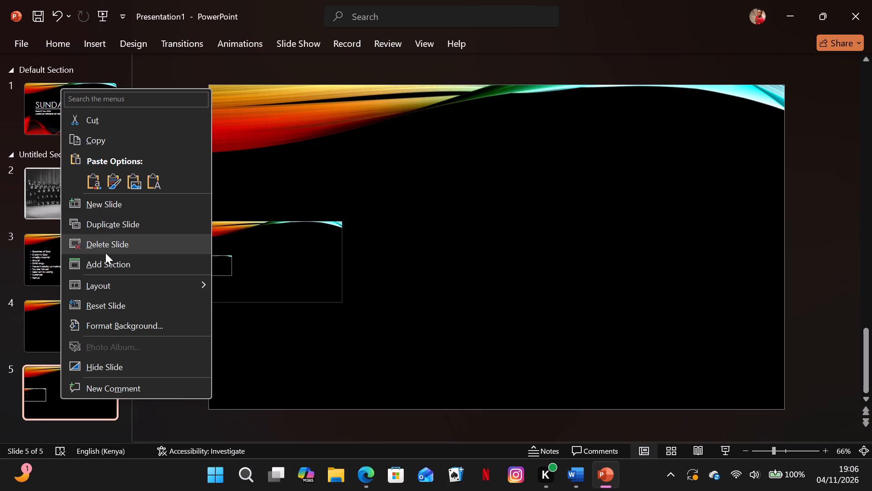
scroll(105, 253, down, 1)
click(105, 253)
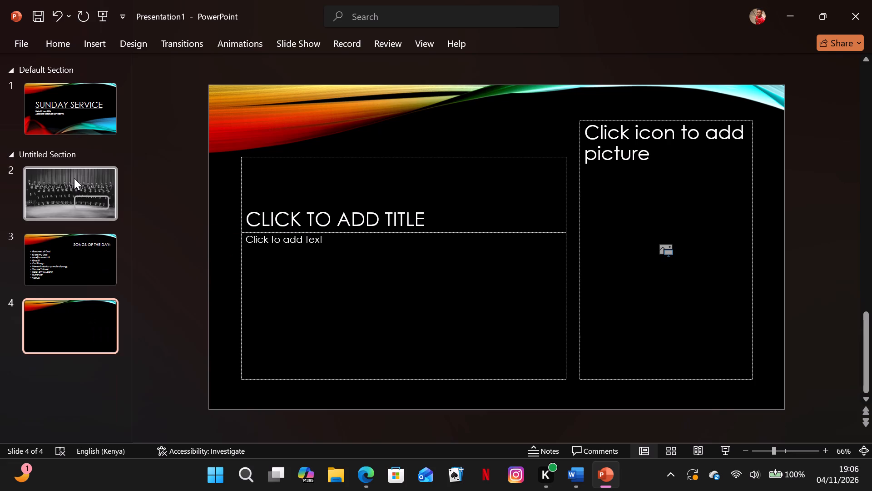
Move the choir picture slide from position 2 to the end of the presentation, after the picture-with-caption slide.
right_drag(74, 178, 73, 404)
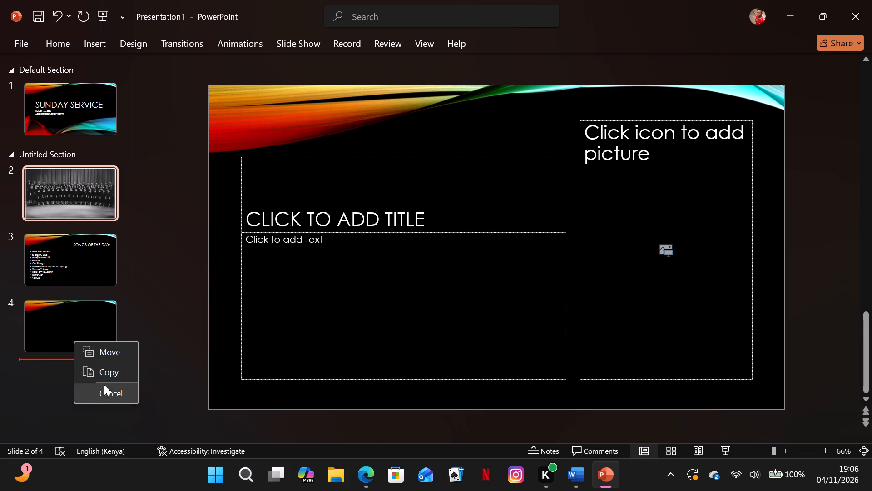
click(110, 356)
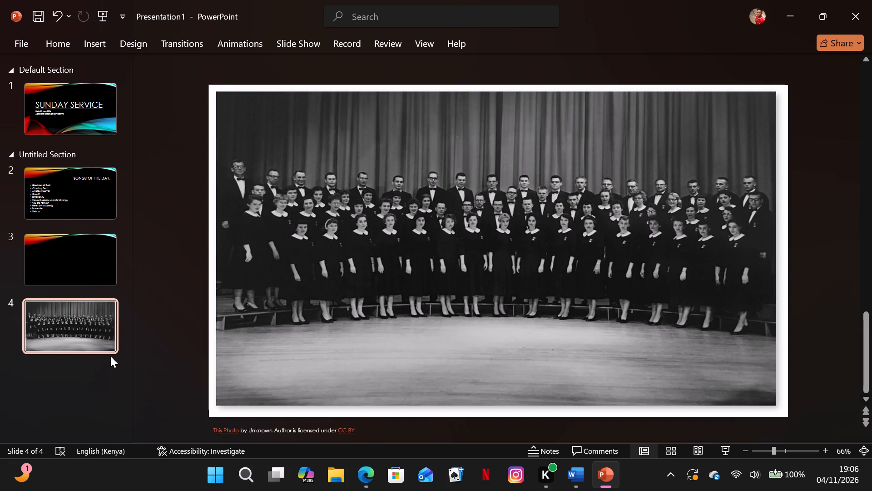
Enter "Praise songs;" as the title of slide 3, the picture-with-caption slide.
click(54, 261)
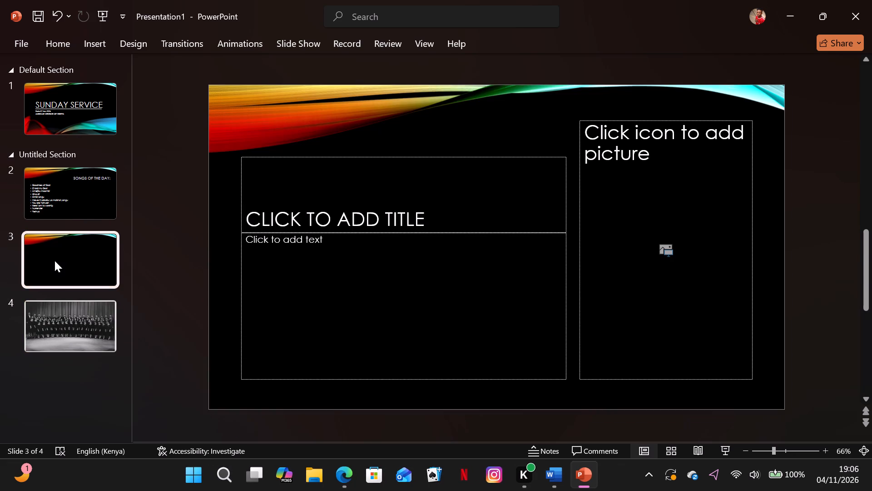
click(284, 202)
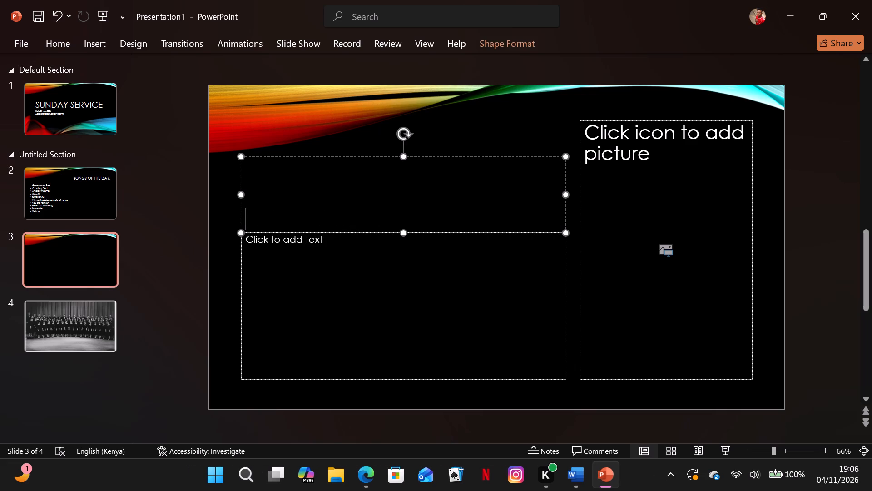
text(pr)
text(aise so)
text(nd)
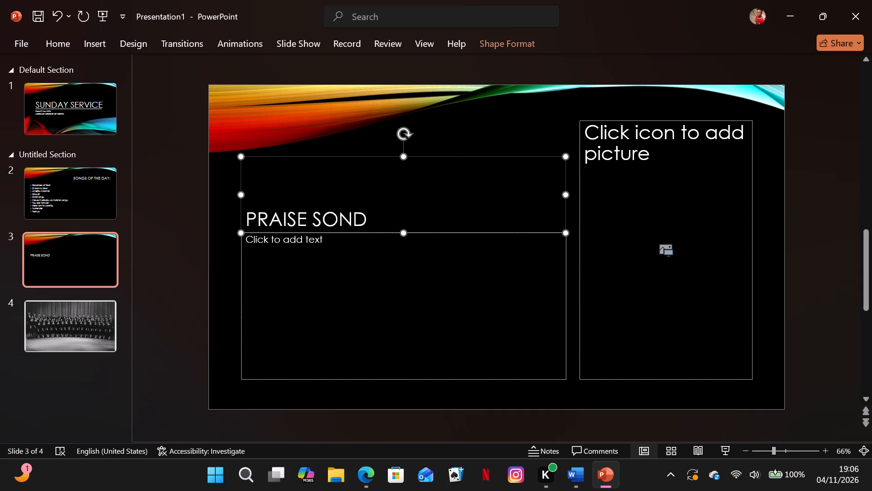
key(BackSpace)
text(gs)
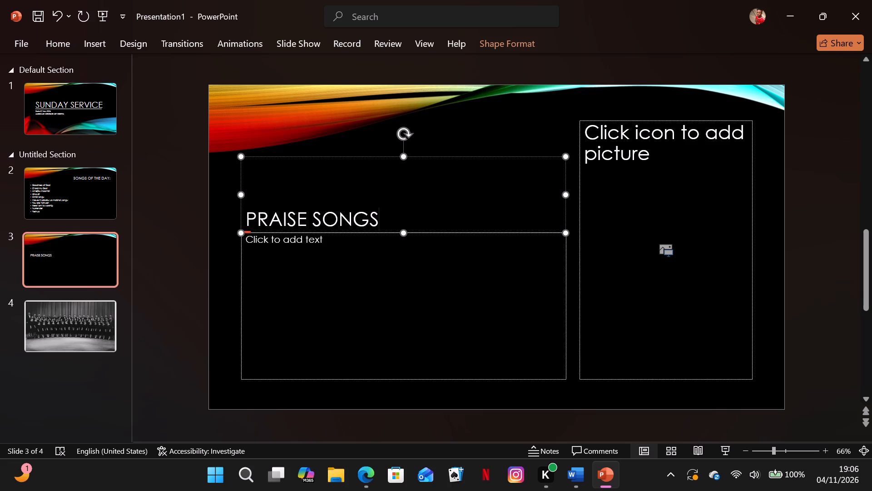
click(264, 245)
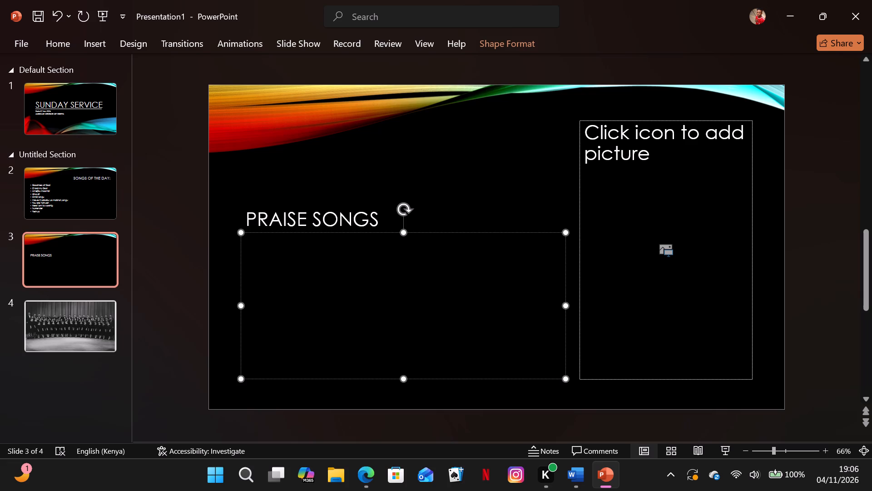
click(384, 222)
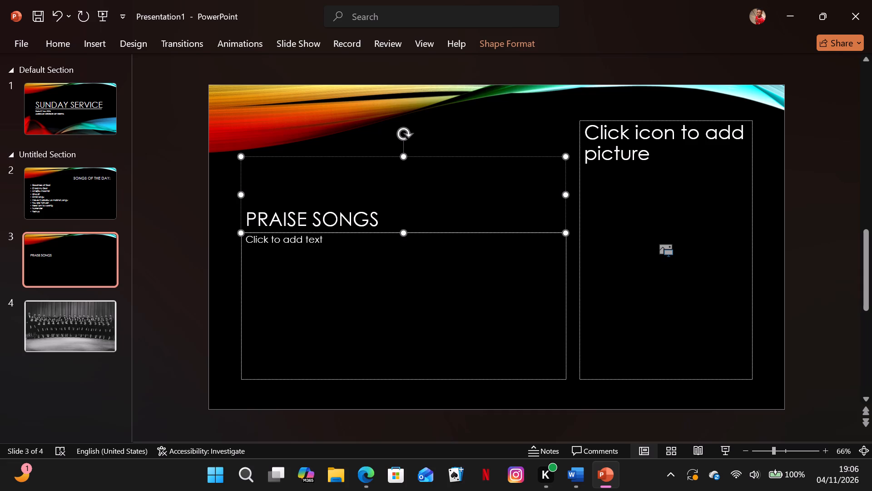
key(semicolon)
Start entering the caption text below the "Praise songs;" title on slide 3.
click(263, 248)
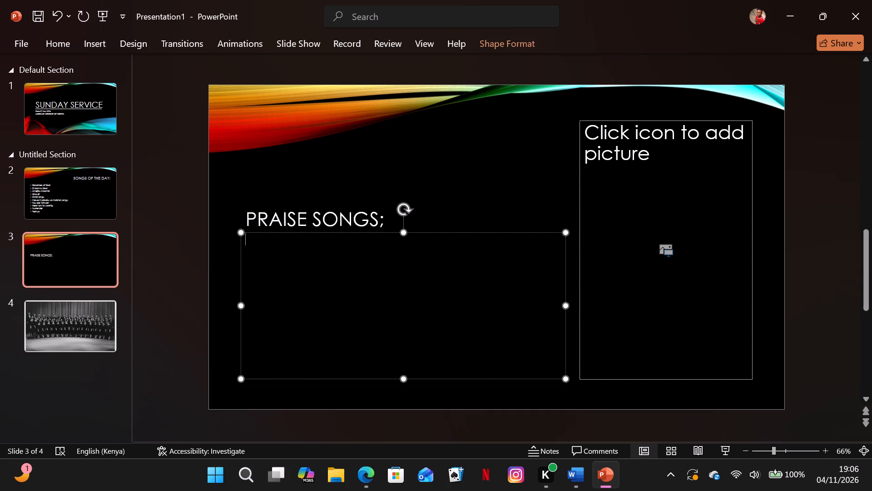
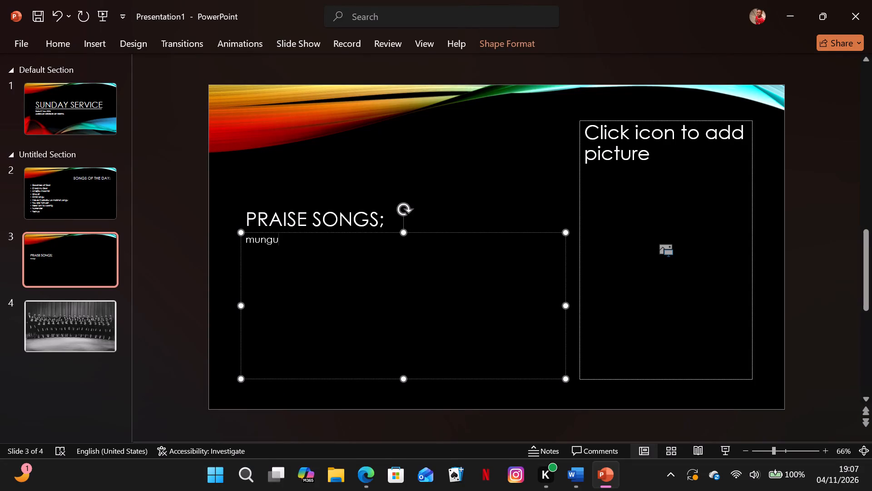
Complete the caption's first line on slide 3 as "Mungu baba twaomba" and start a new line below it.
text(baba twao)
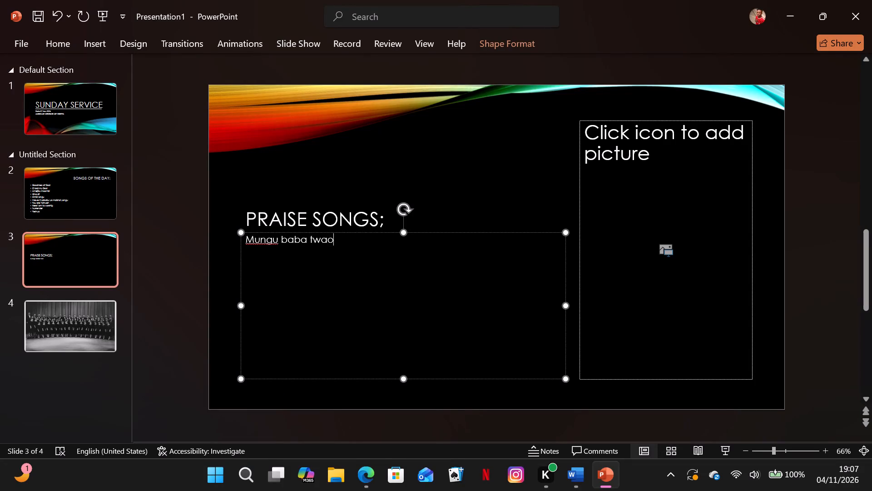
text(mba)
key(Return)
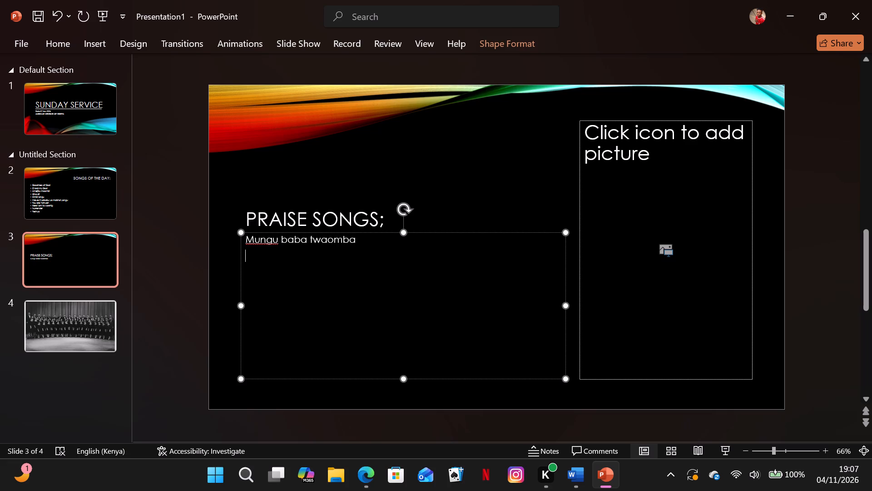
Highlight the words "Praise songs" in slide 3's title in yellow.
right_drag(243, 217, 378, 220)
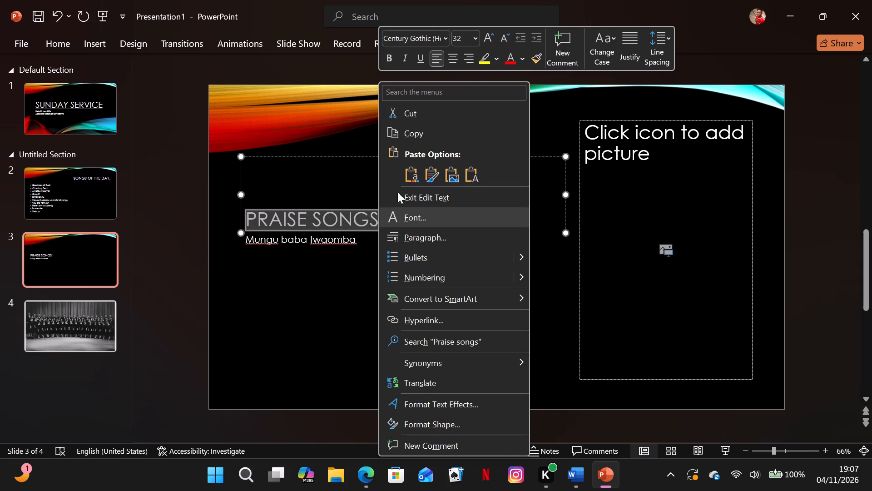
click(480, 55)
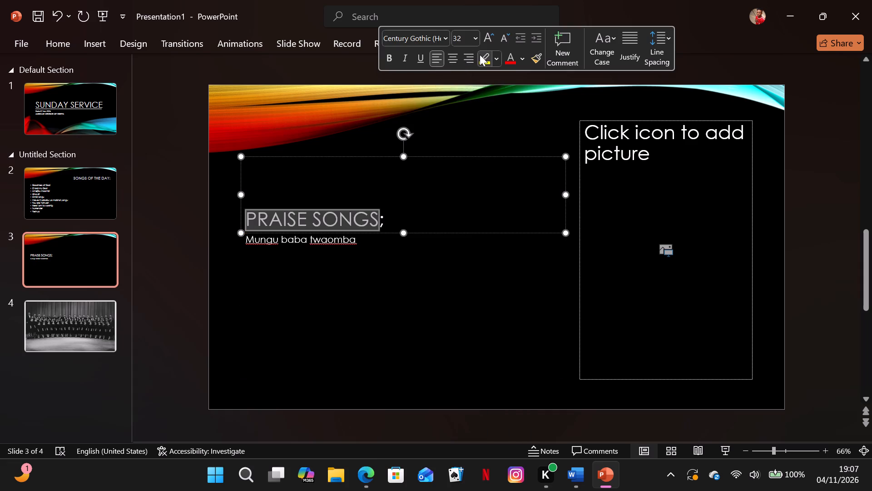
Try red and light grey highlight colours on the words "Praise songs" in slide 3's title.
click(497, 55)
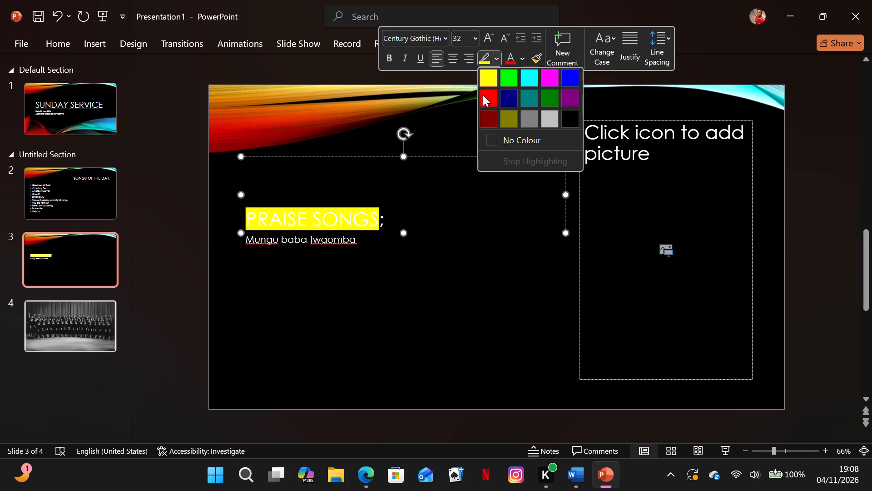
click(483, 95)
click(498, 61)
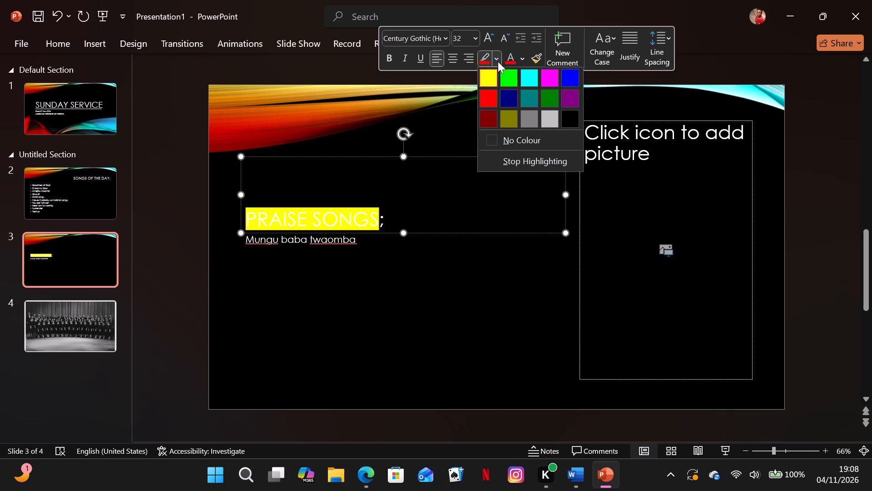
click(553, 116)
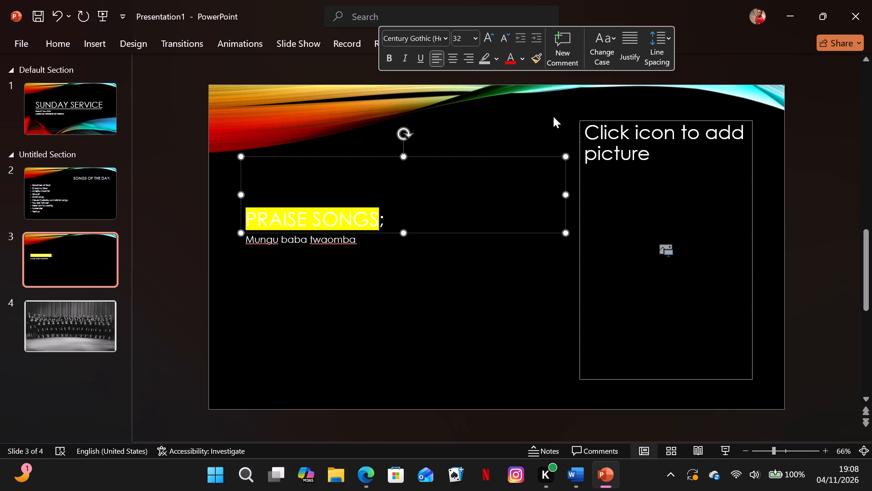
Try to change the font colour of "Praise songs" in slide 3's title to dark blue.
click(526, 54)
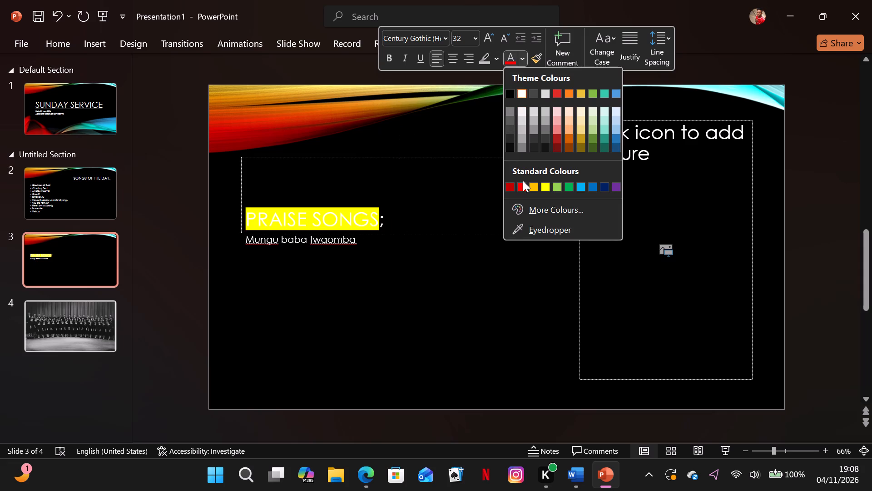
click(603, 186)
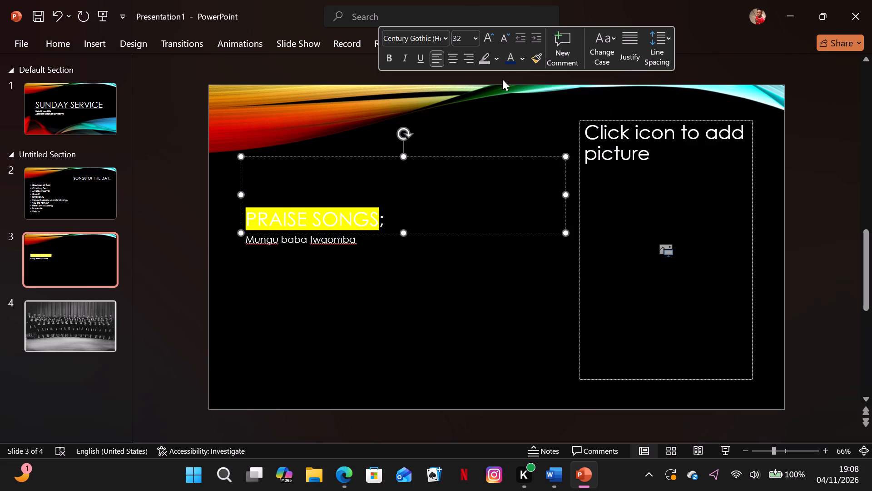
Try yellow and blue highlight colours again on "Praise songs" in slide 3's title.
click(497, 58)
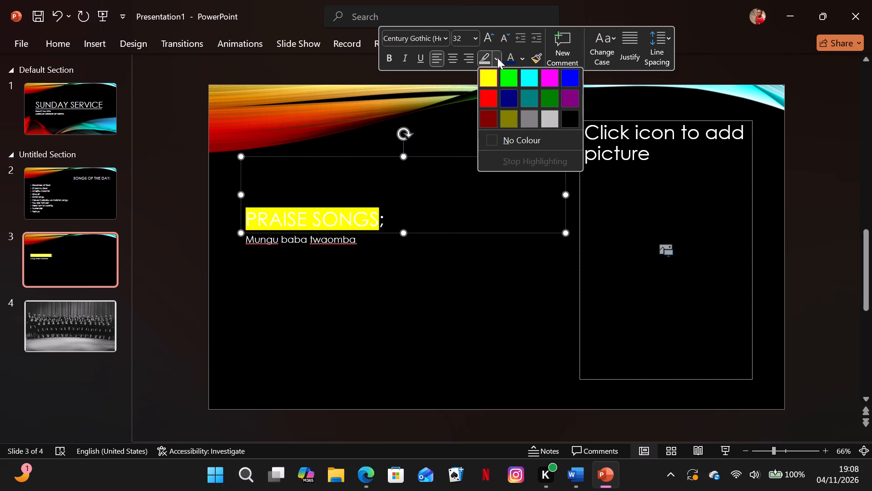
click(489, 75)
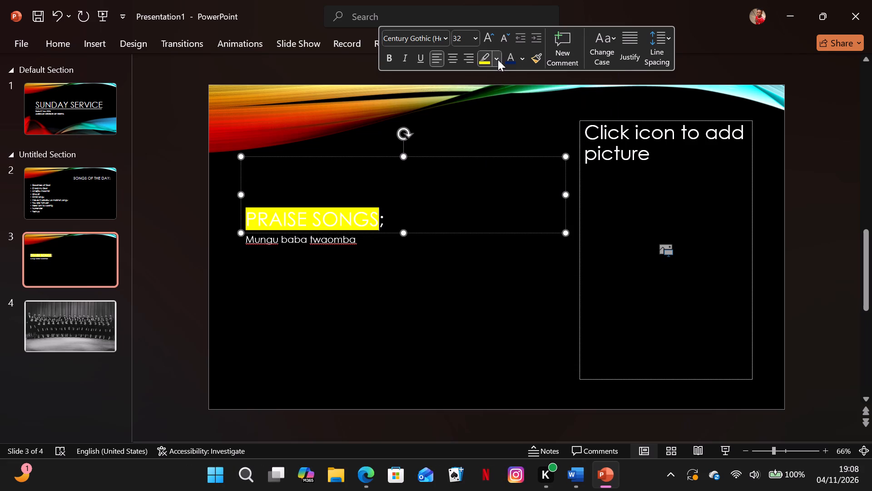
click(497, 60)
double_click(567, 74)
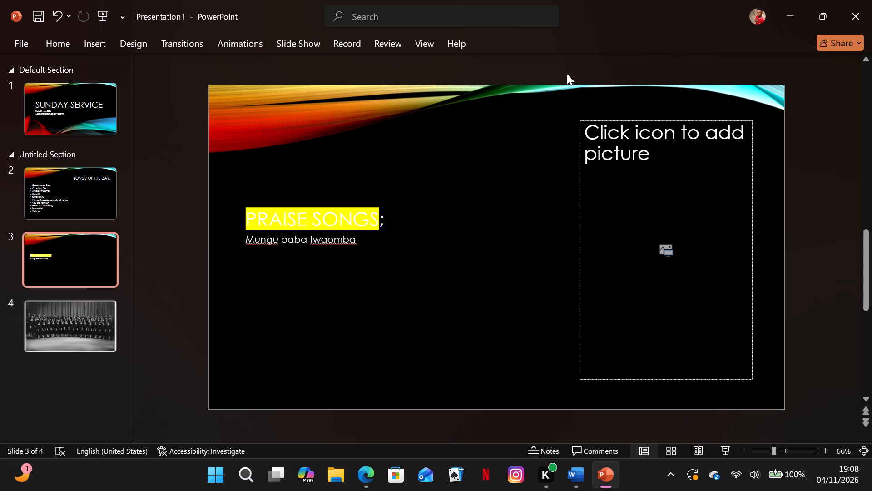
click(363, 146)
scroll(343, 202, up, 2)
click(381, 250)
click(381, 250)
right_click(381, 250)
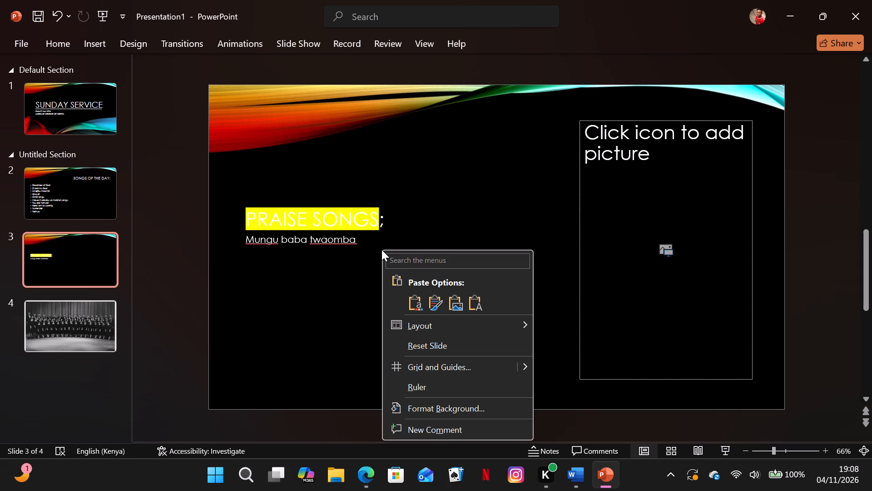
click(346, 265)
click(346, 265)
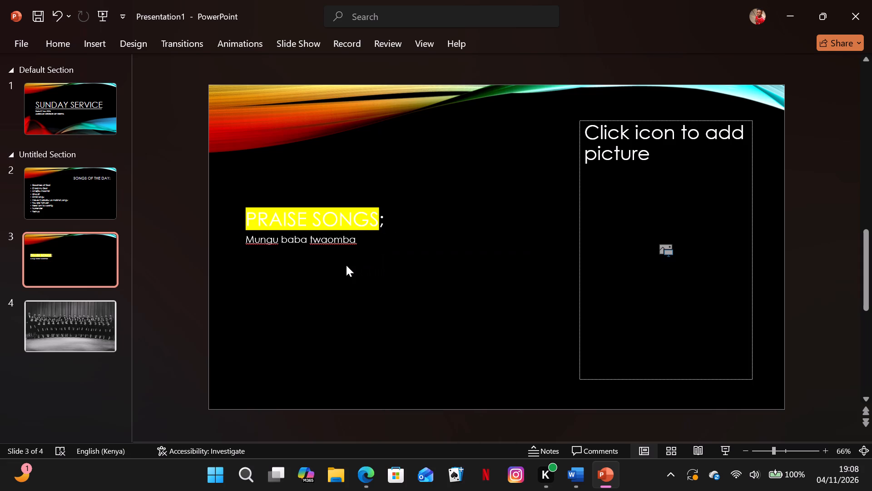
Clear the formatting of the word "songs" in slide 3's title.
click(360, 216)
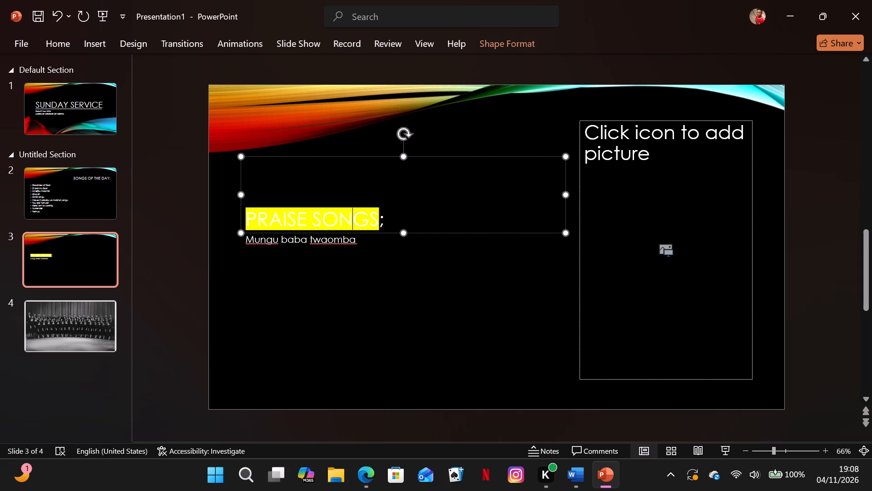
right_click(360, 216)
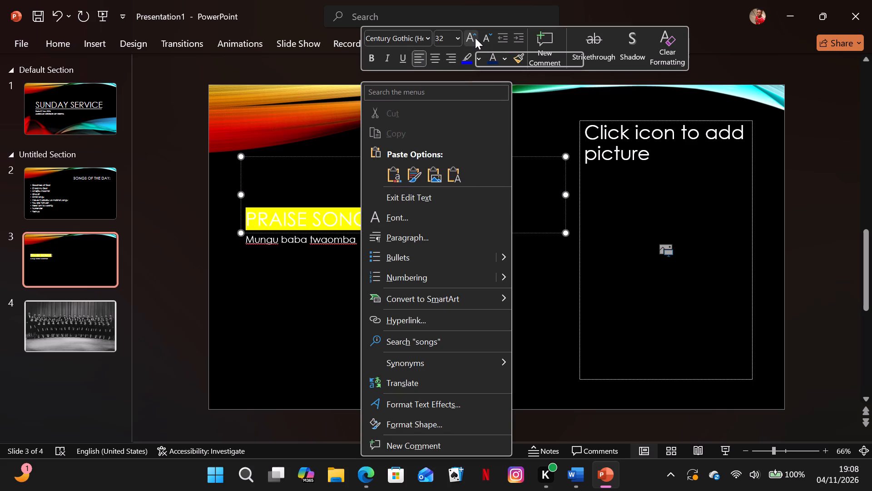
click(658, 46)
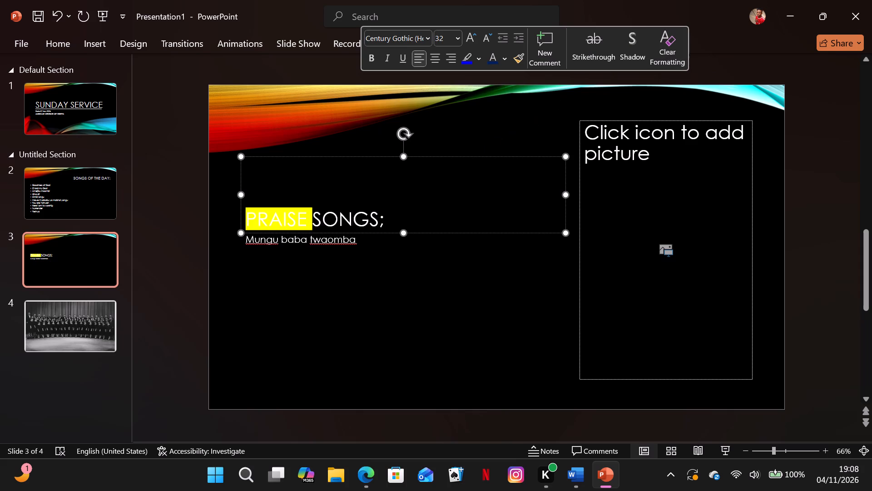
Try to apply strikethrough to the highlighted word "Praise" in slide 3's title.
right_click(309, 230)
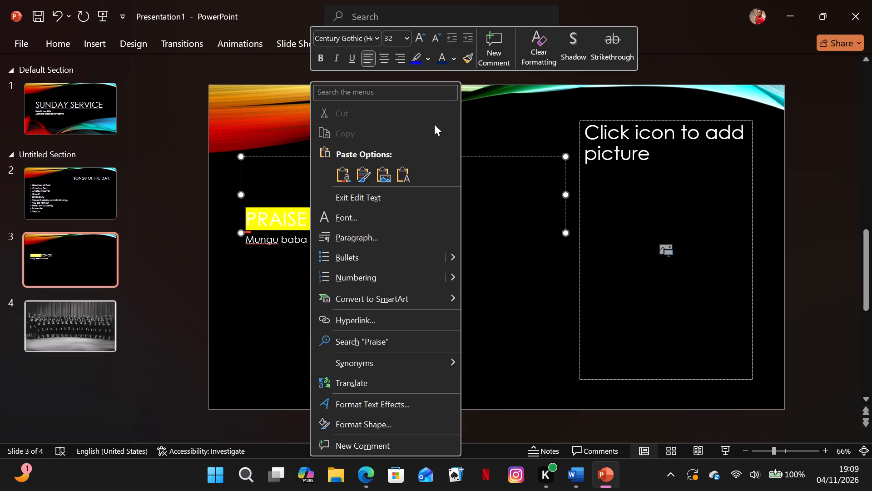
click(598, 50)
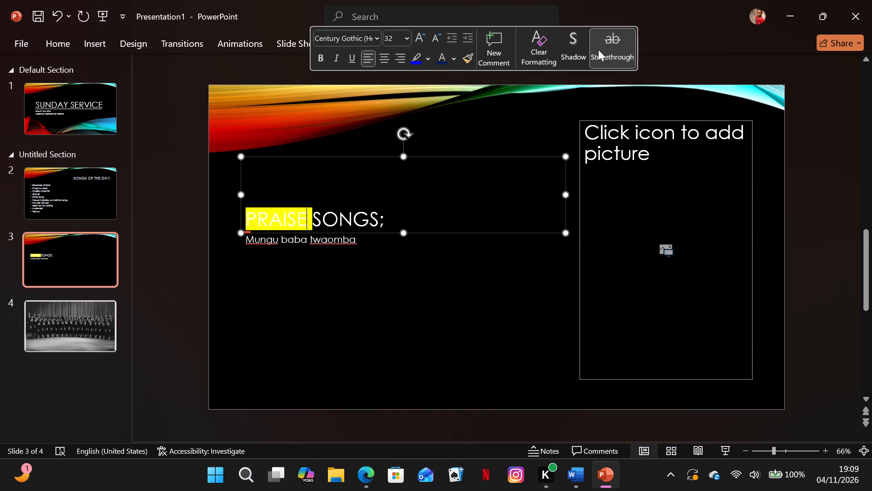
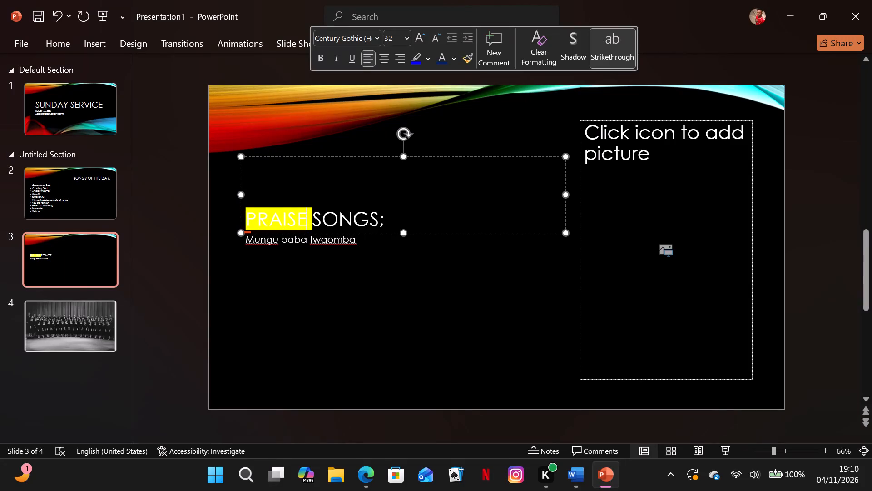
Delete the whole "Praise songs;" text from slide 3's title.
click(387, 220)
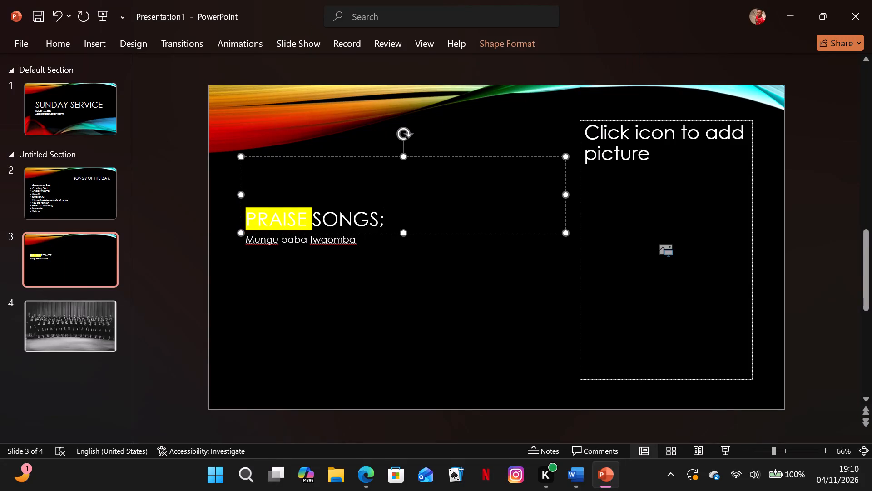
key(BackSpace)
key(BackSpace)
key(BackSpace)
key(BackSpace)
key(BackSpace)
key(BackSpace)
key(BackSpace)
key(BackSpace)
key(BackSpace)
key(BackSpace)
key(BackSpace)
key(BackSpace)
key(BackSpace)
key(BackSpace)
key(BackSpace)
key(BackSpace)
key(BackSpace)
key(BackSpace)
key(BackSpace)
key(BackSpace)
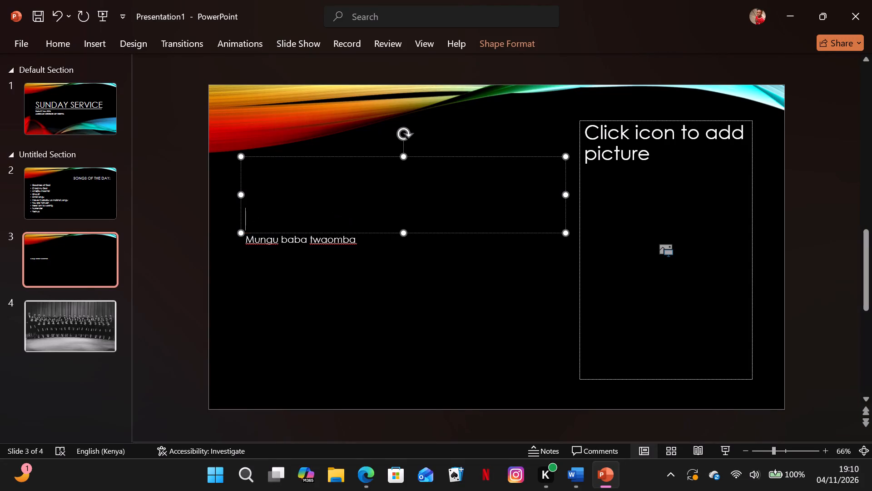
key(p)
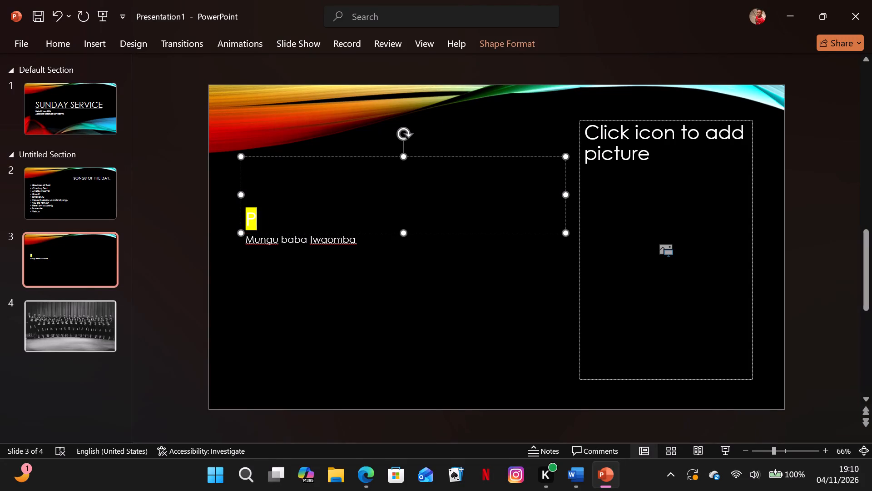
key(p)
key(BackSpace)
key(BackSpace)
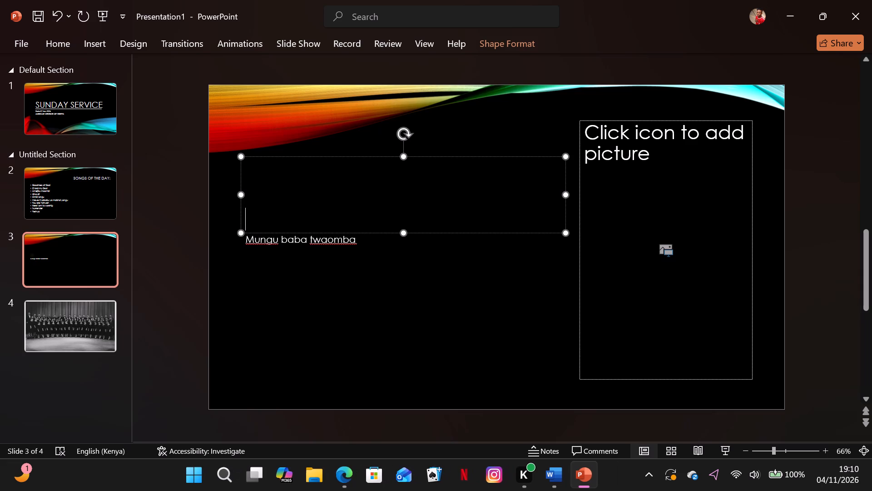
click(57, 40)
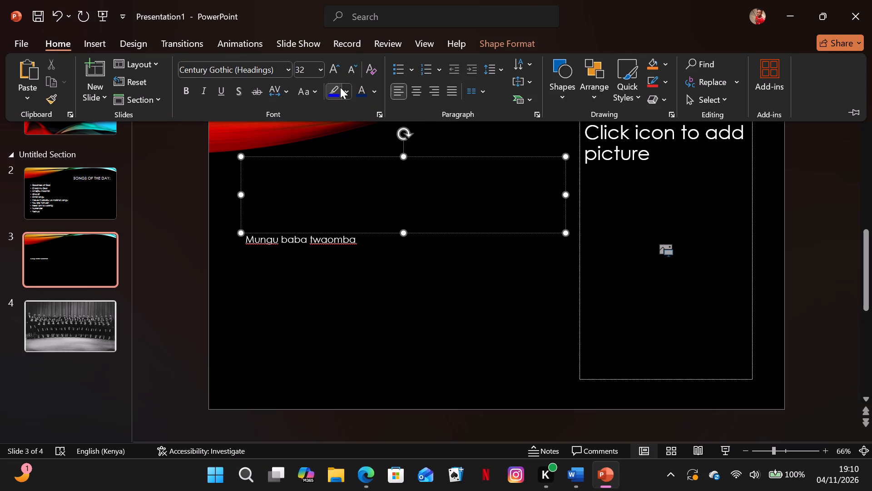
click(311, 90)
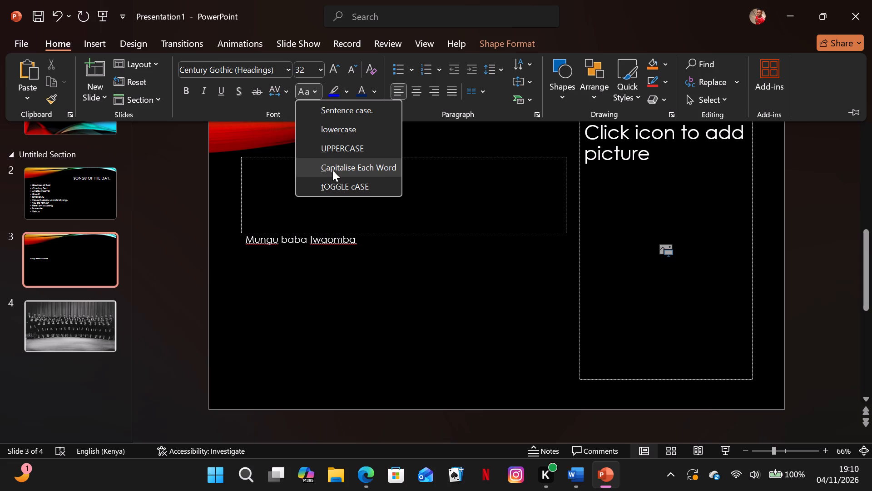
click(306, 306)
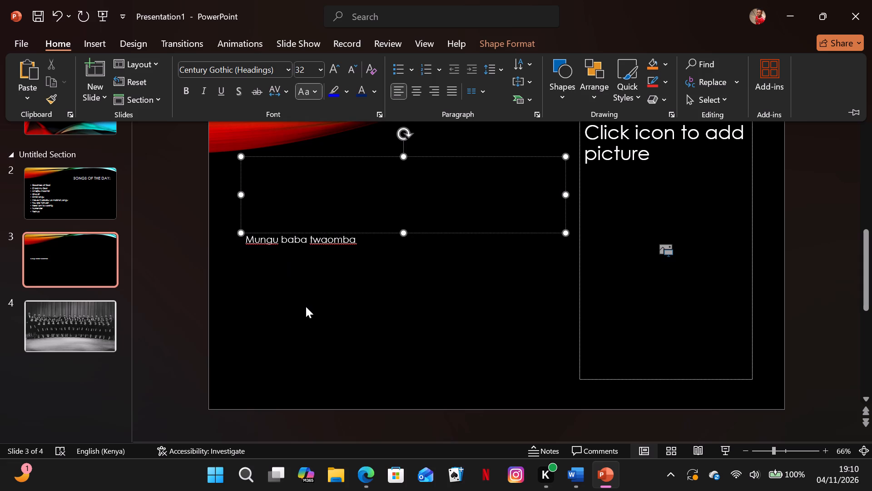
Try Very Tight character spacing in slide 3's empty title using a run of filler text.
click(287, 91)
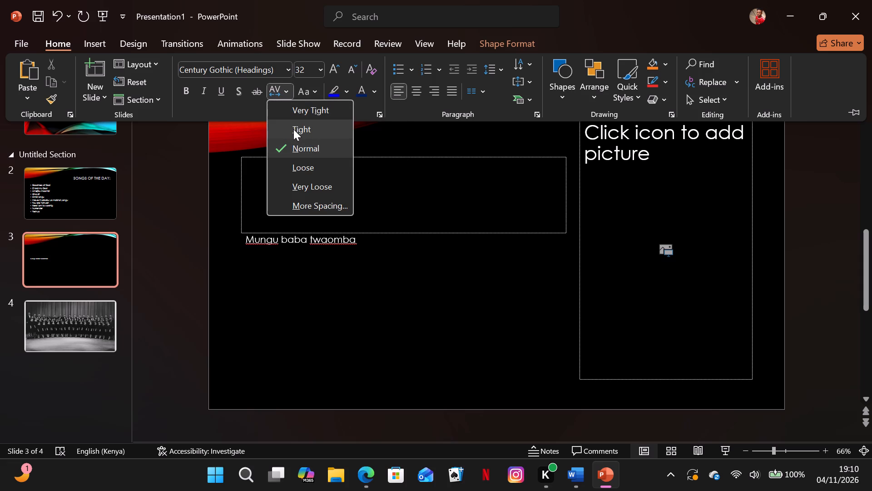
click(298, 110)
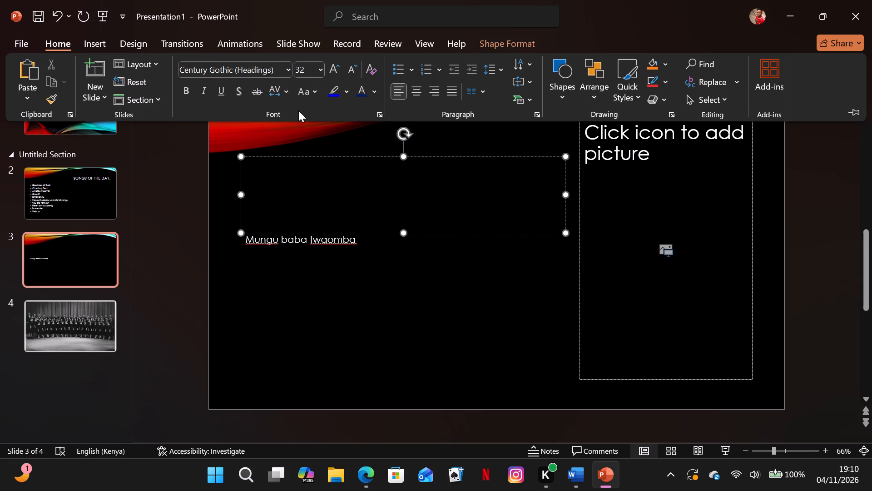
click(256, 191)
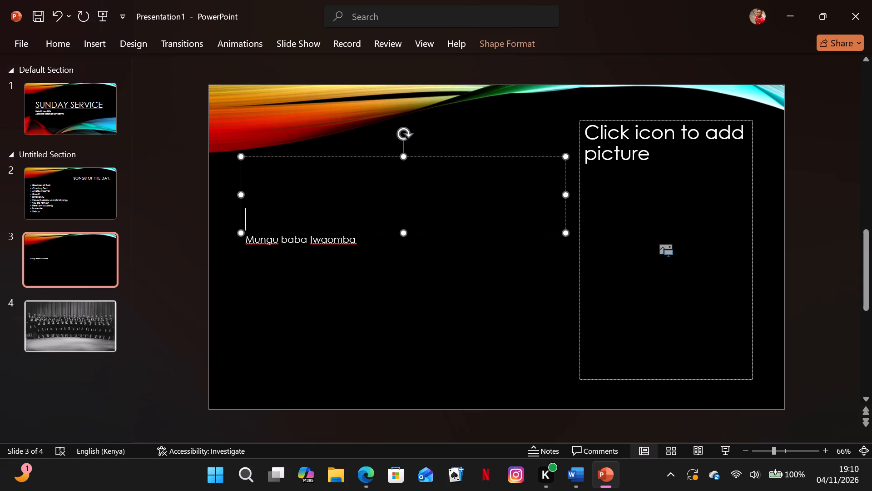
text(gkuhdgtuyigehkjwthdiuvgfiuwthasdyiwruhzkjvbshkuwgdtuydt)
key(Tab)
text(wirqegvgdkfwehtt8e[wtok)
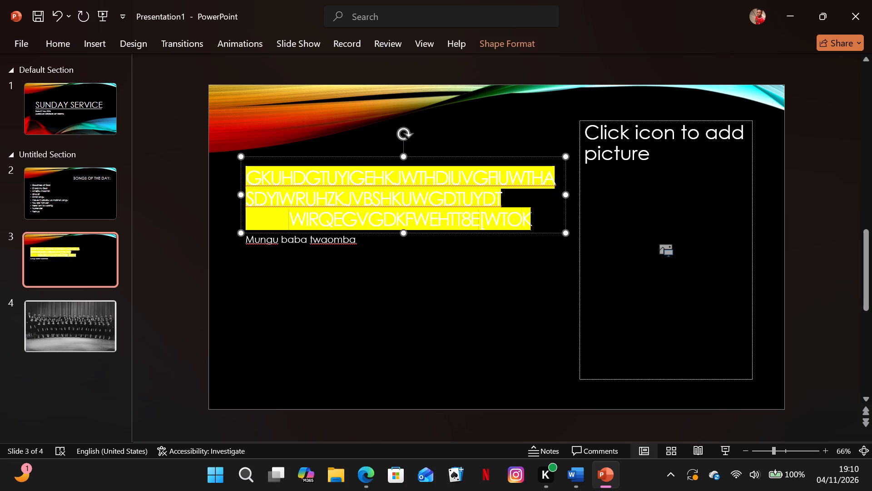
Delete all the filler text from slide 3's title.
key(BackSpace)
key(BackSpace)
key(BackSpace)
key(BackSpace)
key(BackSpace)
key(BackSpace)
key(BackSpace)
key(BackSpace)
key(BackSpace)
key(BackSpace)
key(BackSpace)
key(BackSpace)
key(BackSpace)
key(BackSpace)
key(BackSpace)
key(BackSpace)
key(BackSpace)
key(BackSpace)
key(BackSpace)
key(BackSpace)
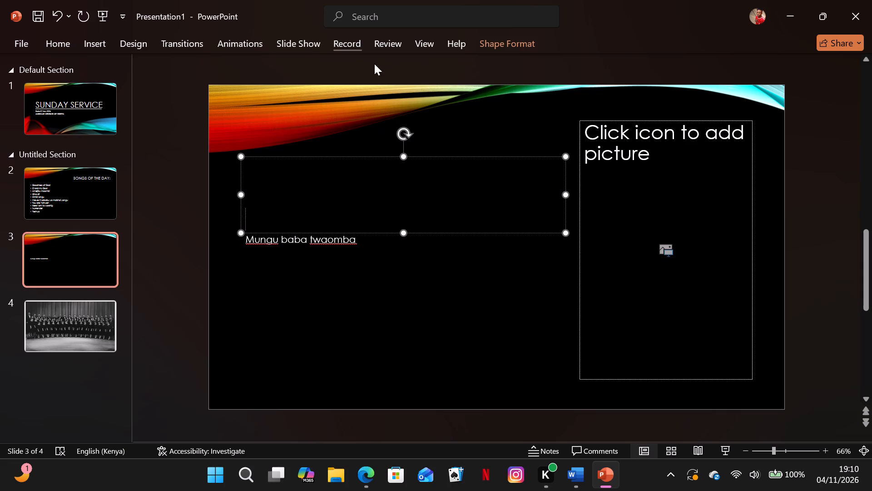
Apply the orange-filled, outlined WordArt style to slide 3's empty title, after trying the red one.
click(498, 41)
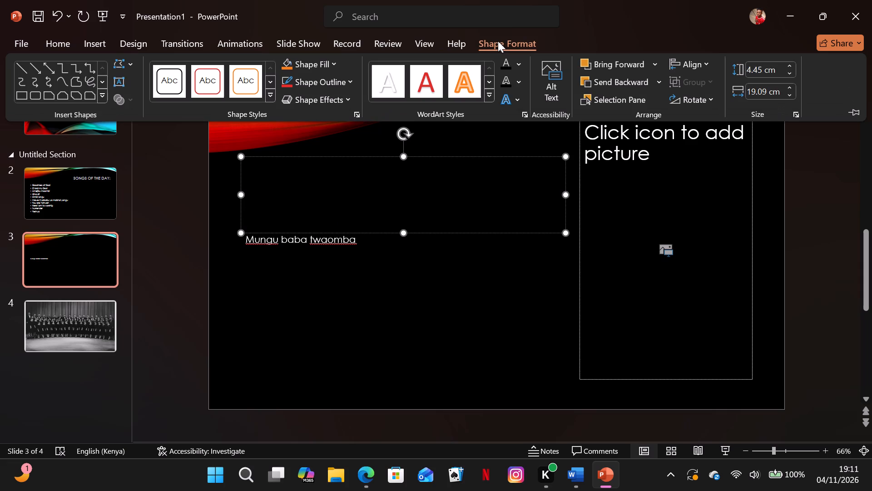
click(436, 78)
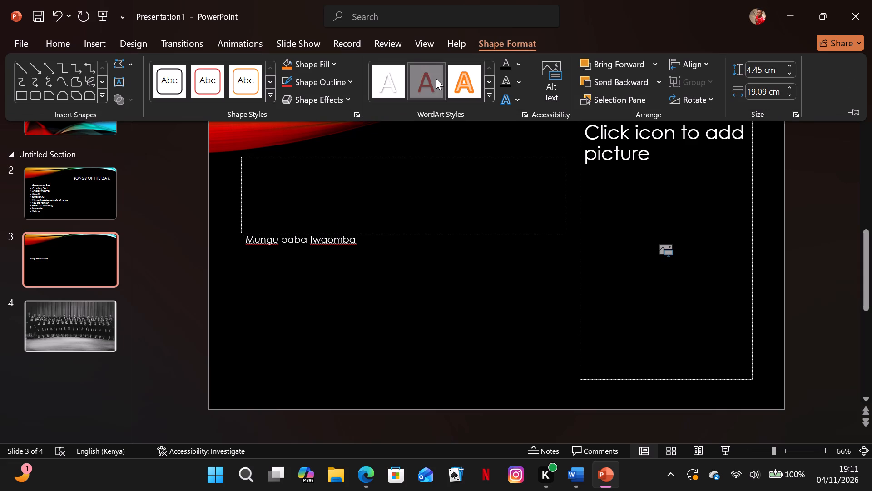
click(470, 82)
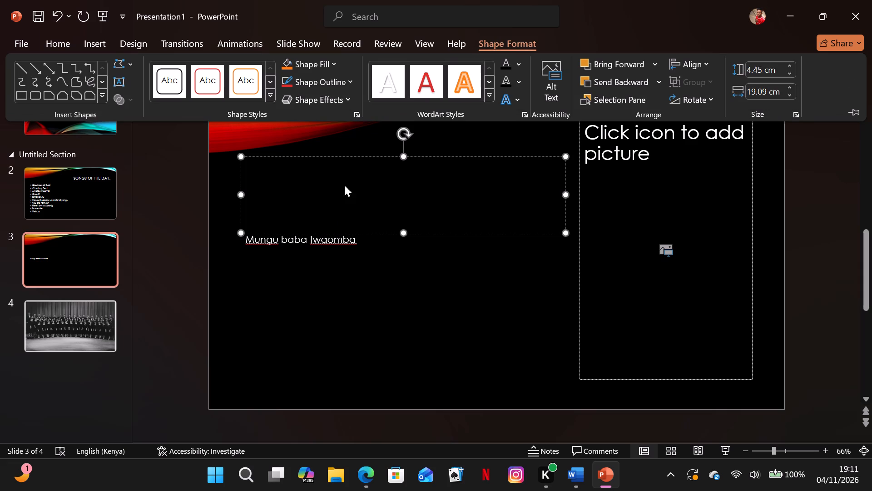
Enter "Praise and worship songs:" as slide 3's title.
click(313, 193)
key(p)
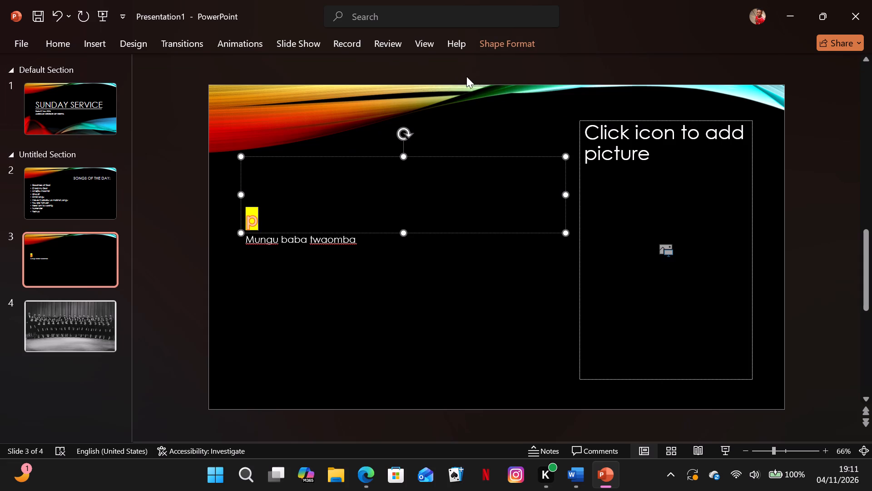
click(497, 40)
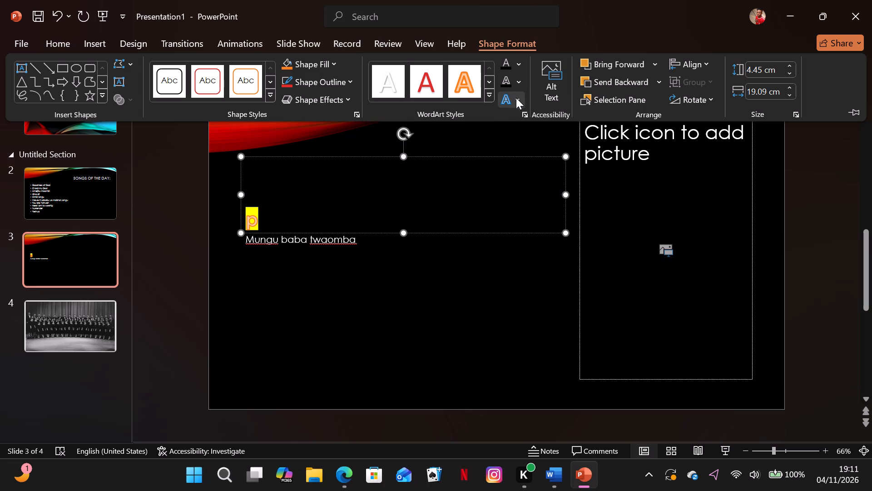
click(515, 281)
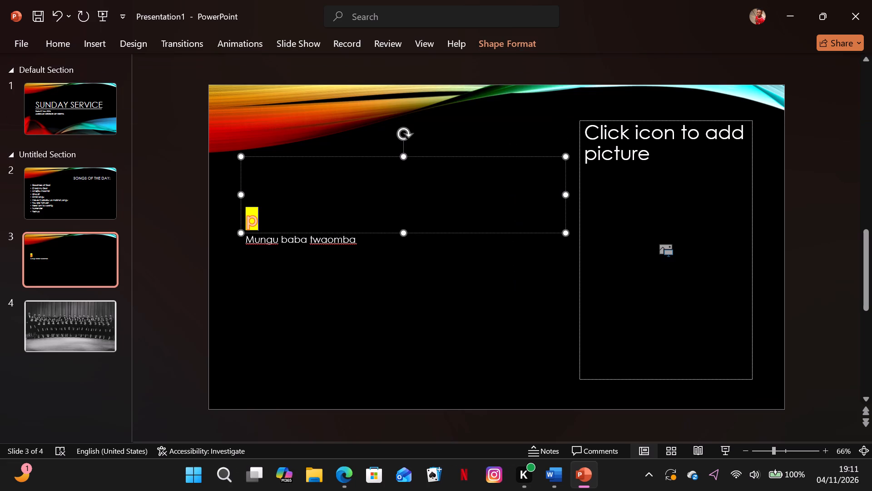
key(r)
text(aise and w)
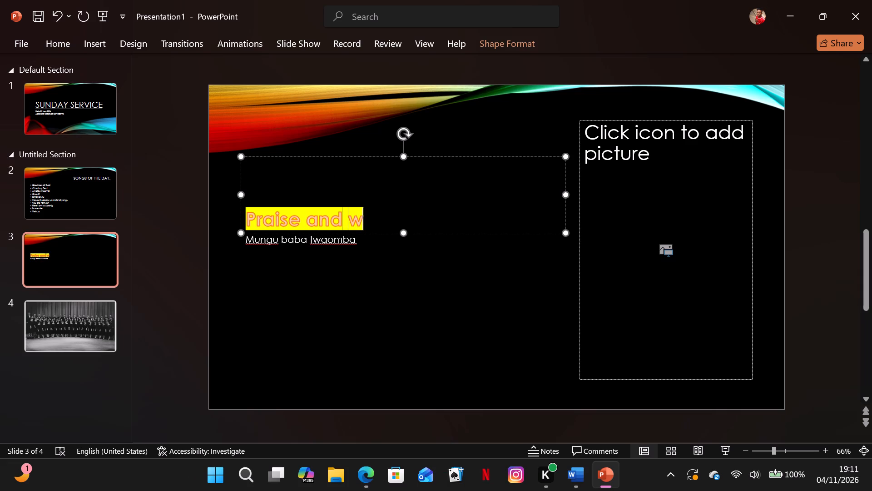
text(orship)
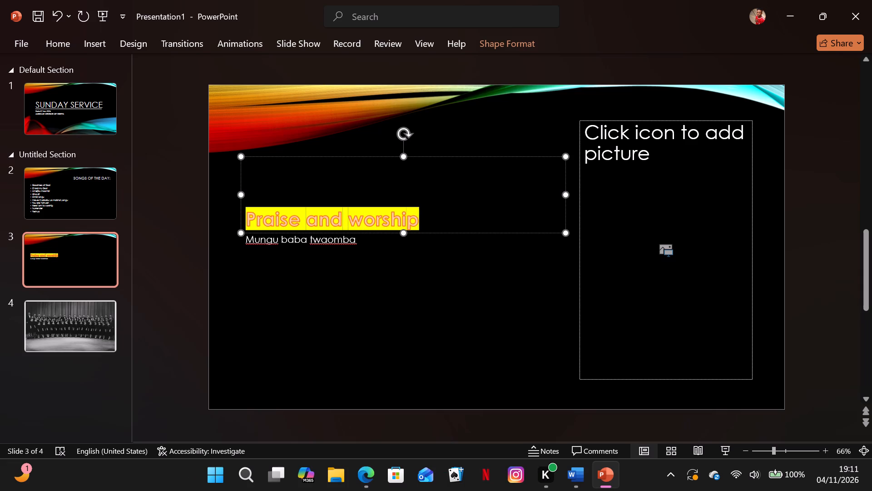
key(space)
text(s)
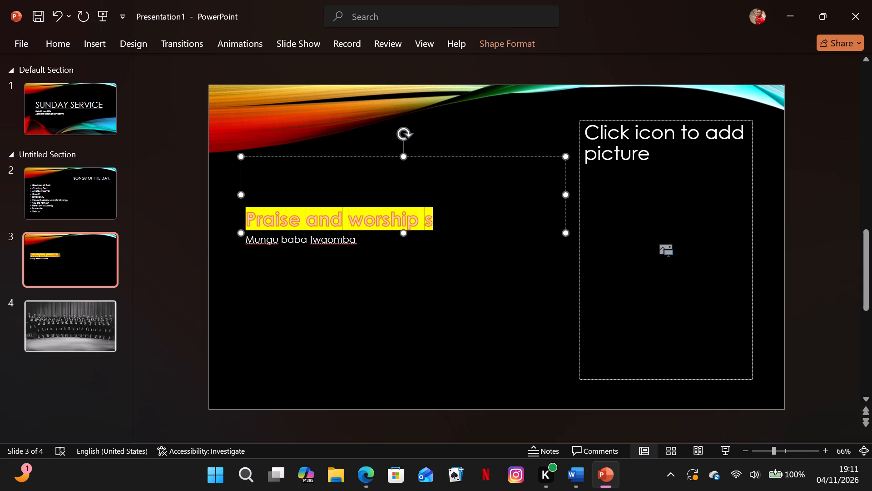
key(o)
text(ngs)
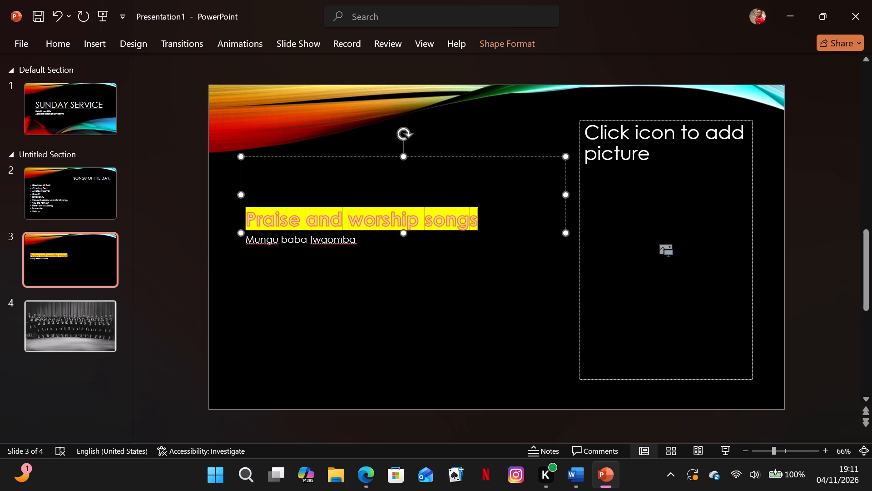
key(shift+colon)
Add the songs "I can only imagine" and "Shout ot the lord" on new lines below "Mungu baba twaomba" in slide 3's caption.
double_click(373, 250)
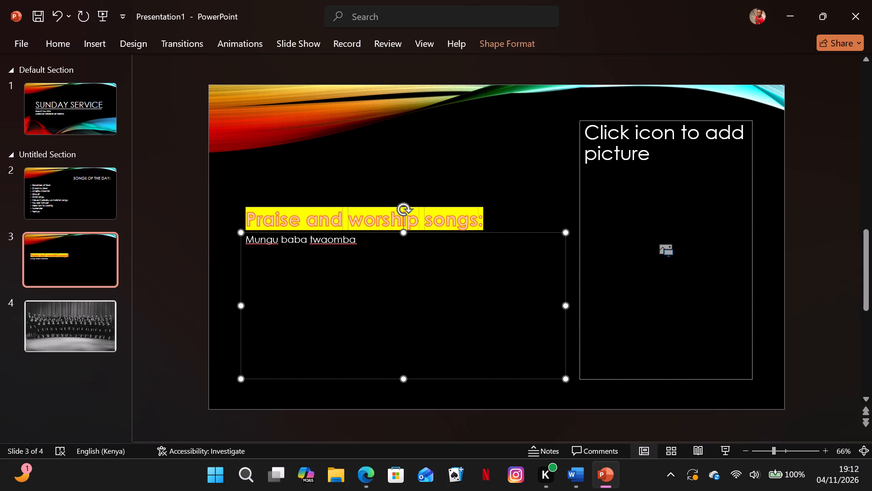
key(i)
key(space)
text(can on)
text(ly i)
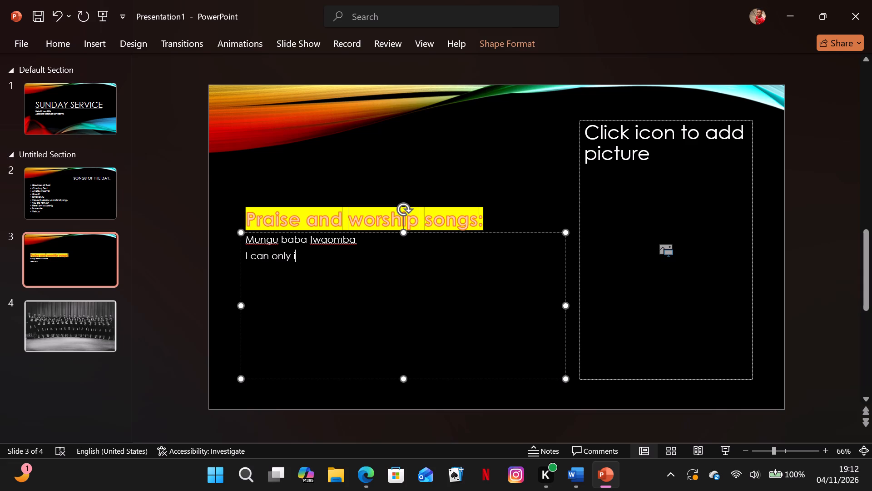
text(magi)
text(ne)
key(Return)
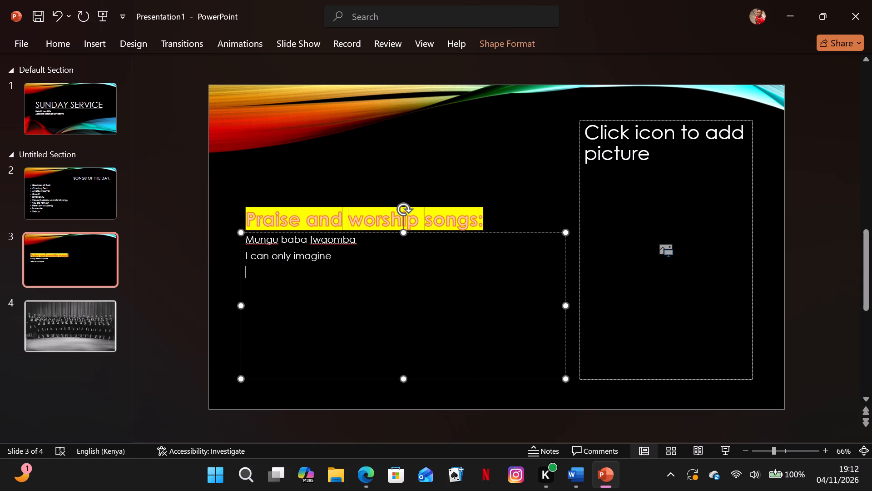
text(shout ot the lo)
text(rd)
key(Return)
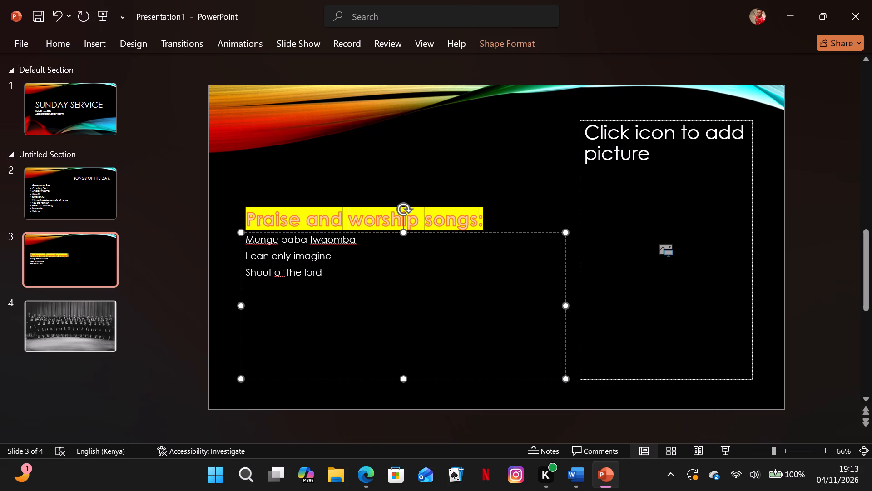
Add the songs "Be magnified", "Jireh" and "Promise keeper" on separate lines at the end of slide 3's caption list.
text(be)
key(space)
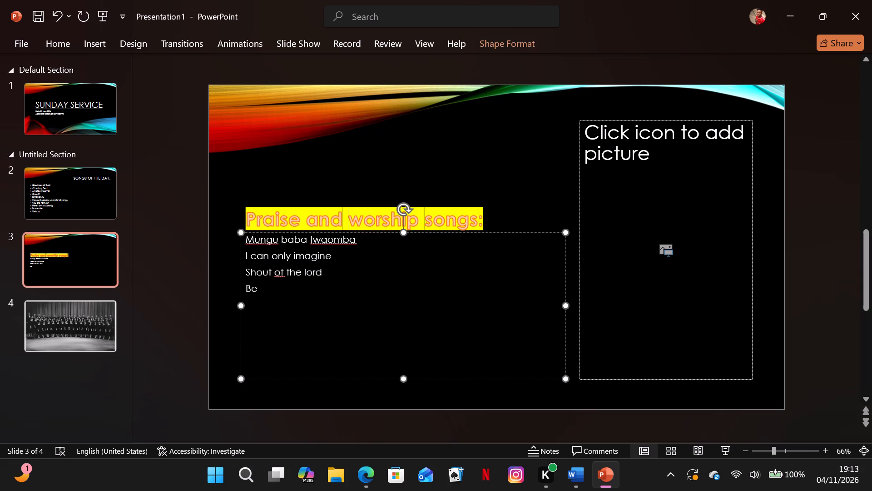
text(magnifies)
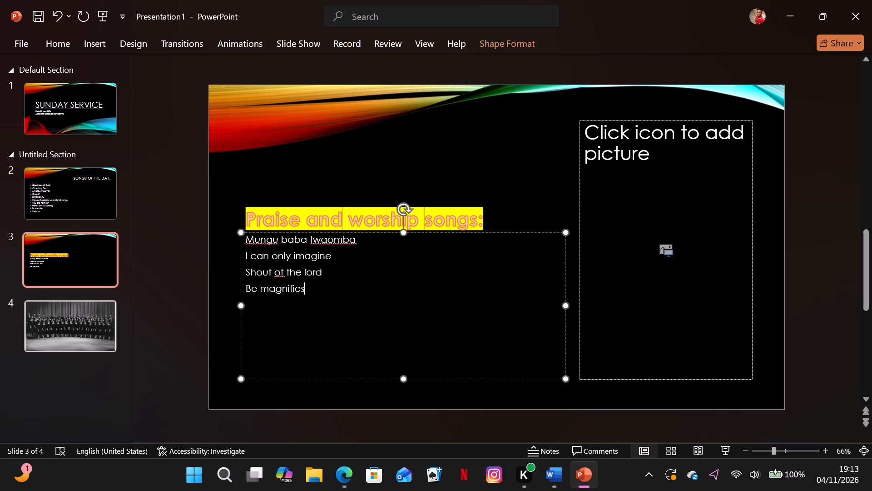
key(BackSpace)
key(d)
key(Return)
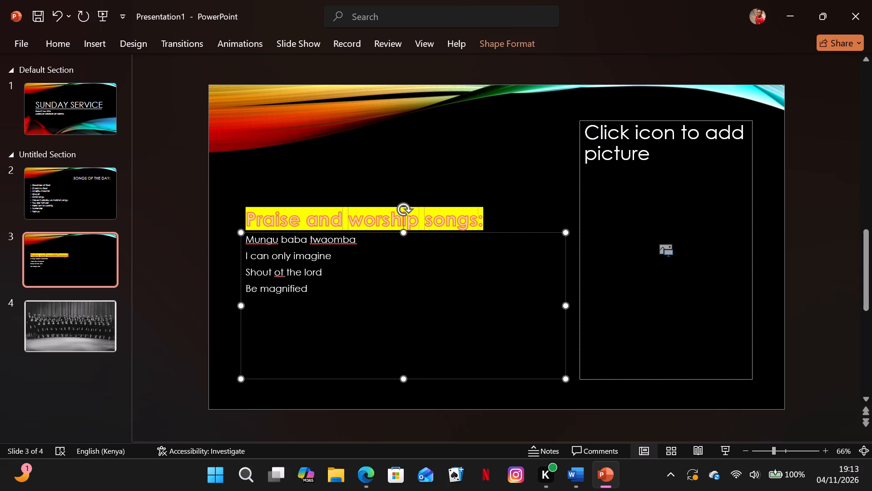
key(j)
text(ire)
key(h)
key(Return)
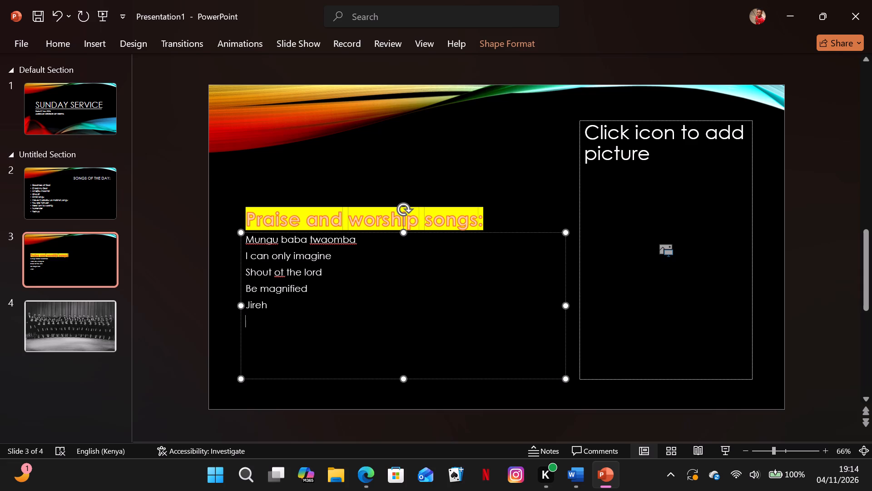
text(promi)
text(se keeper)
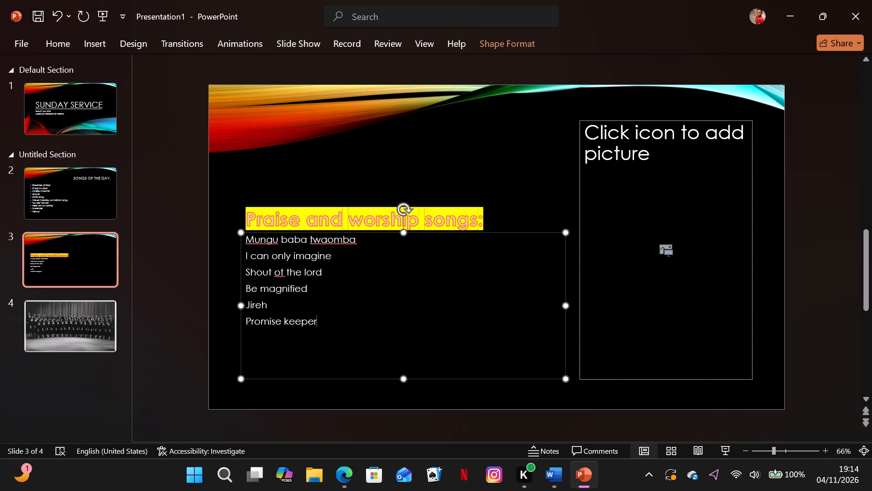
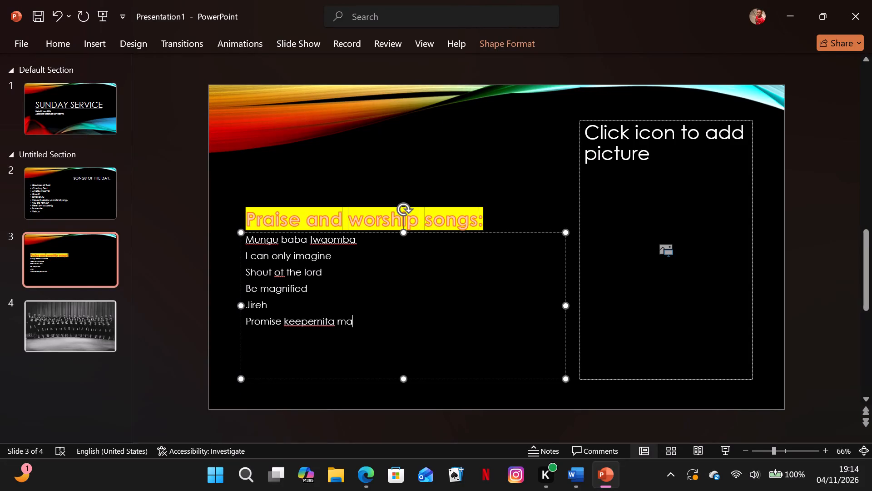
Complete the song "Nita amini" and put it on its own line below "Promise keeper" in slide 3's caption.
key(BackSpace)
key(BackSpace)
text(amini)
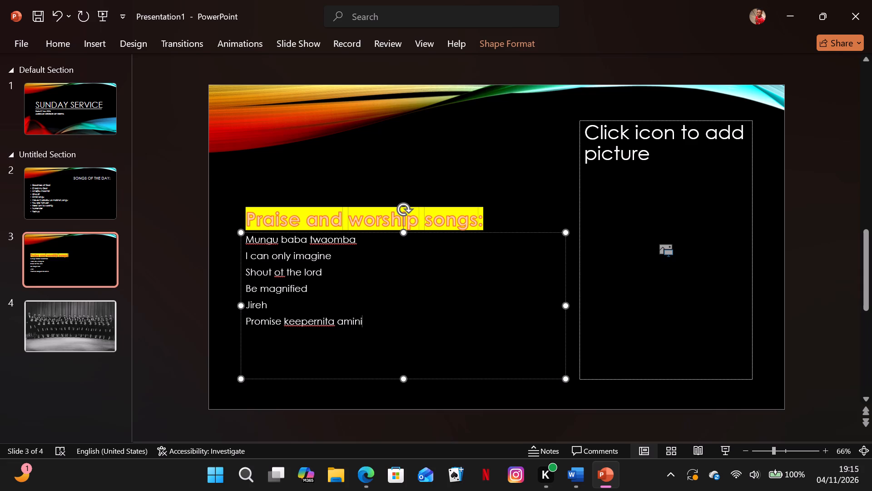
click(317, 321)
key(Return)
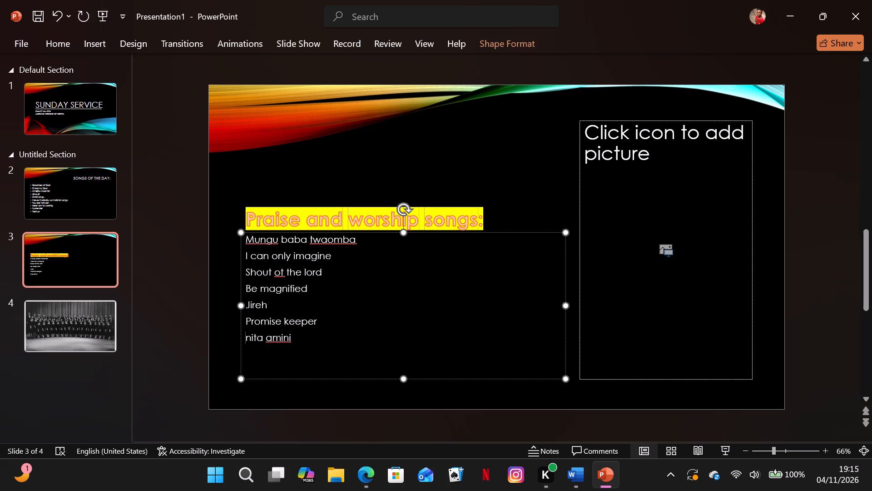
click(293, 341)
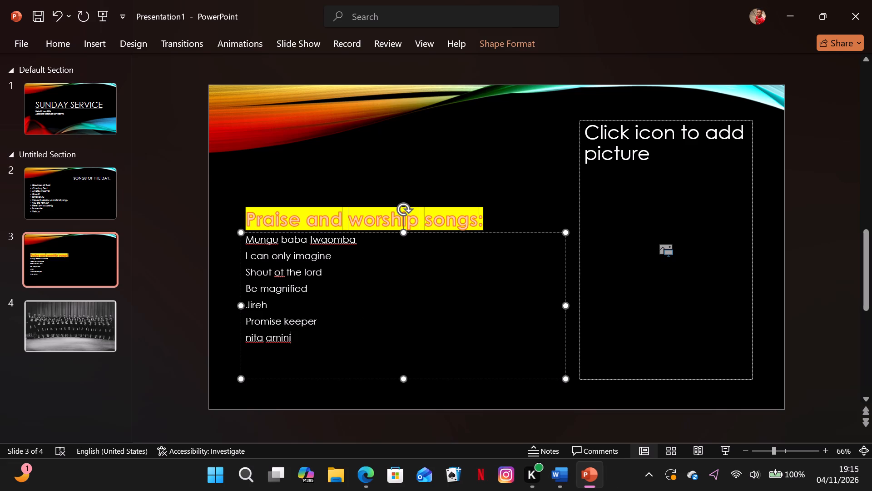
click(254, 341)
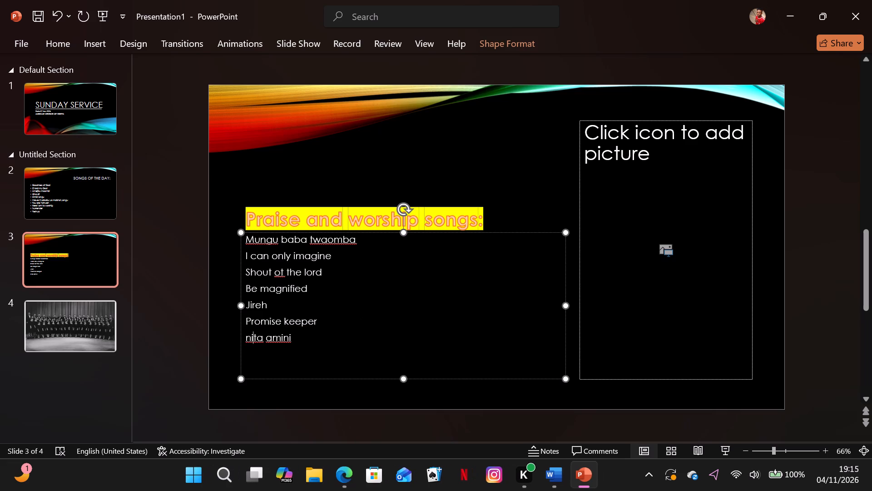
click(251, 338)
key(BackSpace)
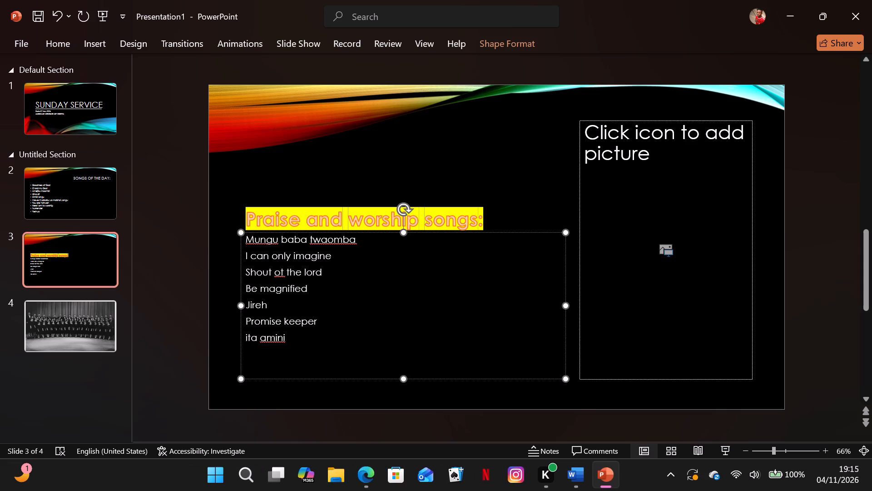
key(shift+n)
click(246, 336)
click(246, 336)
key(BackSpace)
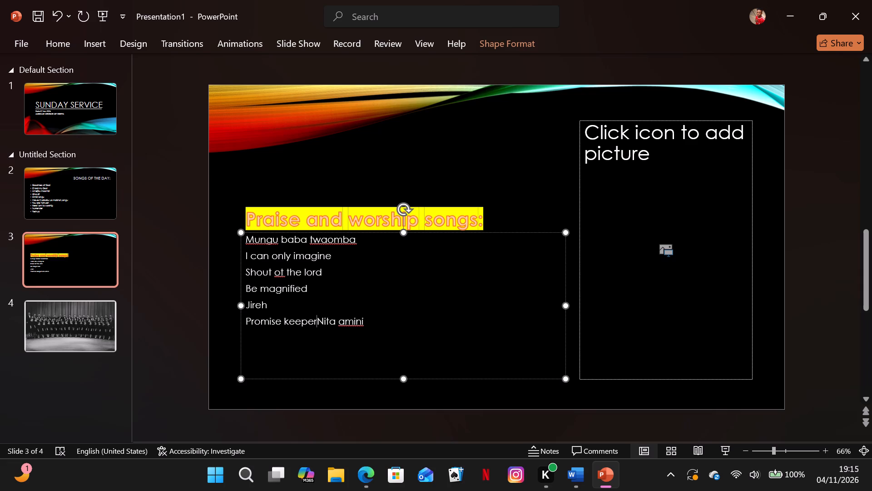
key(Return)
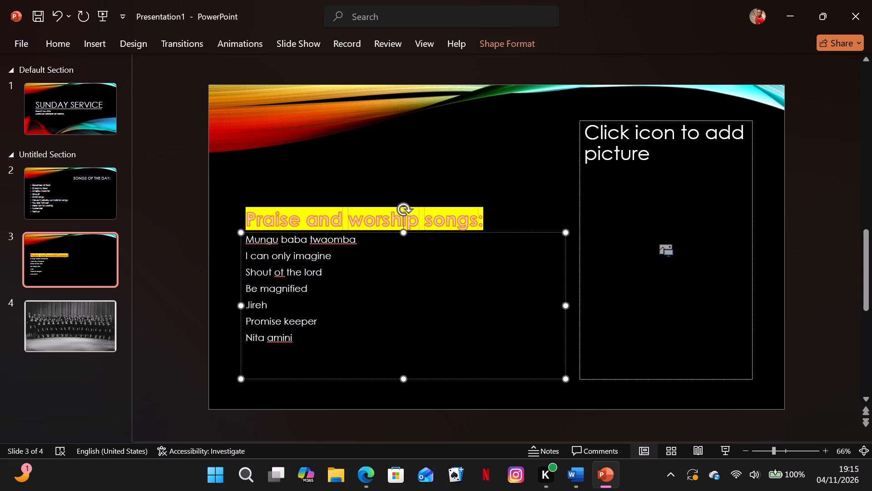
Add the songs "Ameniona", "Enda nasi" and "Amejibu maombi" on separate lines below "Nita amini" in slide 3's caption.
click(292, 339)
key(Return)
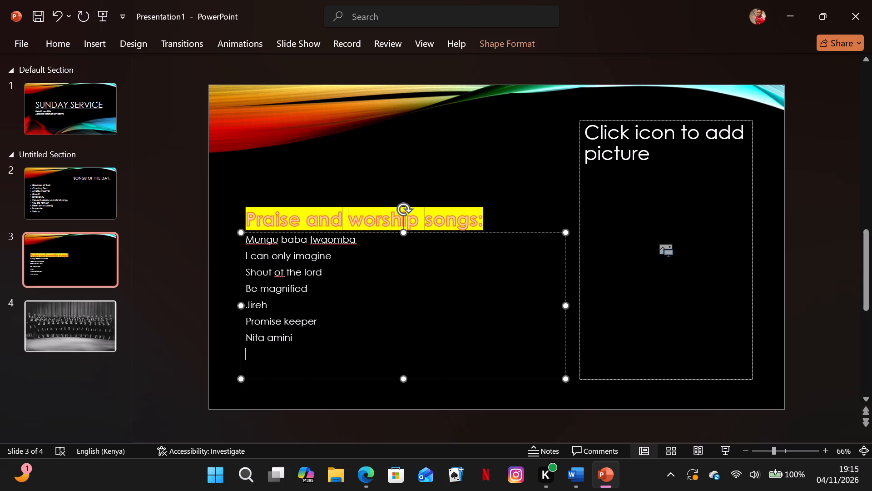
text(am)
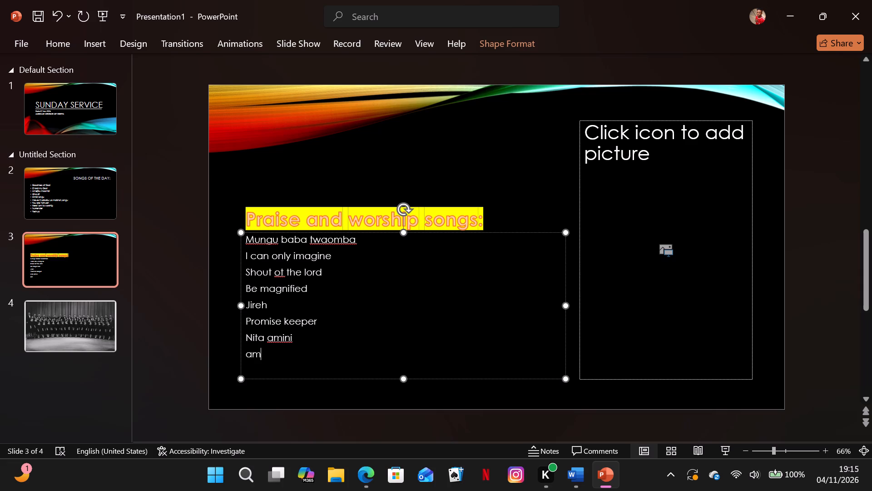
text(enio)
text(na)
key(Return)
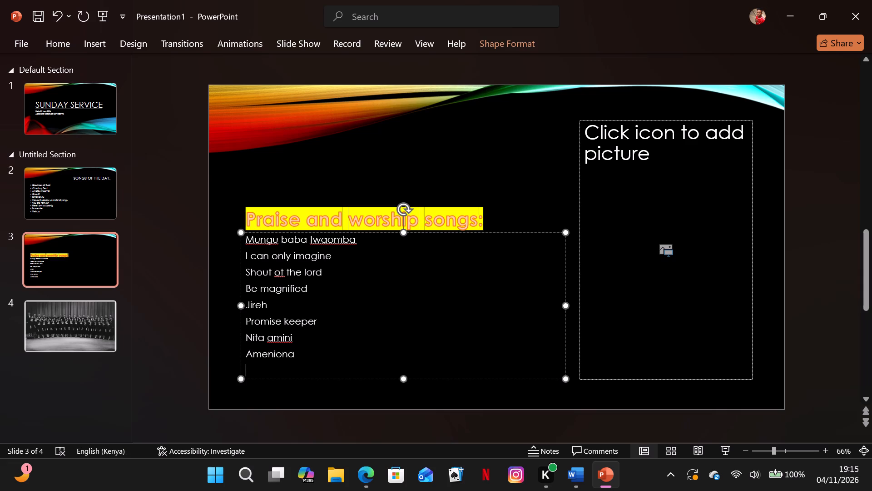
key(e)
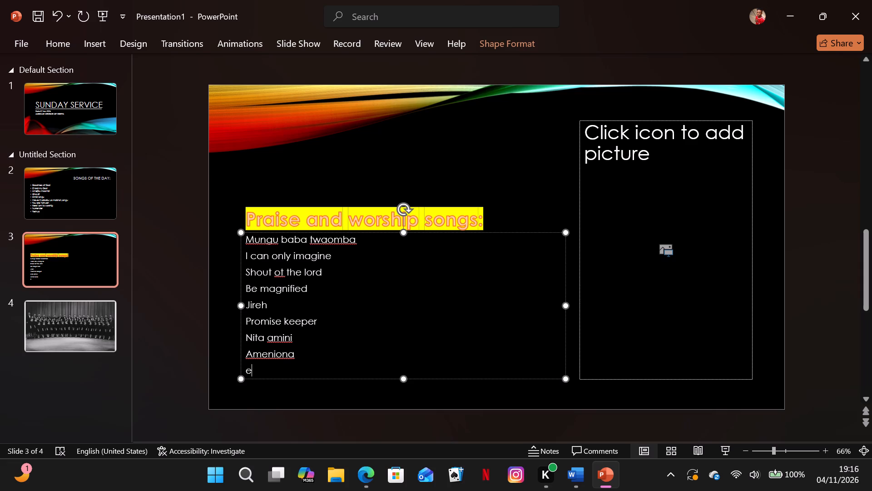
text(nda nasi)
key(Return)
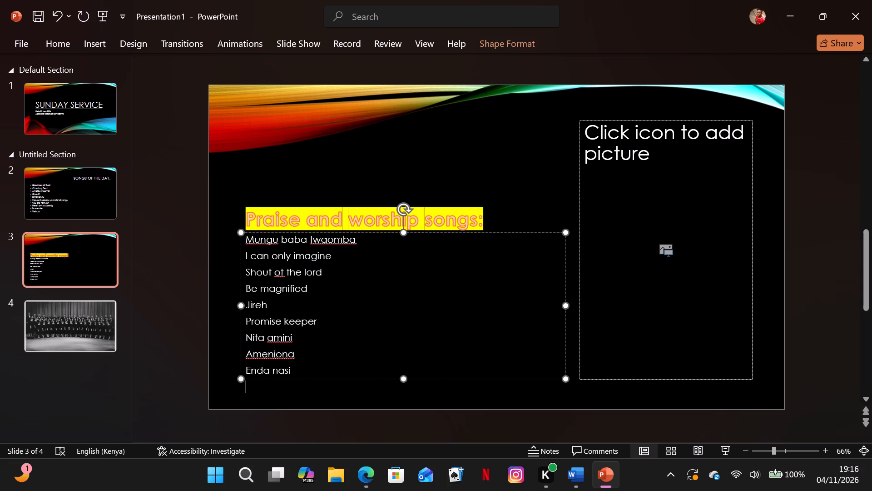
text(am)
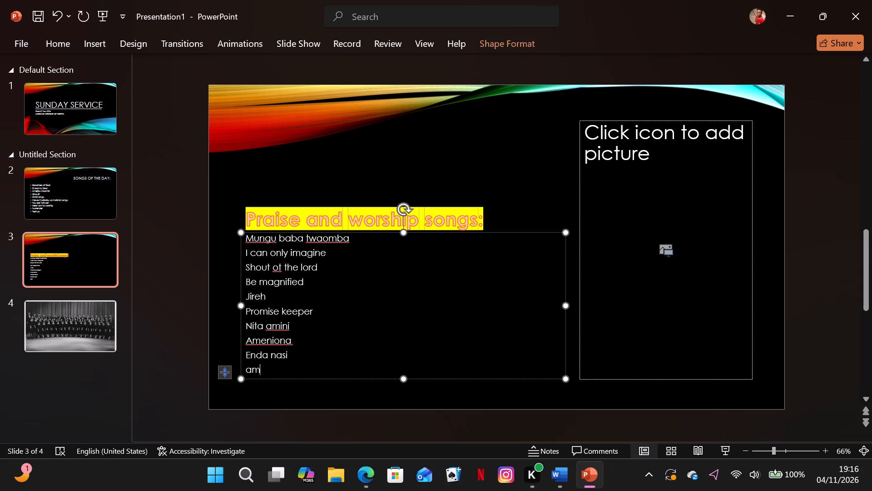
key(e)
text(jibu)
key(space)
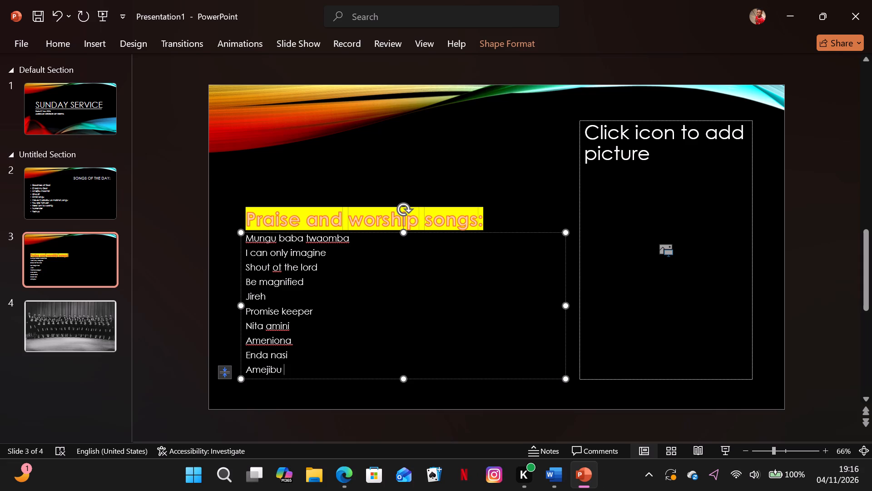
text(mao)
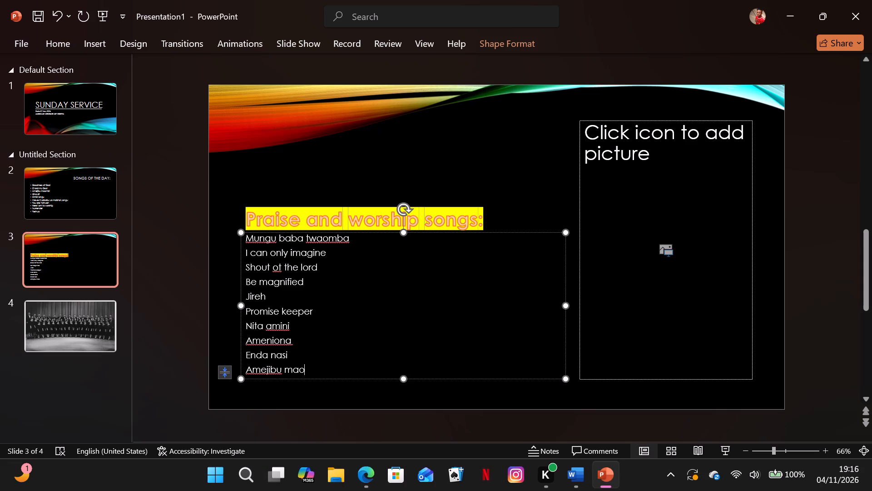
text(mbi)
key(Return)
Insert the full-length photo of the man in a navy jacket from the Pictures folder into slide 3's picture placeholder.
click(626, 267)
double_click(670, 249)
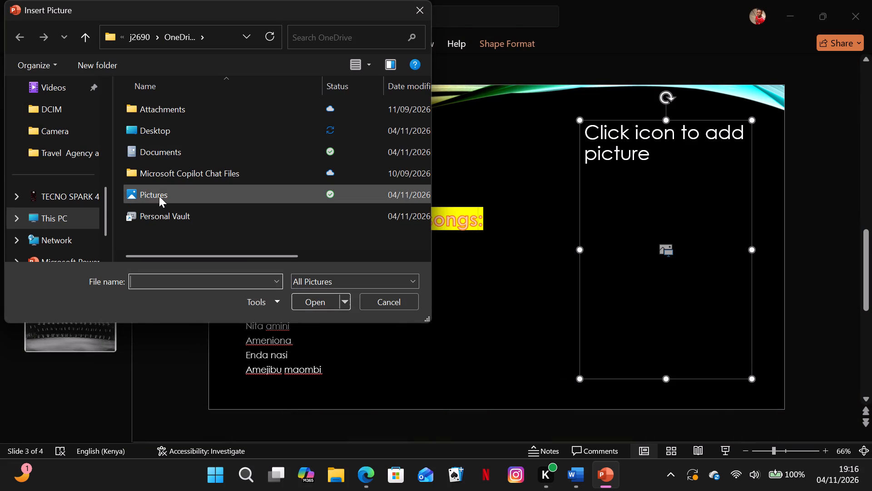
click(159, 196)
double_click(159, 196)
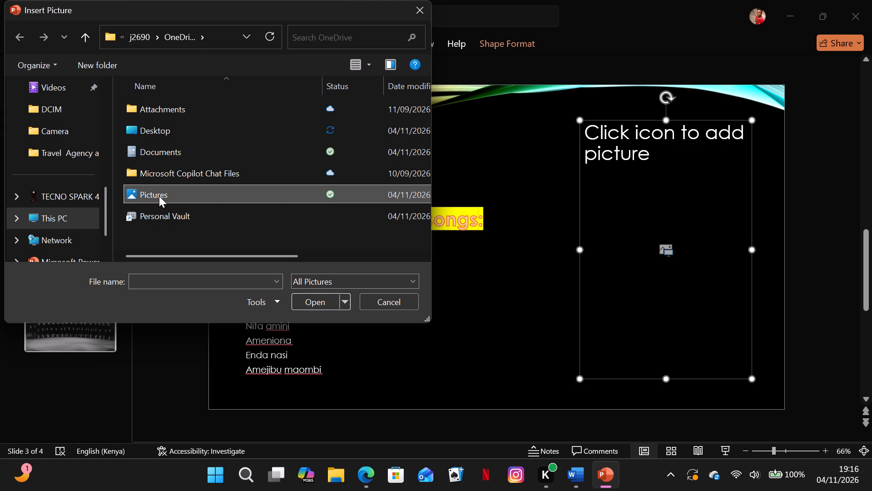
click(292, 212)
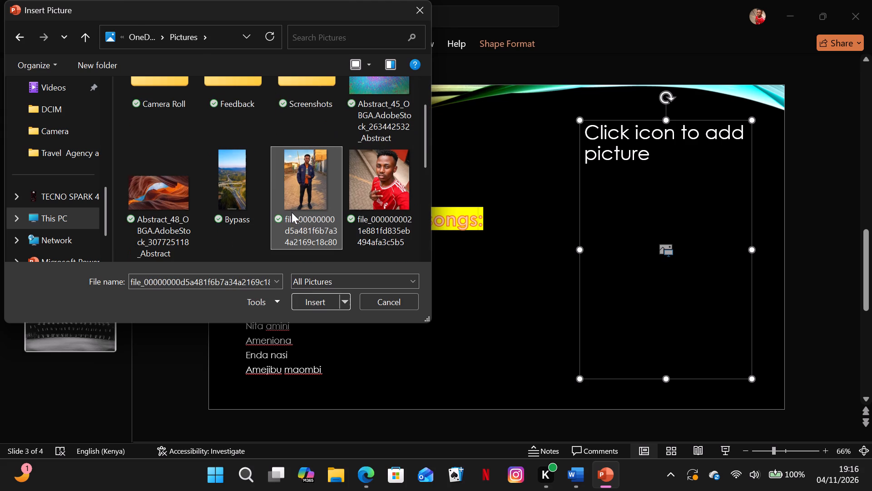
click(327, 302)
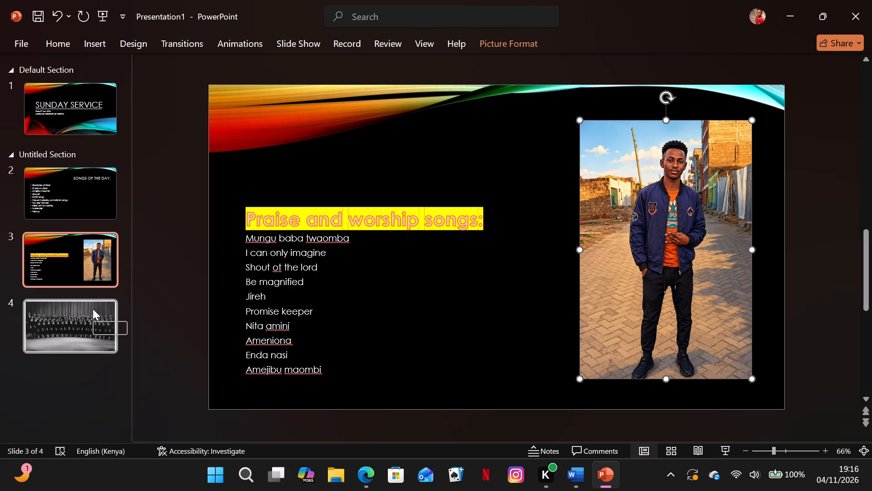
Move slide 2's title "Songs of the day:" across the slide so it sits directly above the song list.
click(72, 42)
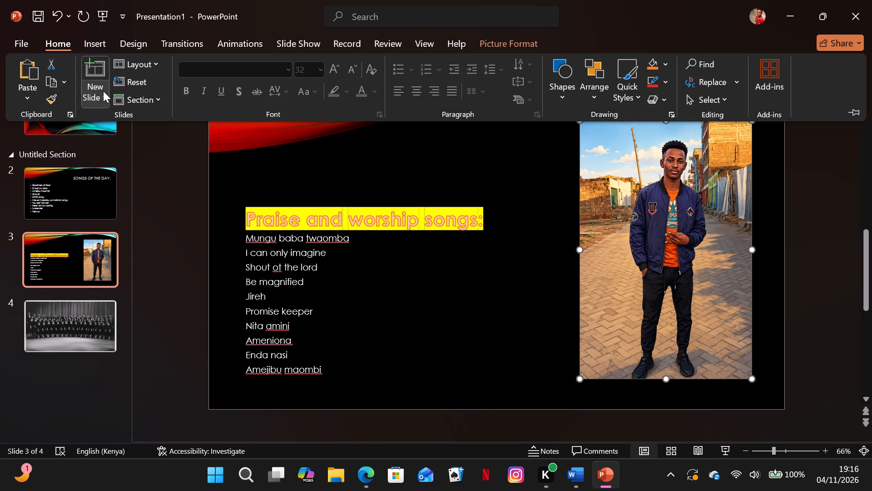
click(76, 195)
click(76, 195)
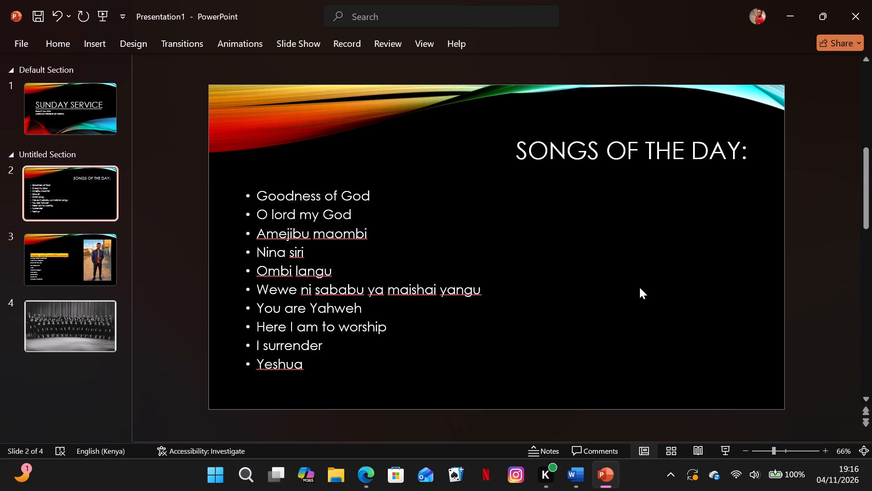
double_click(639, 287)
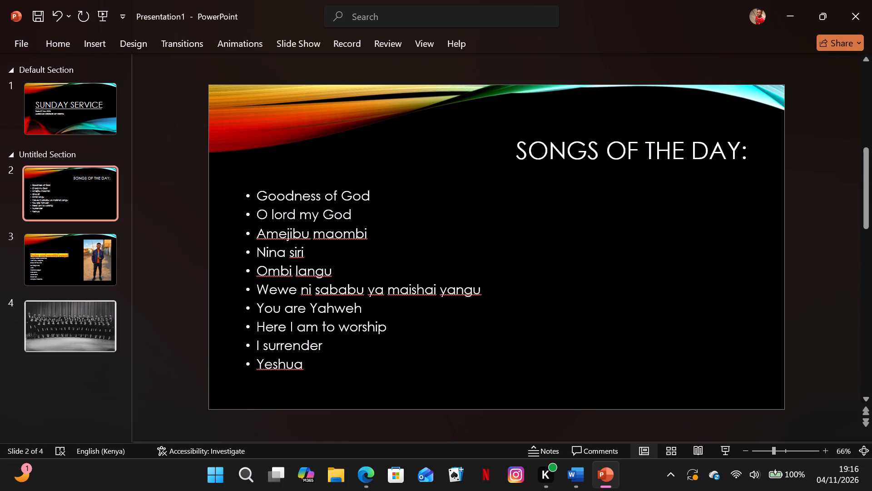
drag(751, 145, 486, 155)
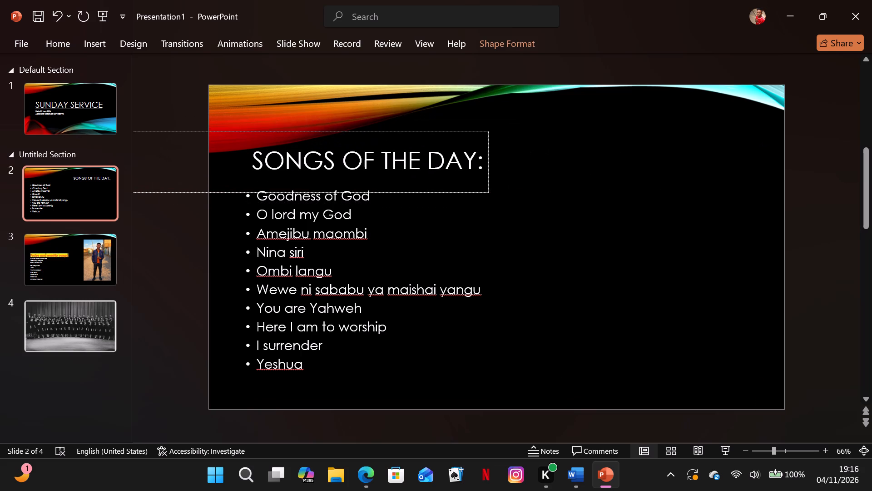
drag(486, 155, 462, 149)
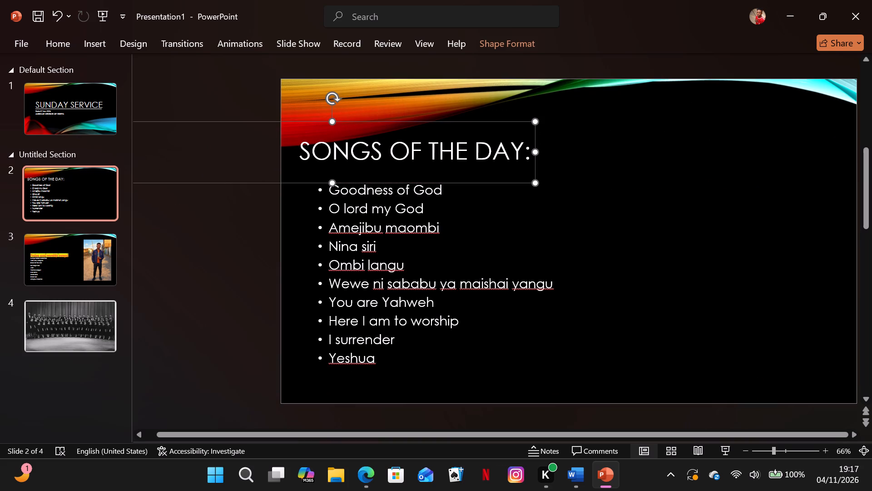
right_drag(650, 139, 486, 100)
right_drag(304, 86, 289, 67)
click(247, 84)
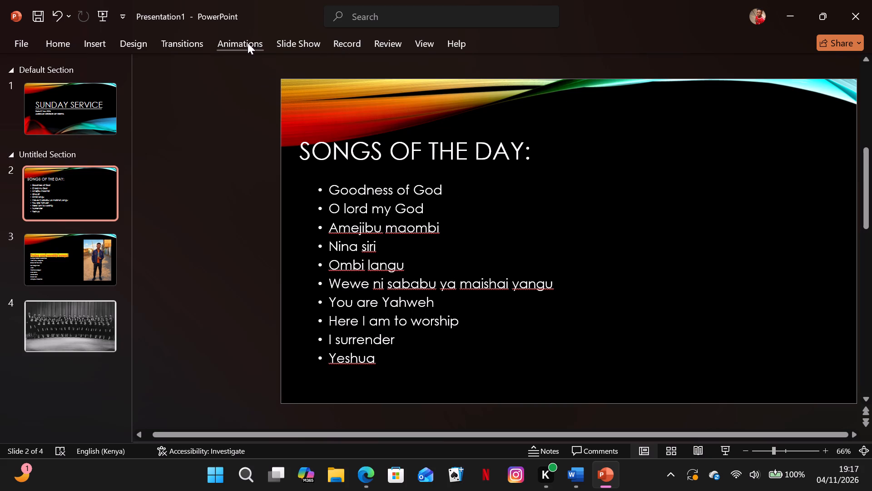
Draw a short horizontal line arrow above slide 2's title, starting over the song list and pointing left past the slide's edge.
click(62, 39)
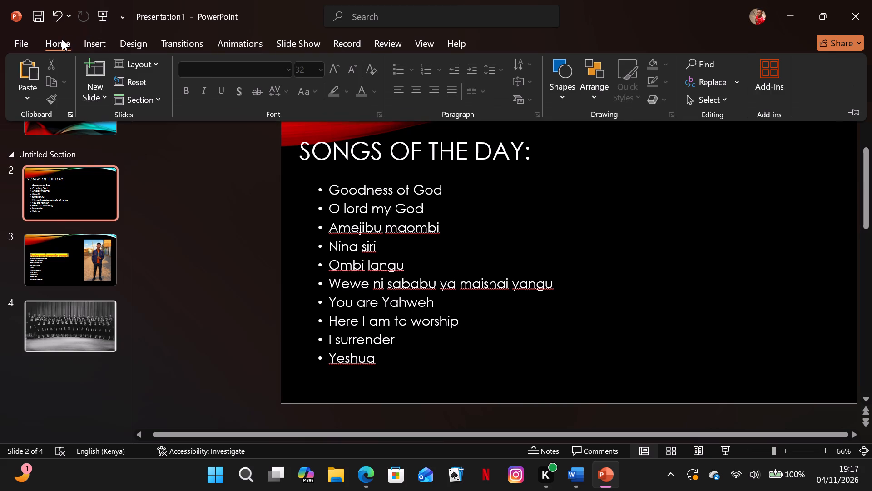
click(564, 92)
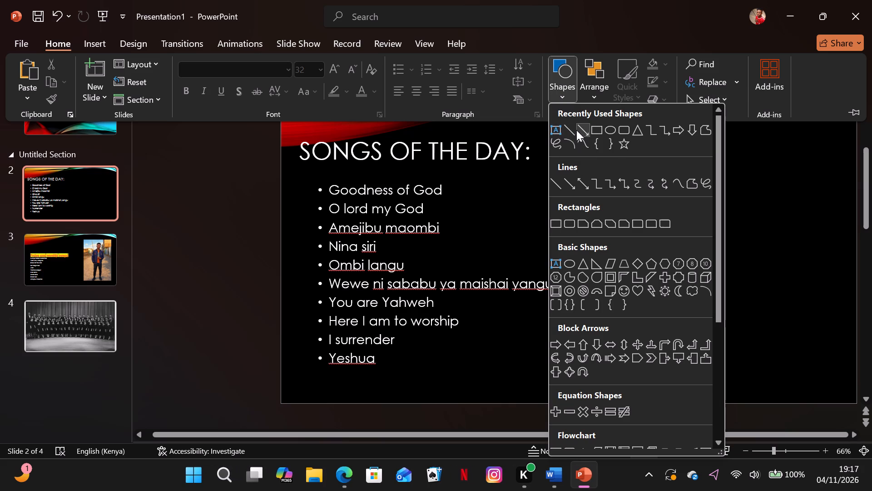
click(584, 130)
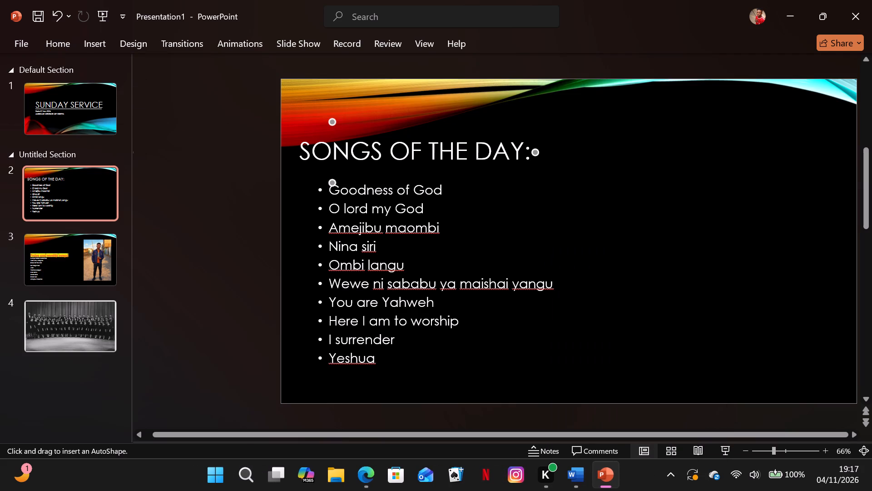
drag(332, 122, 252, 125)
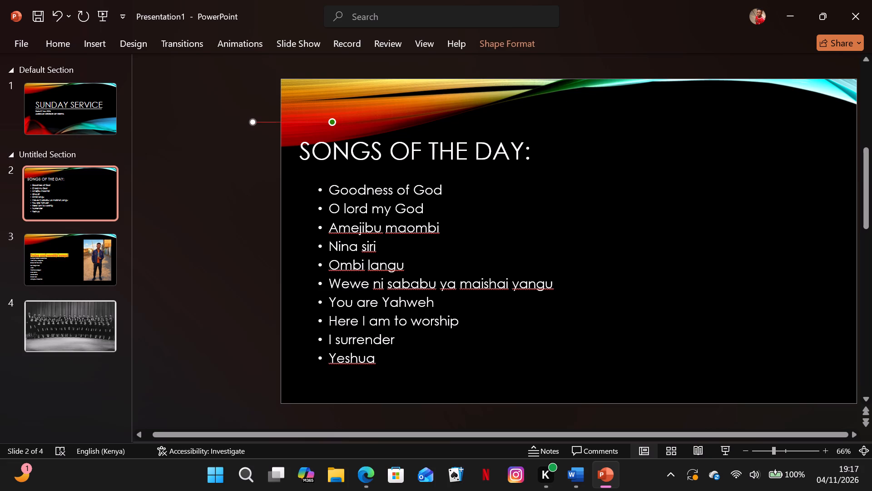
click(252, 125)
double_click(215, 149)
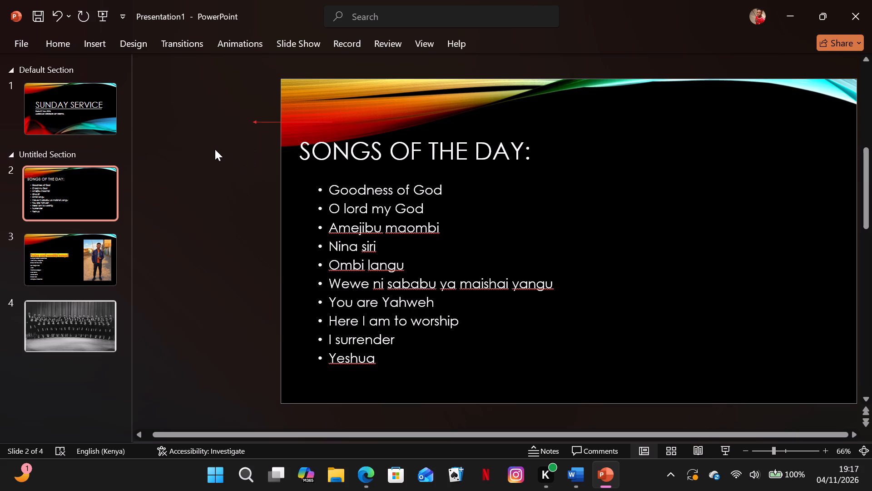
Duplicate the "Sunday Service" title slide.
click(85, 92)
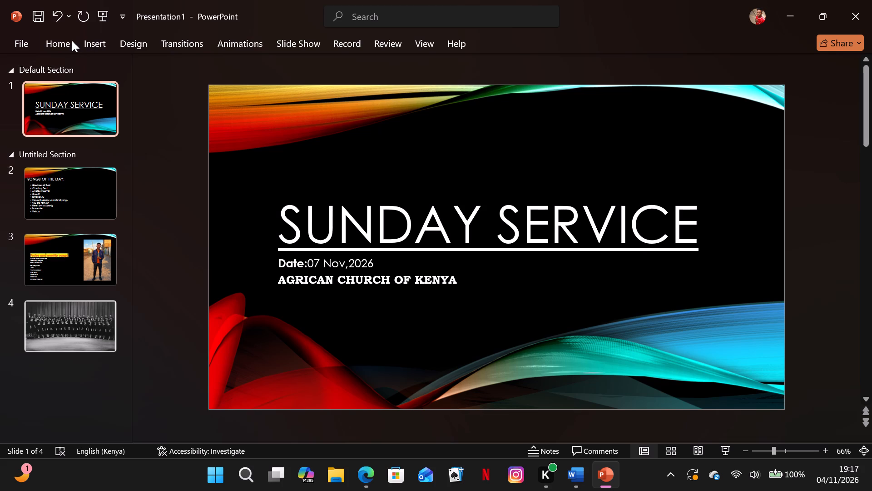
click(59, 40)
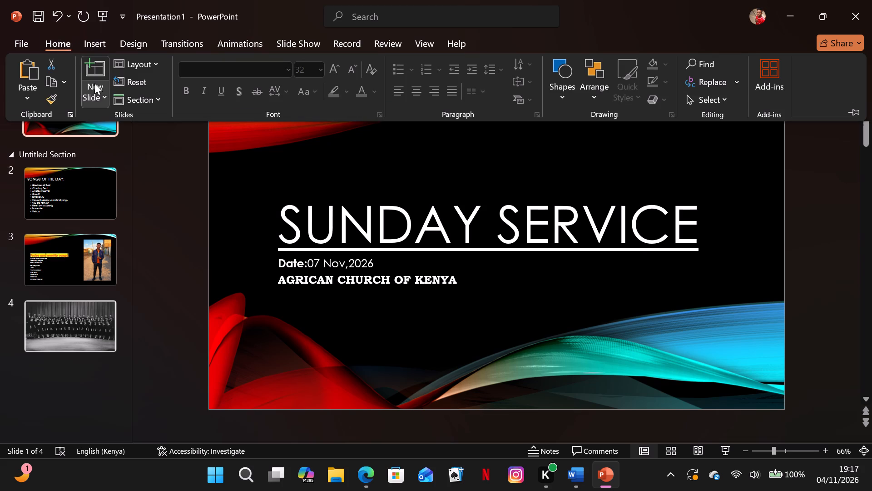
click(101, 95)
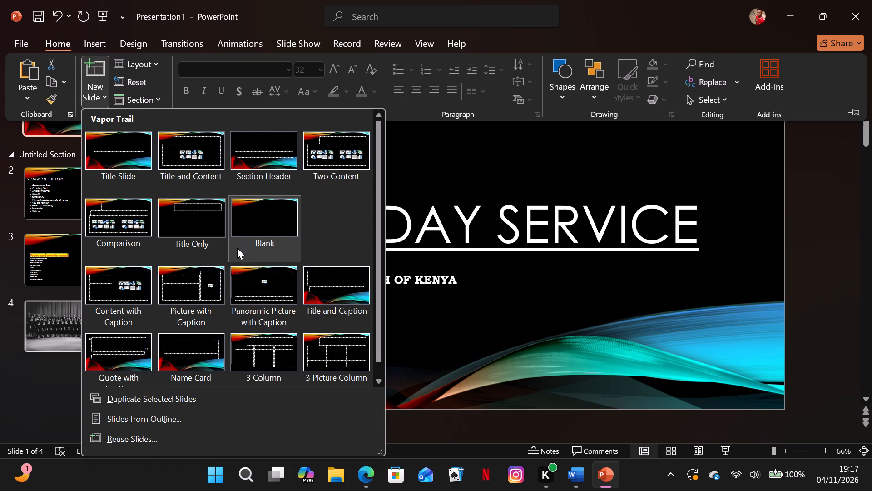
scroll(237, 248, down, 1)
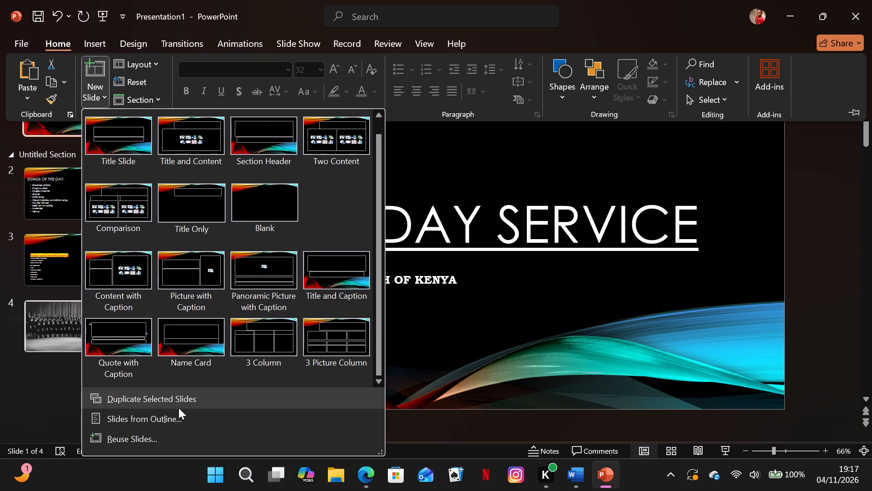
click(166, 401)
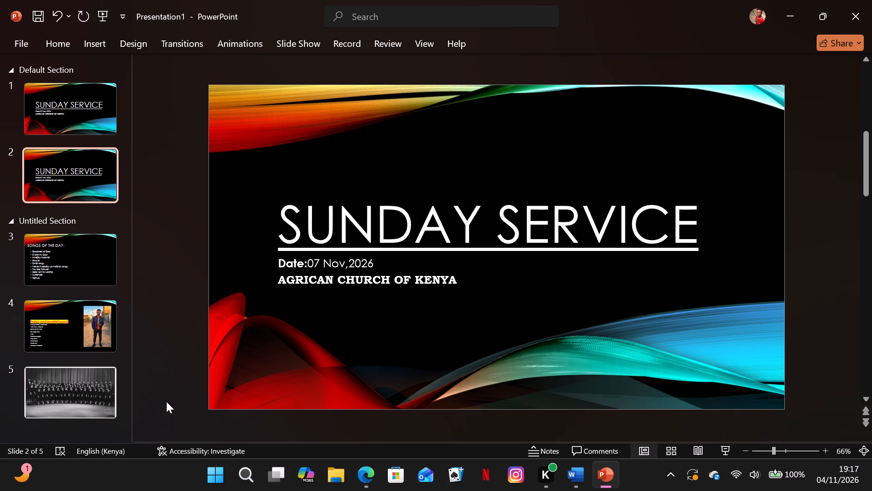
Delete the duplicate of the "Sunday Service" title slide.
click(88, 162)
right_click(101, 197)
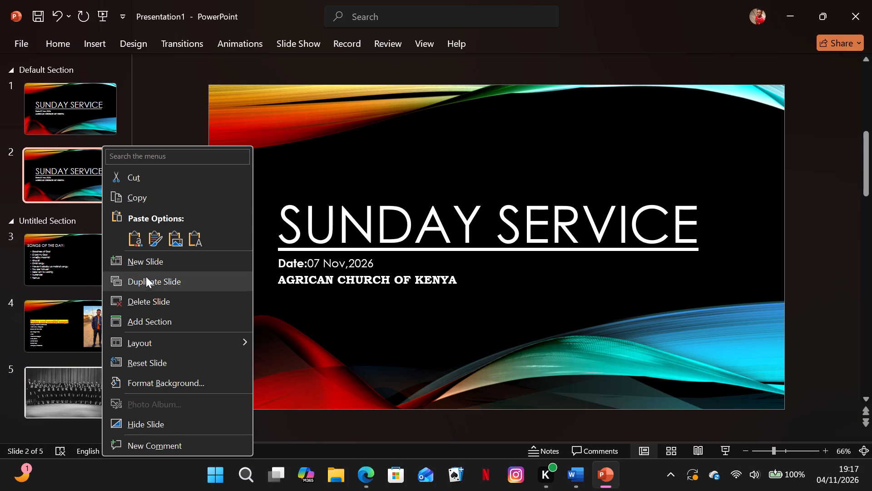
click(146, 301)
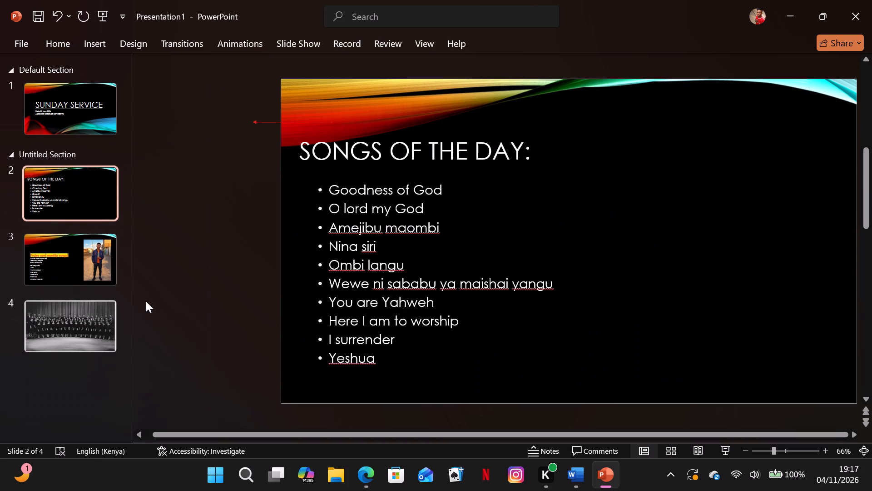
Delete slide 4 with the black-and-white choir photo.
right_click(93, 331)
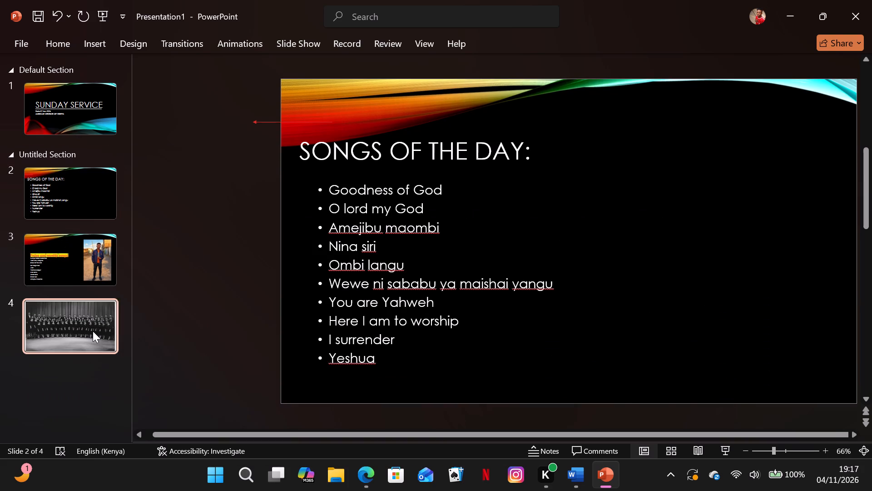
click(149, 170)
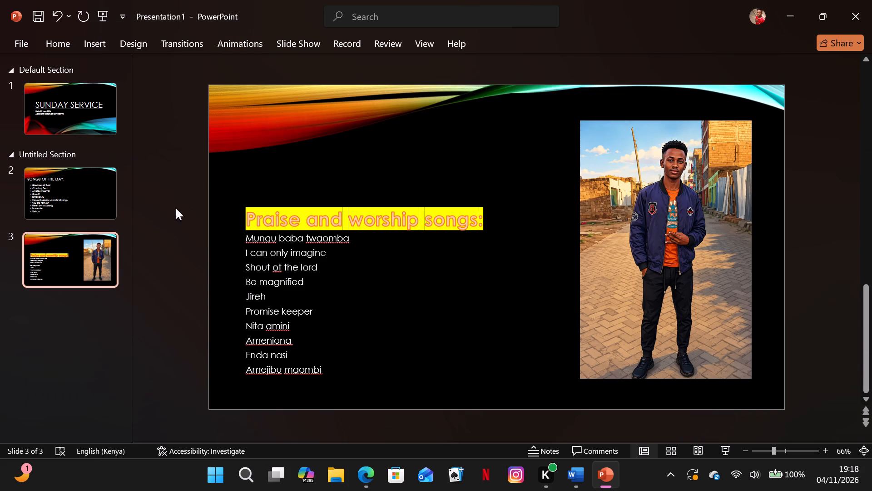
Add a new slide with the Section Header layout after the "Praise and worship songs" slide.
click(90, 319)
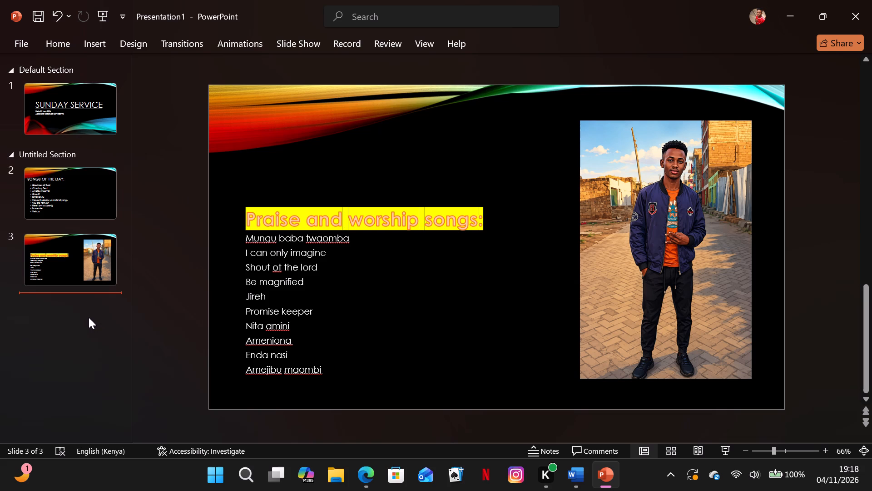
click(65, 42)
click(99, 90)
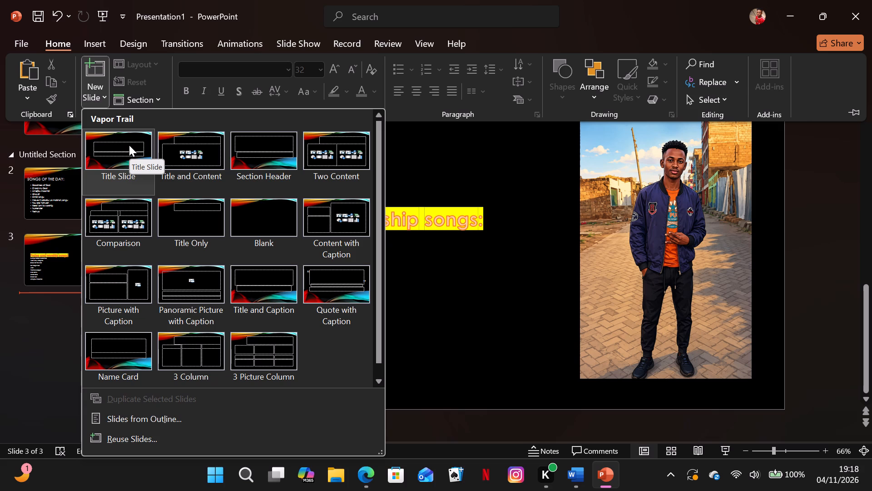
click(258, 155)
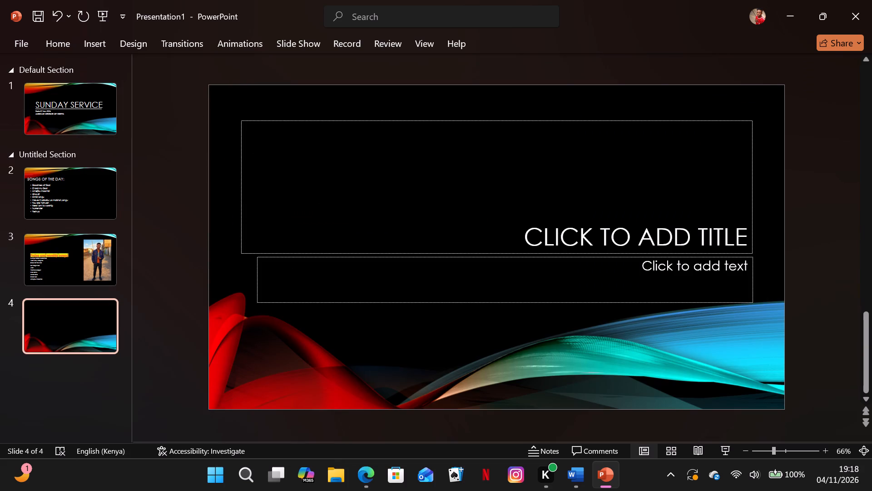
Enter "offering\offertory" as the title of the new section header slide 4.
click(402, 218)
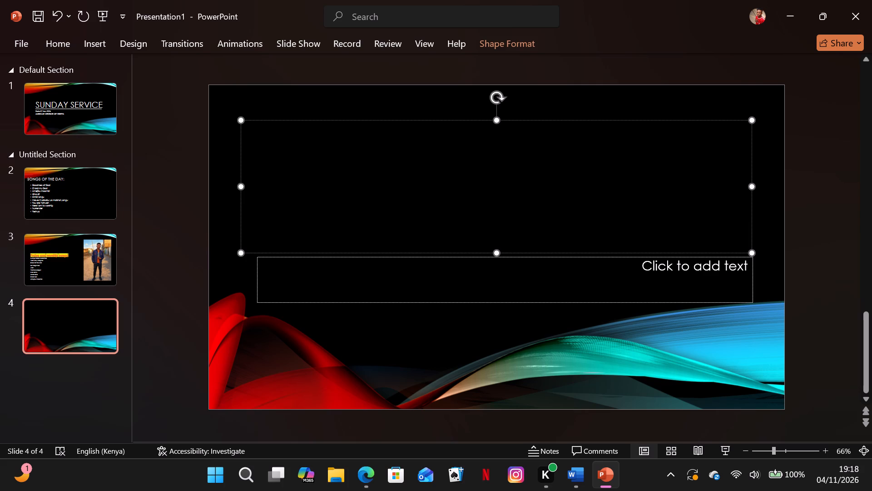
key(o)
key(f)
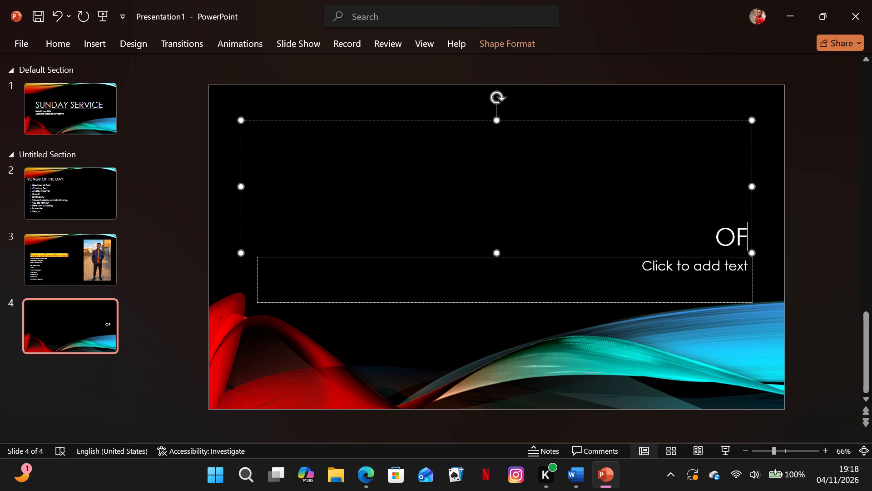
text(feri)
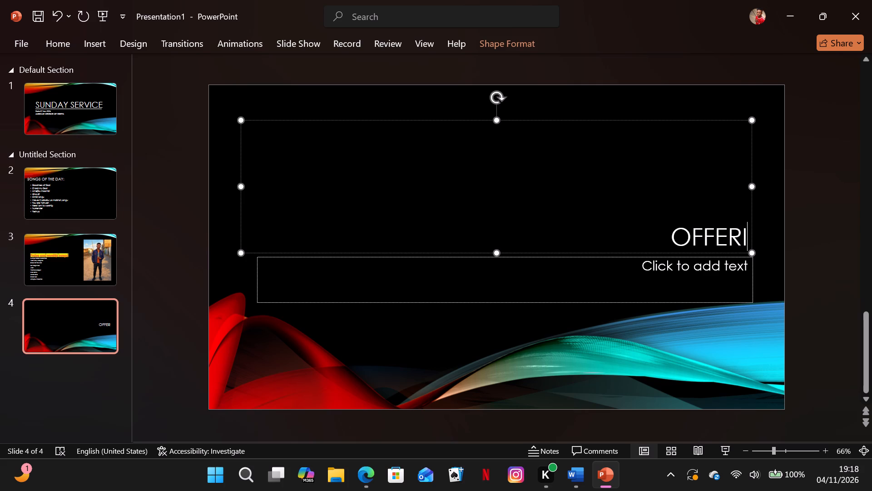
text(ng)
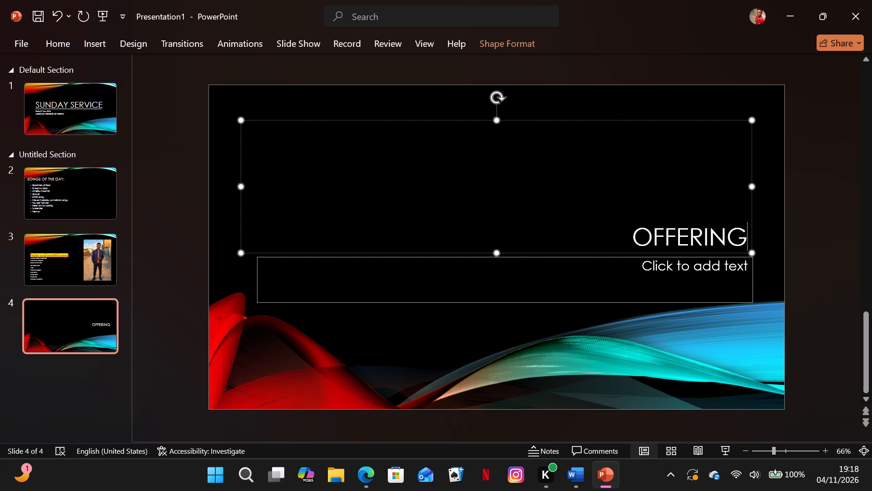
key(backslash)
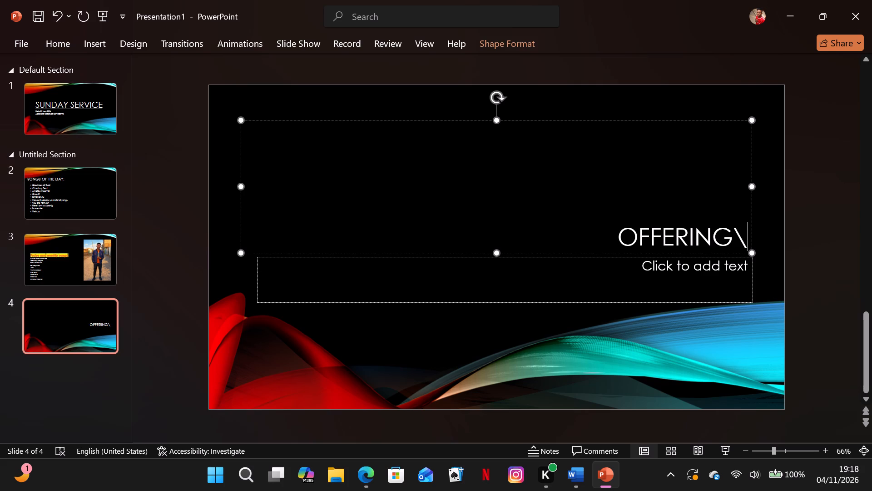
text(offer)
text(tory)
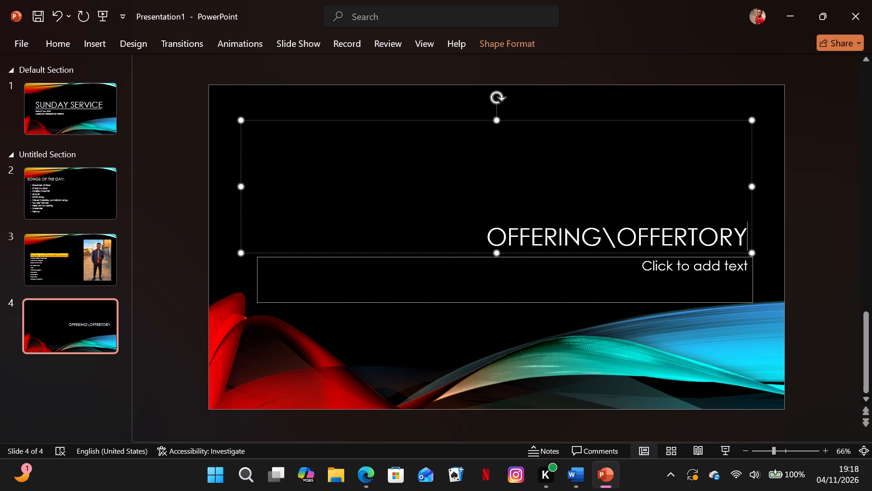
Center the whole "offering\offertory" title within its placeholder on slide 4.
click(397, 273)
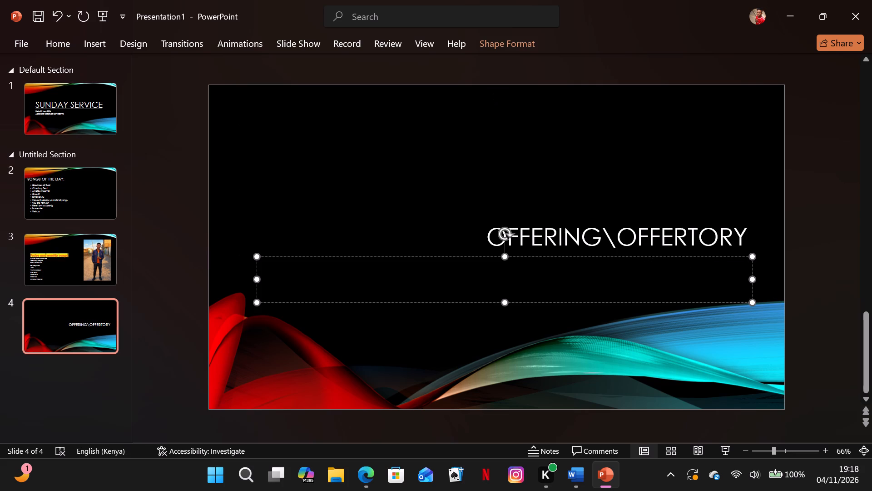
click(466, 237)
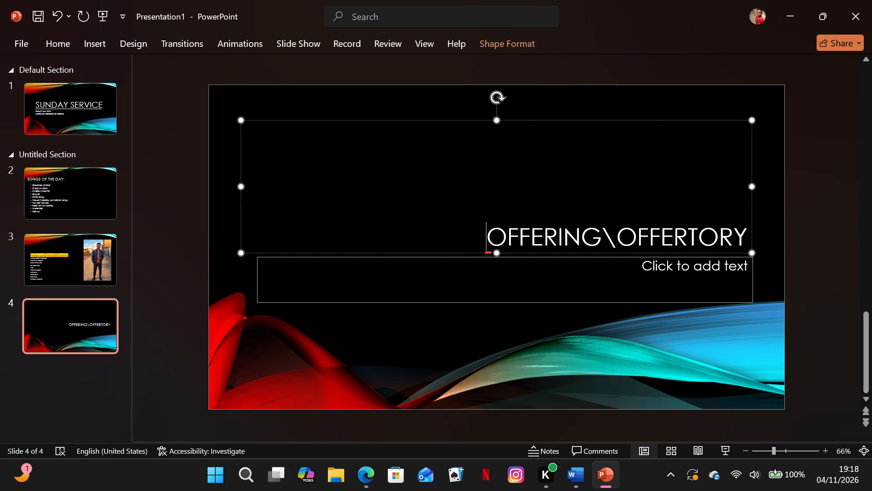
drag(466, 237, 608, 228)
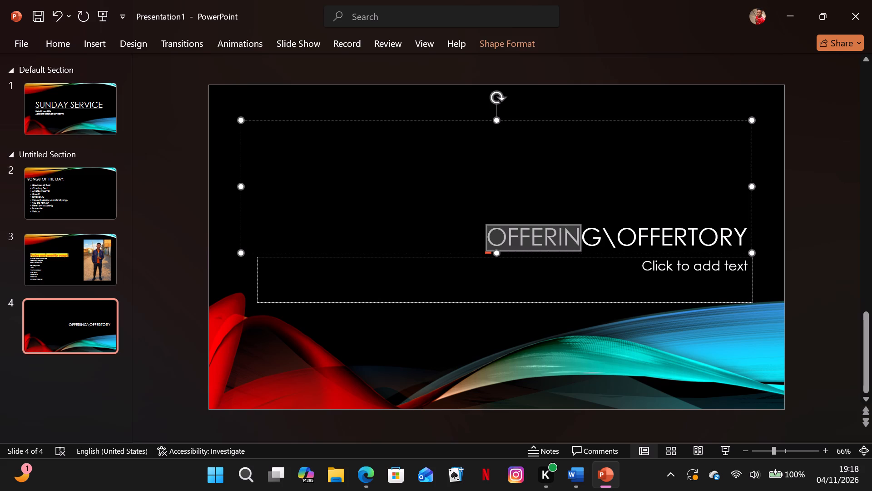
drag(608, 228, 759, 240)
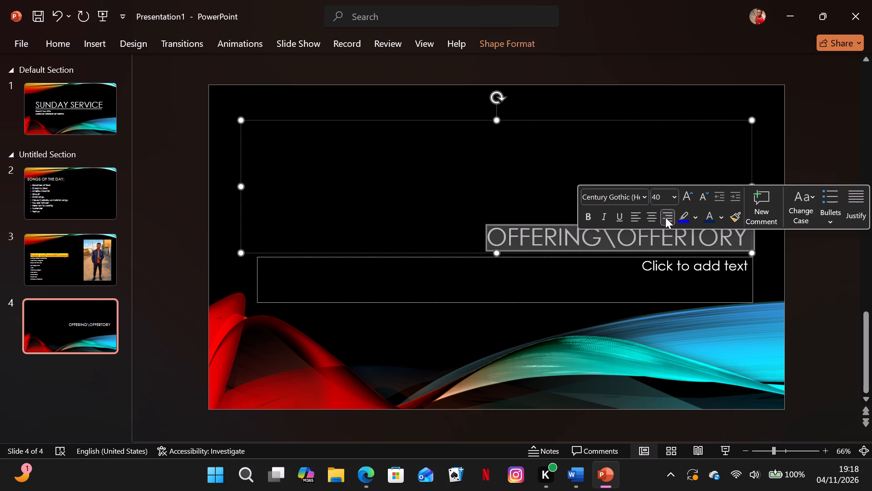
click(655, 216)
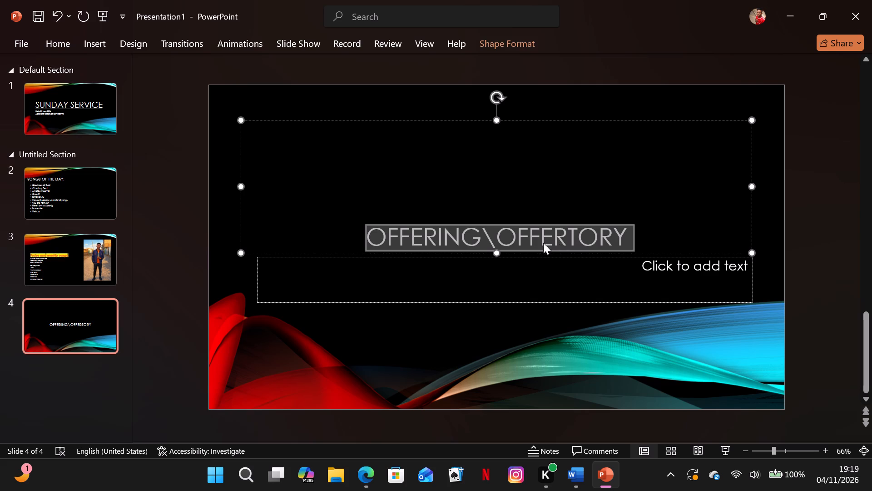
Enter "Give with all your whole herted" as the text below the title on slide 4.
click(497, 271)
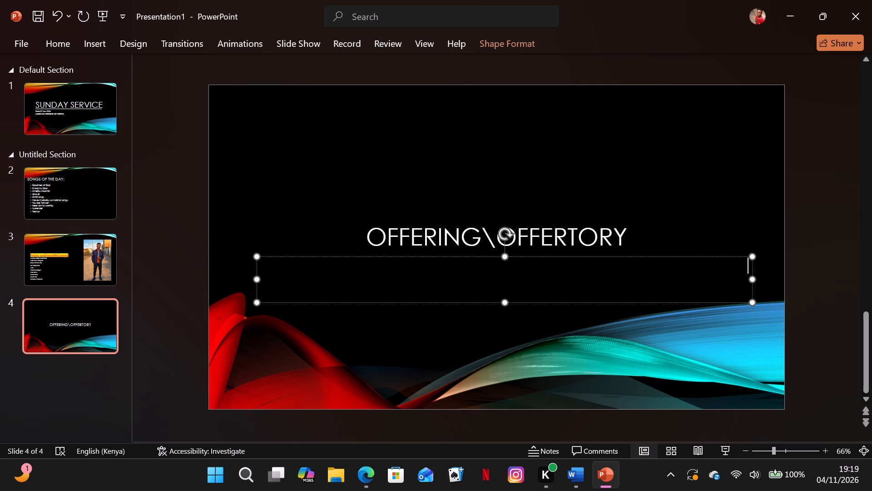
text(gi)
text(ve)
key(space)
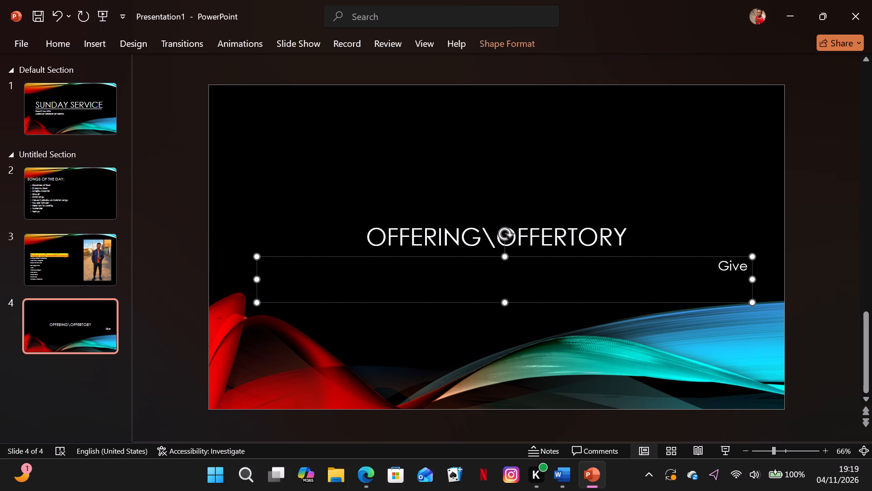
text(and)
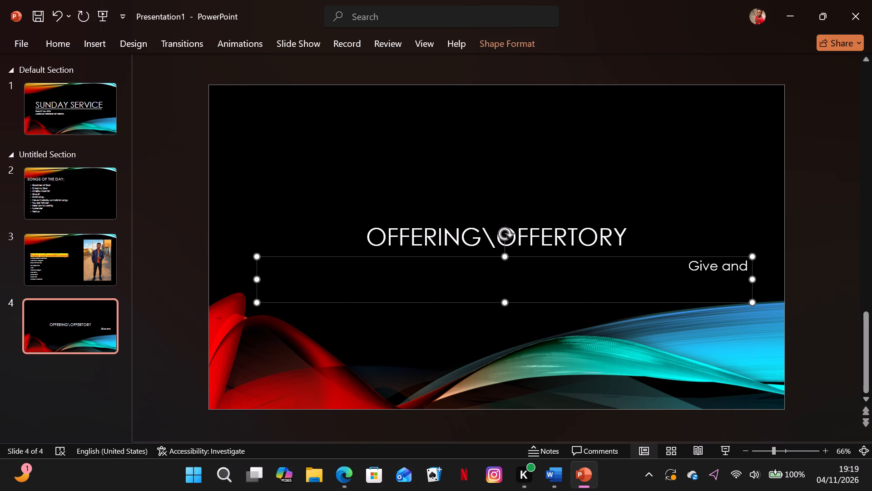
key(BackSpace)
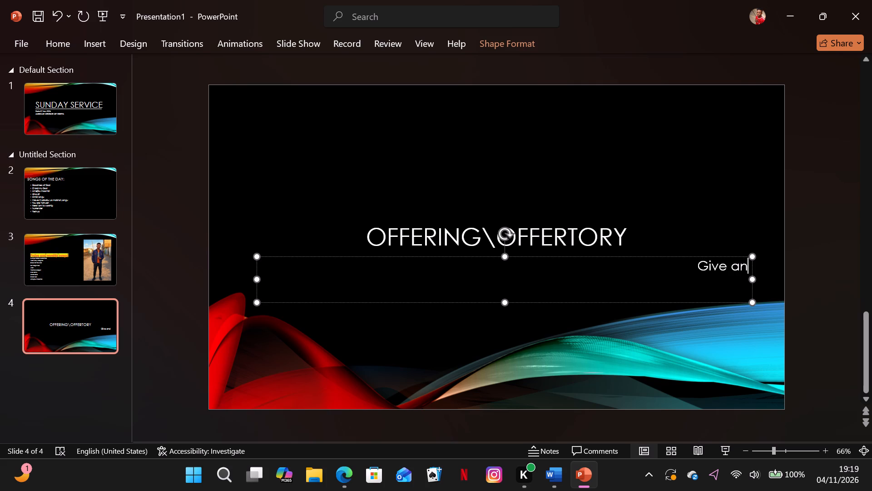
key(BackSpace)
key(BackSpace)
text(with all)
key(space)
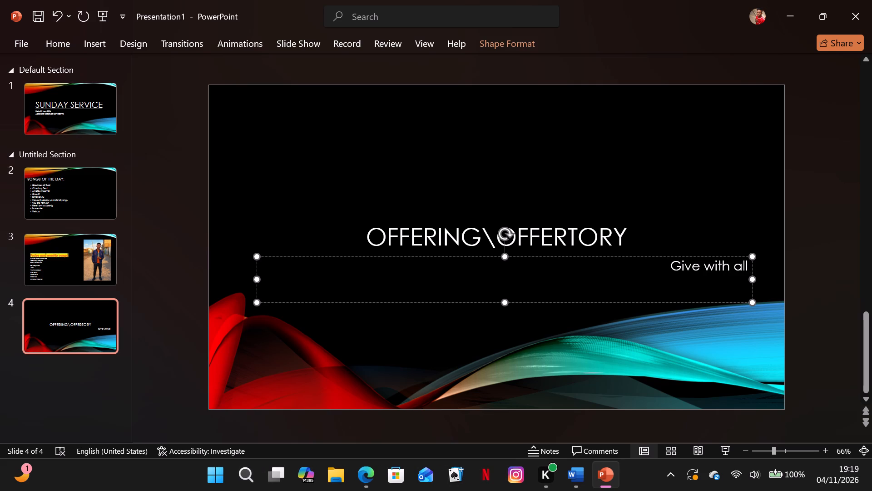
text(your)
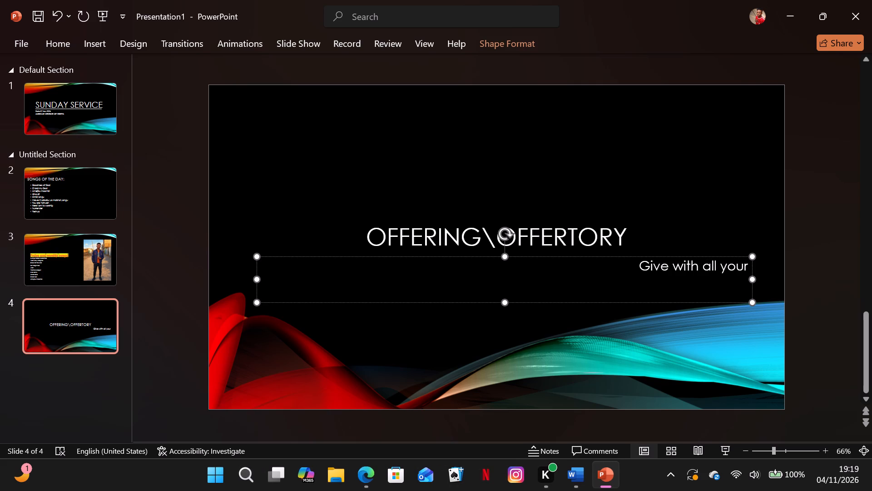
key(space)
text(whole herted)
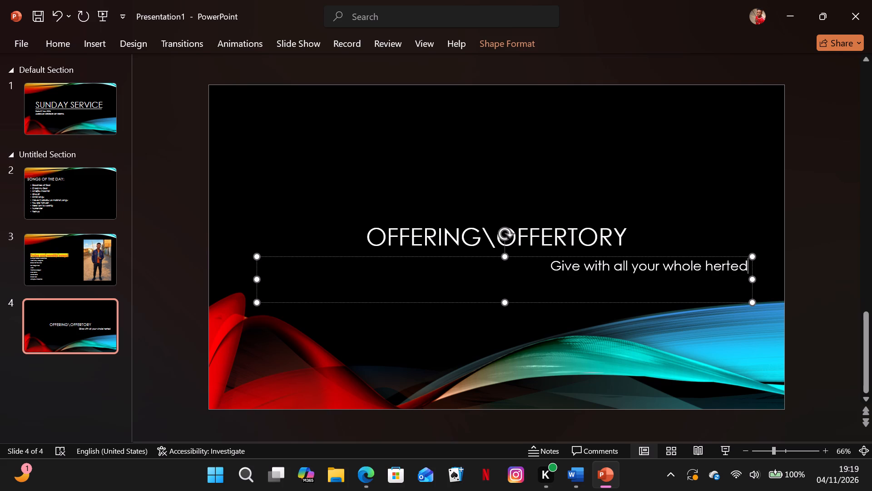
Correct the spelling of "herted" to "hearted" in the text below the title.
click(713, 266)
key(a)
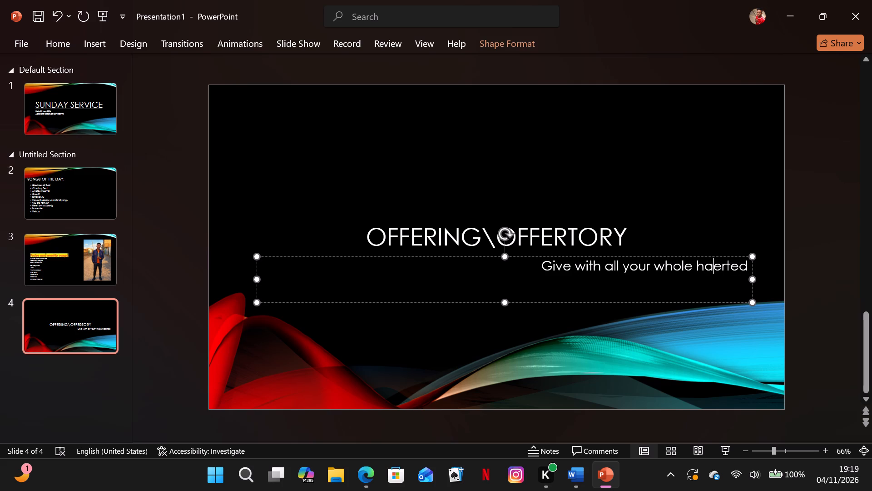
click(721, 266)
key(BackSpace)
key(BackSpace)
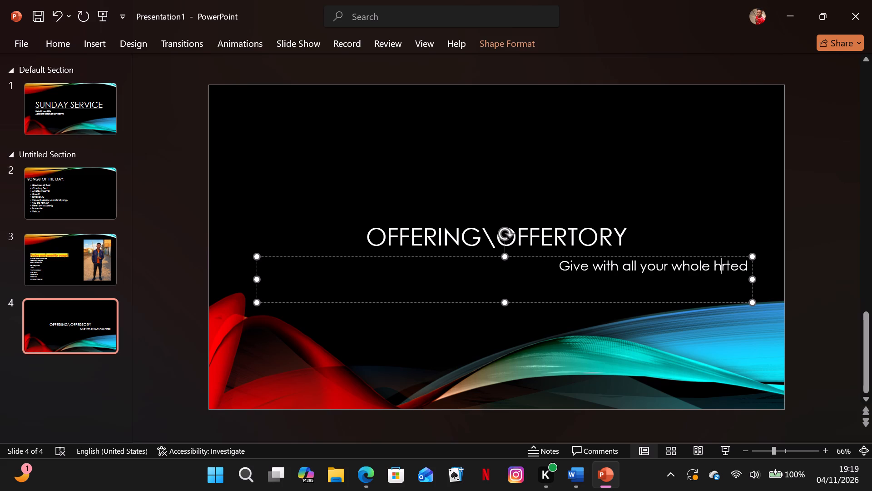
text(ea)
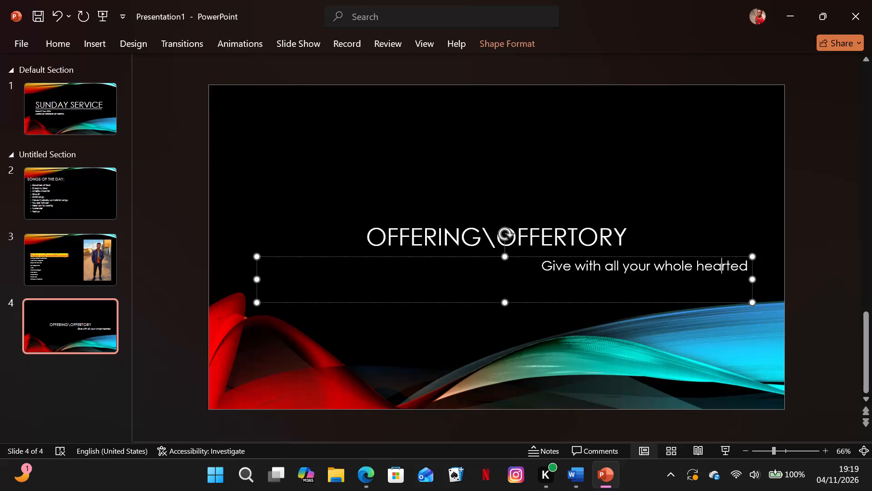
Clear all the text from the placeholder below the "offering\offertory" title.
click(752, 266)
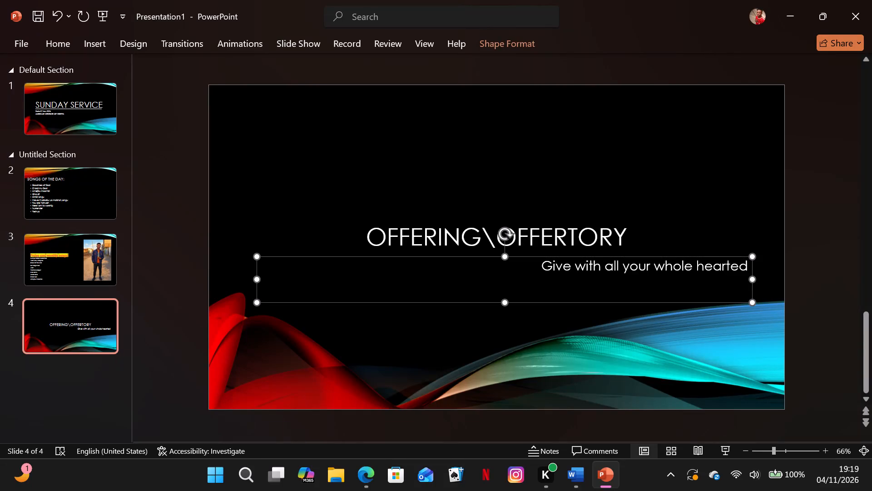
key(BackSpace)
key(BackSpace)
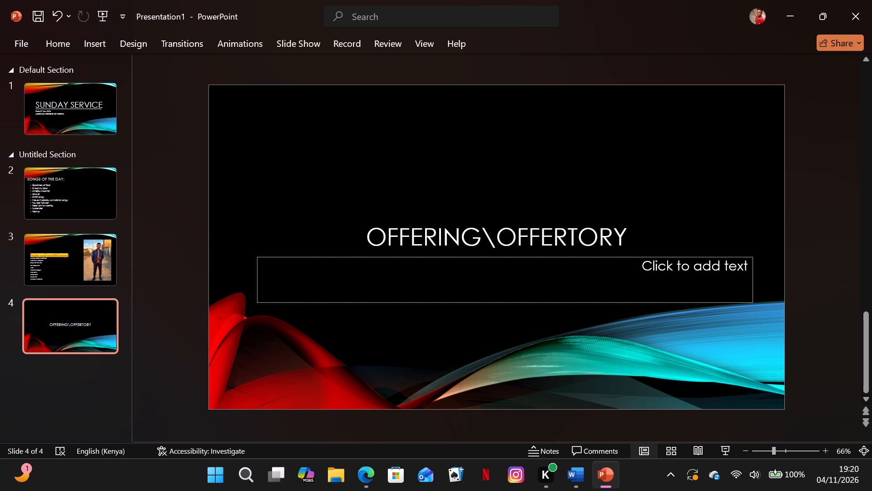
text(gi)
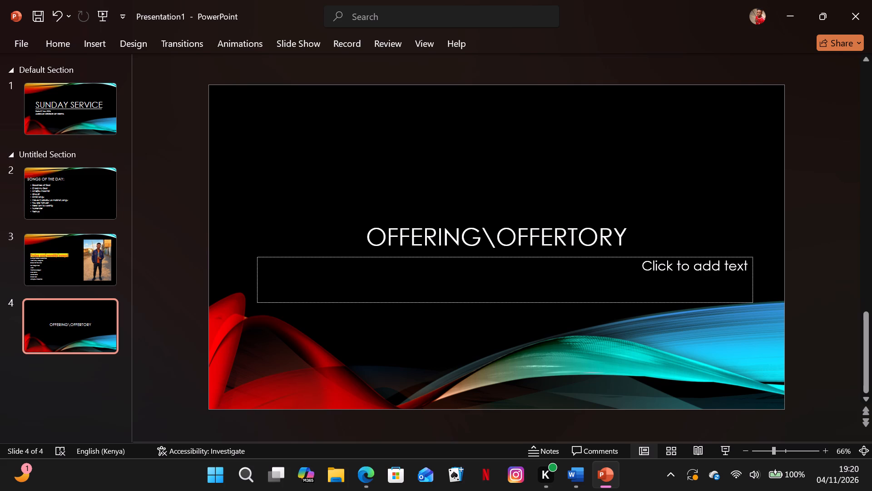
Set the font of the empty text placeholder below the title to Times New Roman.
double_click(608, 274)
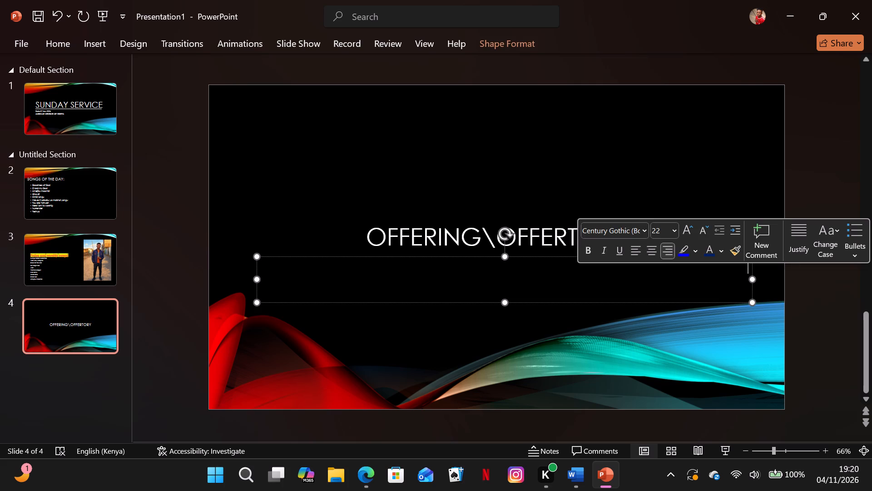
click(647, 230)
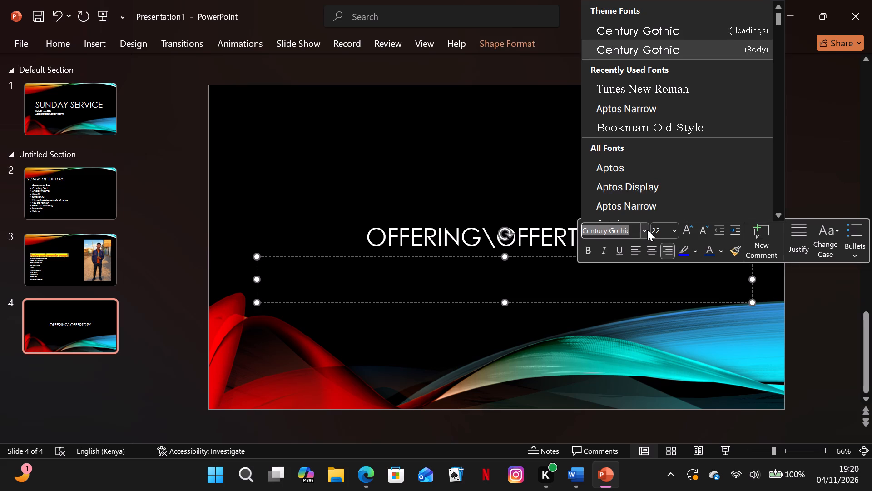
click(628, 98)
Enter "Give with all your heart,mind and it shall be given to you ten times" in the placeholder below the title.
click(276, 266)
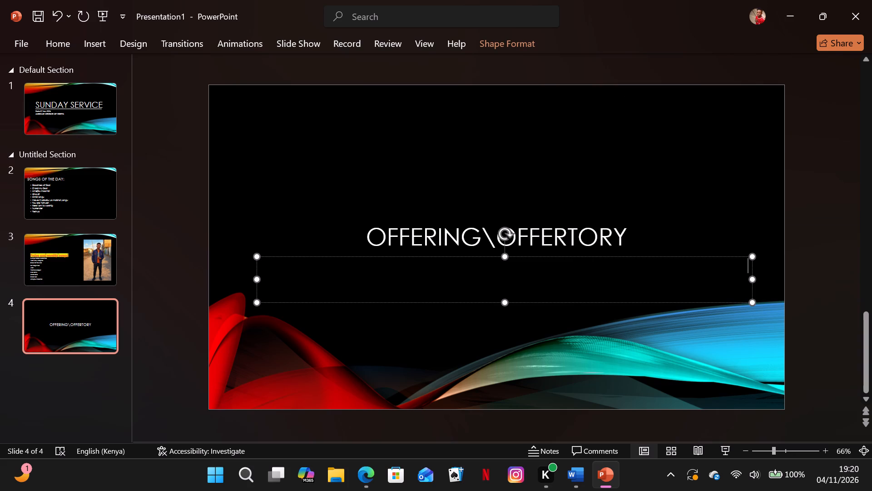
text(gi)
text(ve)
key(space)
text(with all)
key(space)
text(you)
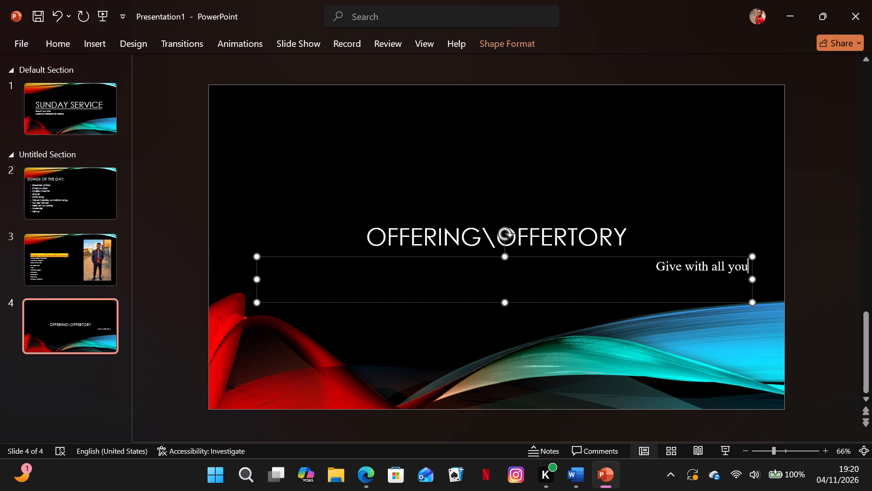
text(r heart)
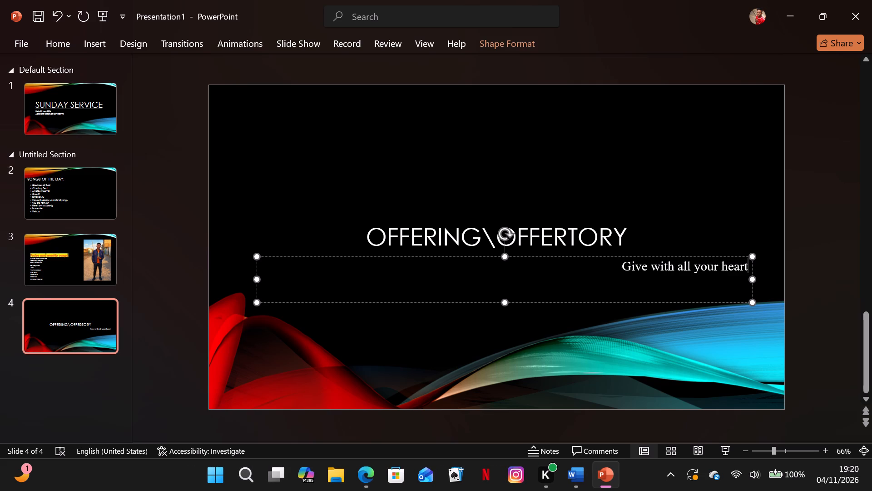
key(comma)
text(mind)
key(space)
text(and)
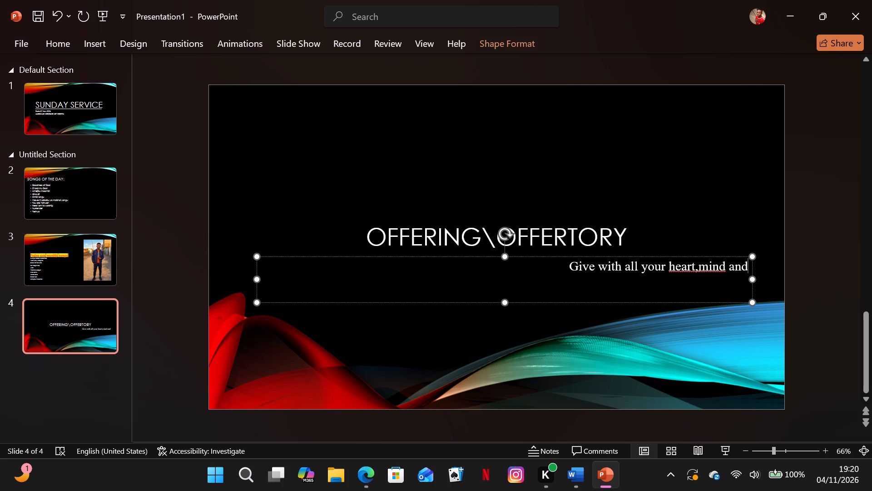
key(space)
text(it)
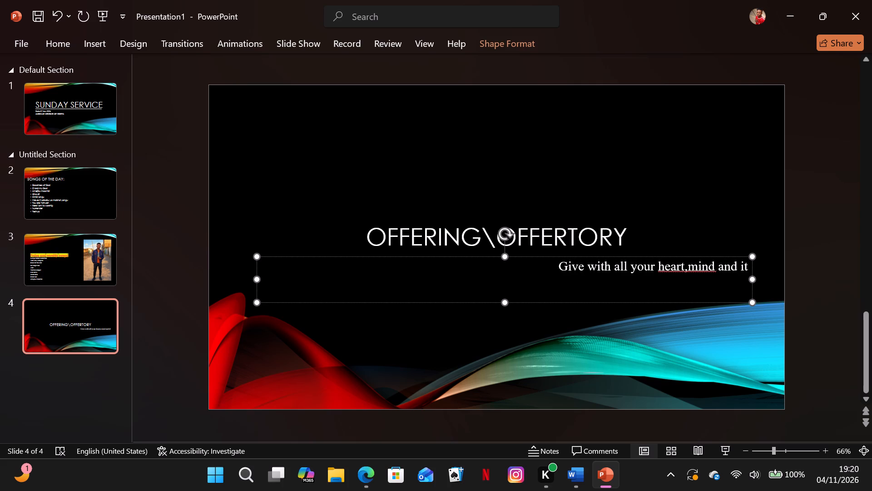
key(space)
text(sha)
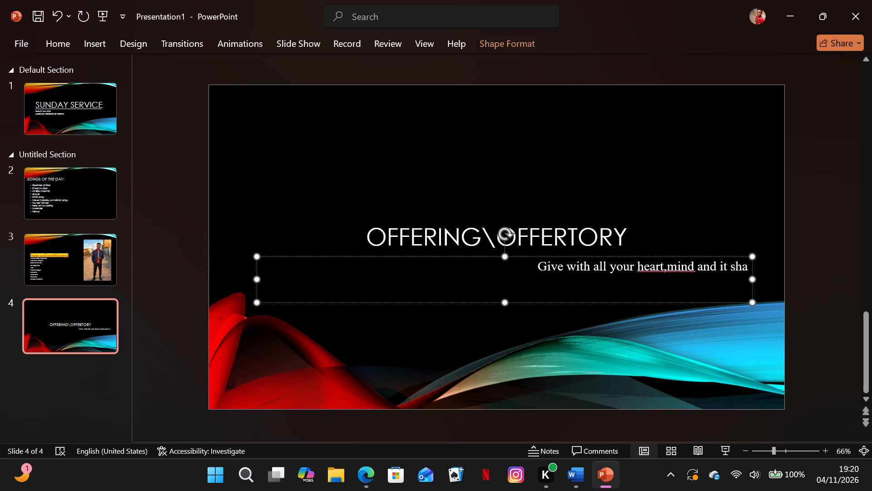
text(ll be gi)
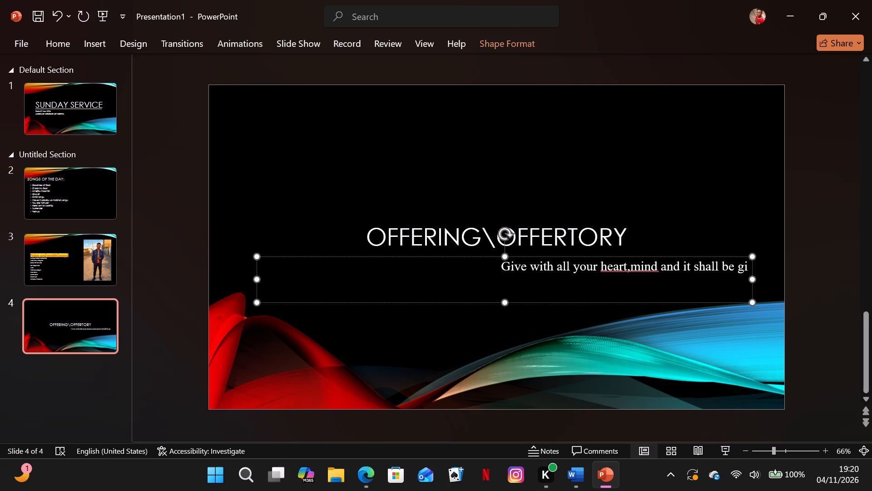
text(ven)
key(space)
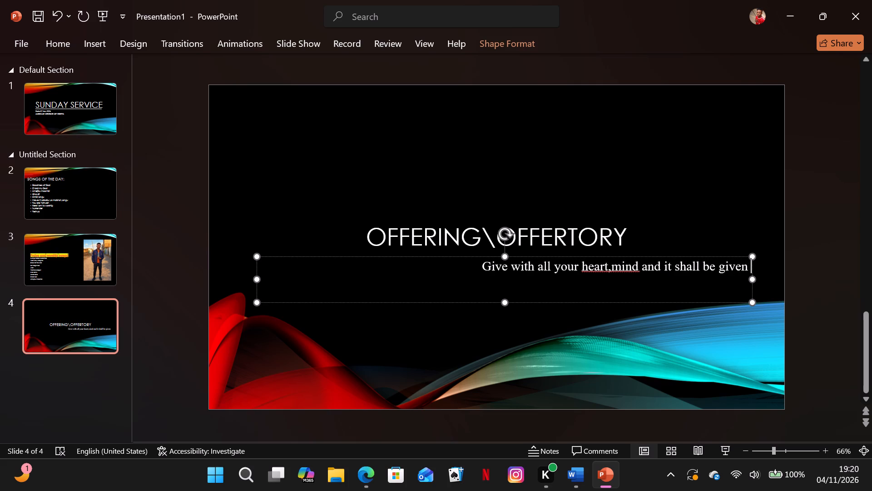
text(to you t)
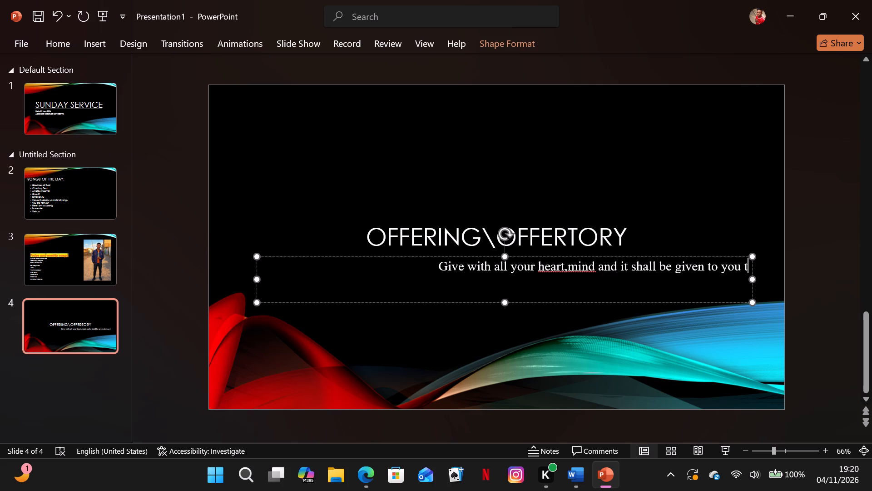
text(en times)
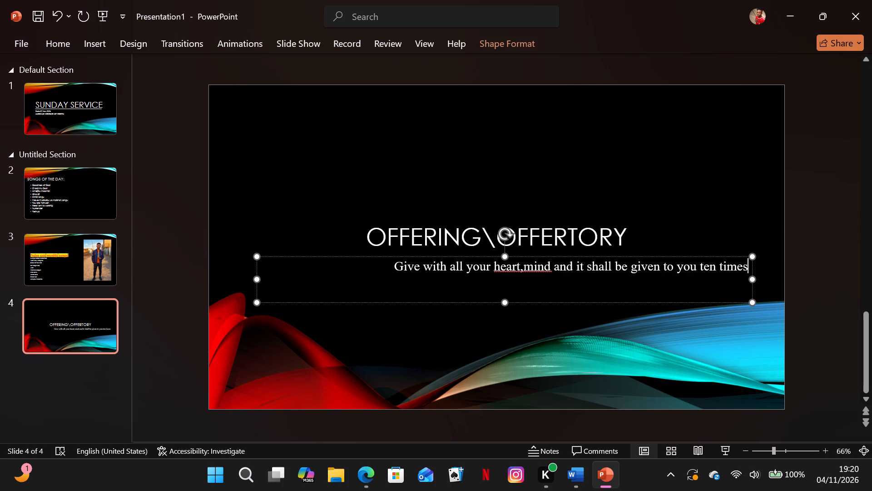
Change the font colour of the whole "Give with all your heart,mind…" sentence to the red theme colour.
right_drag(390, 269, 748, 271)
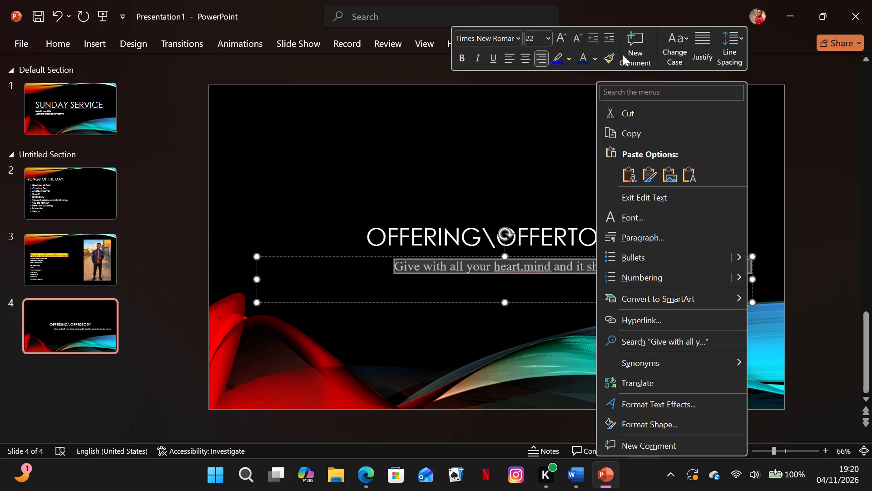
click(592, 59)
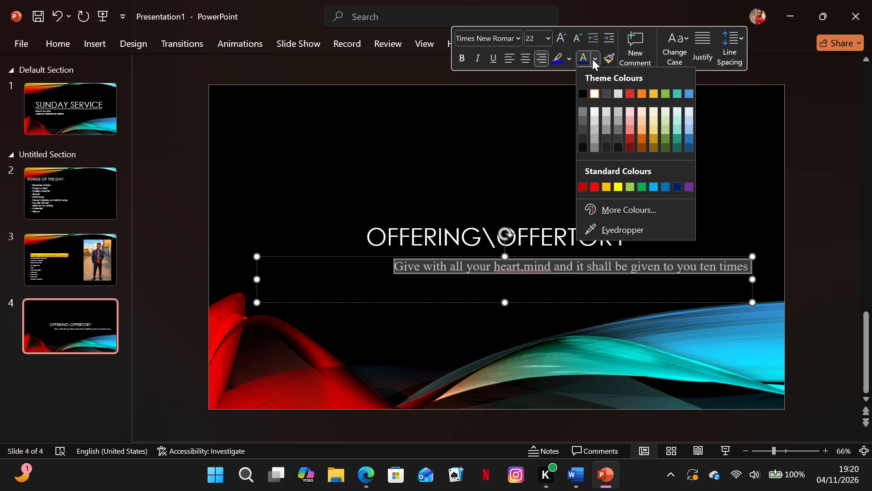
click(627, 94)
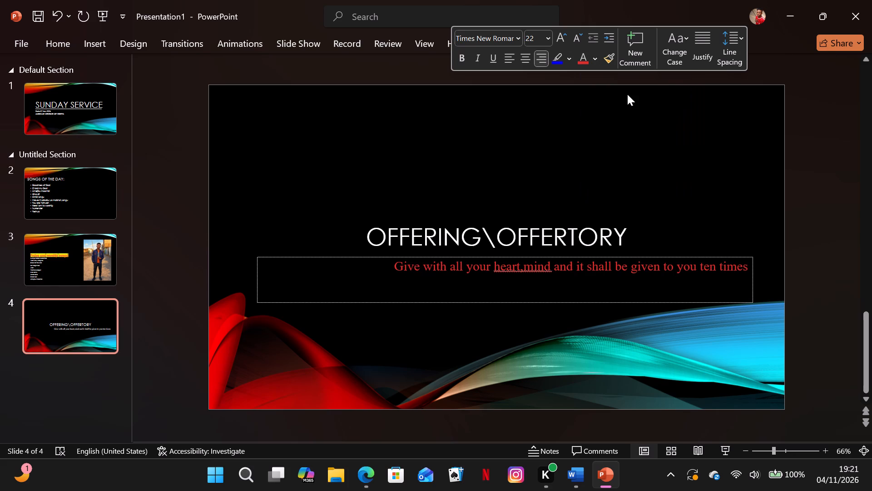
click(647, 233)
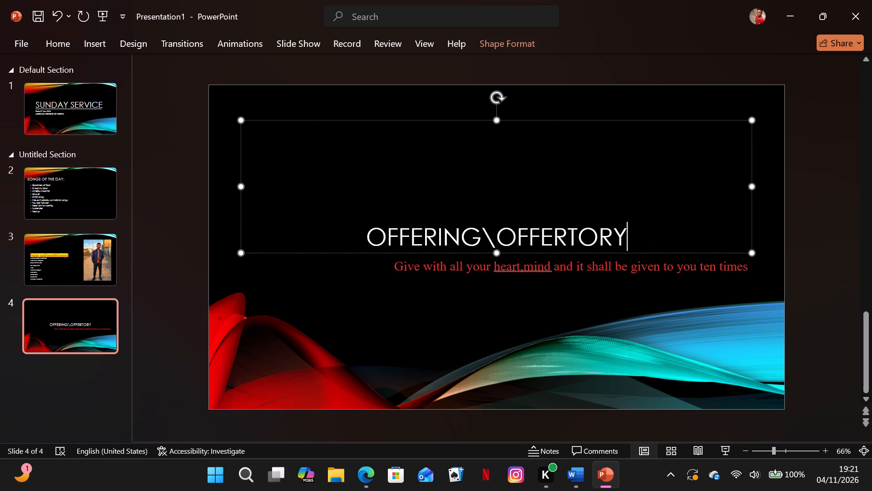
click(540, 338)
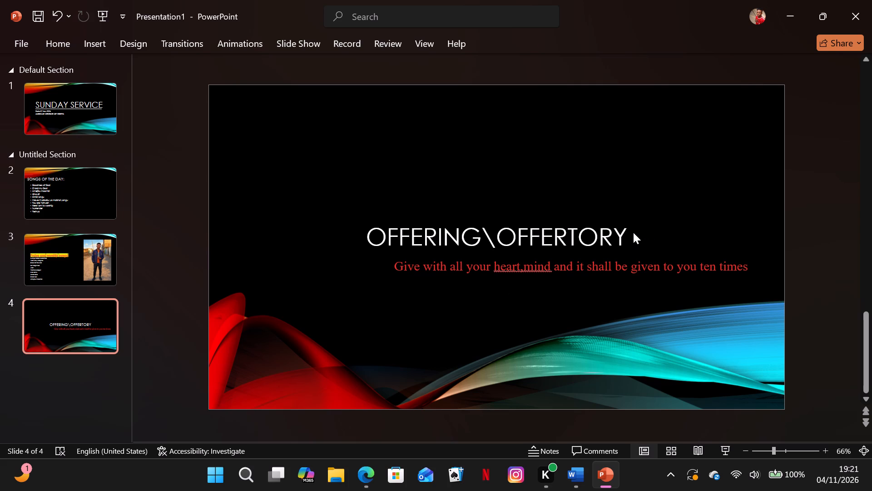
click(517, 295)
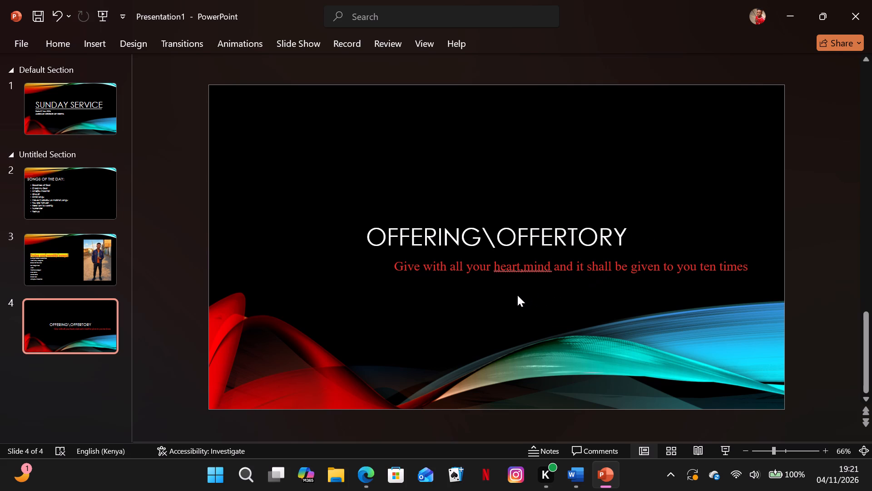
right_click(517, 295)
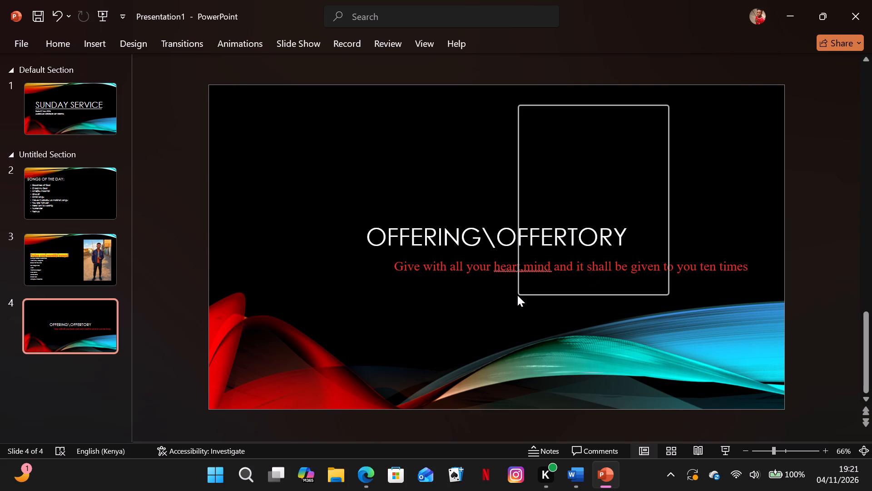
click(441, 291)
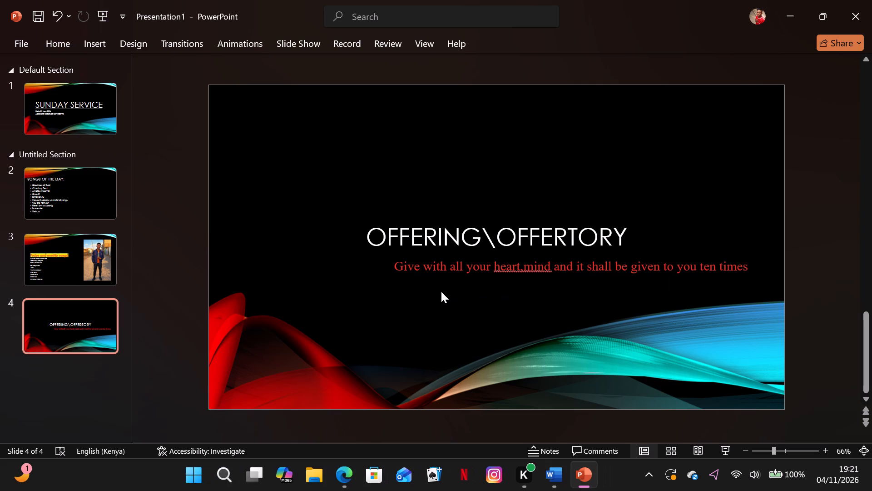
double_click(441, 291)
Left-align the whole "Give with all your heart,mind…" sentence below the "offering\offertory" title.
click(431, 270)
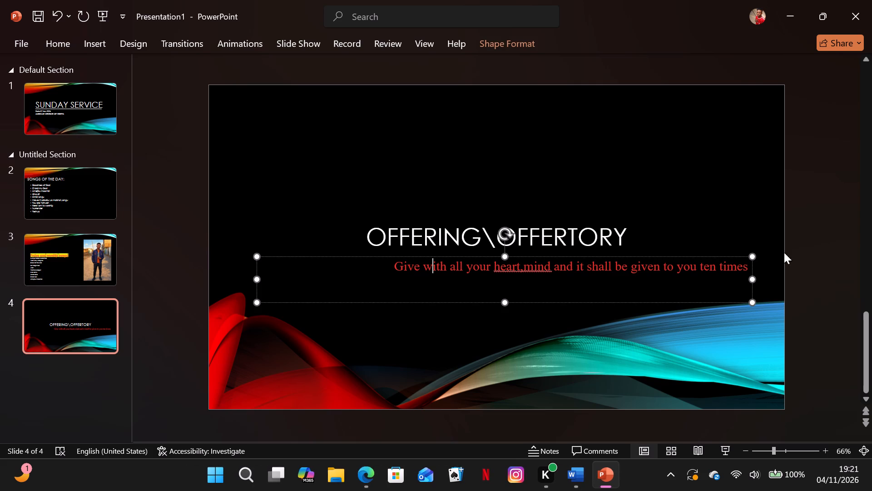
click(747, 264)
right_drag(747, 264, 469, 289)
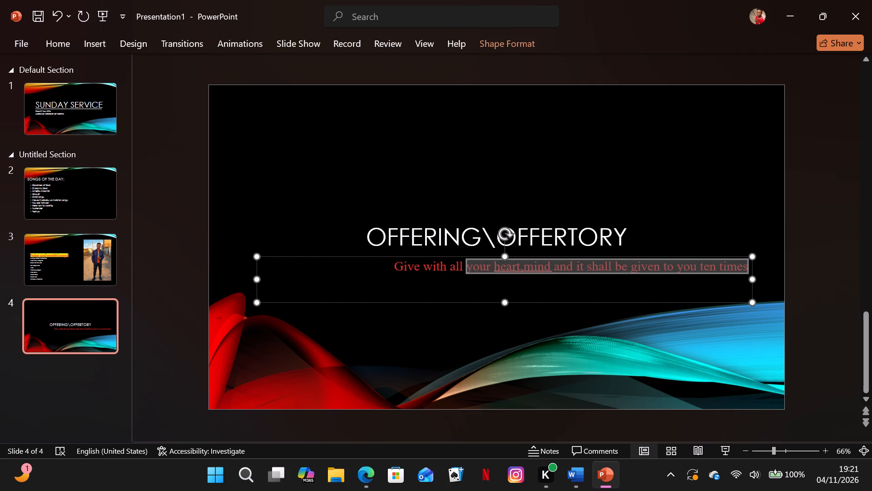
right_drag(469, 289, 402, 277)
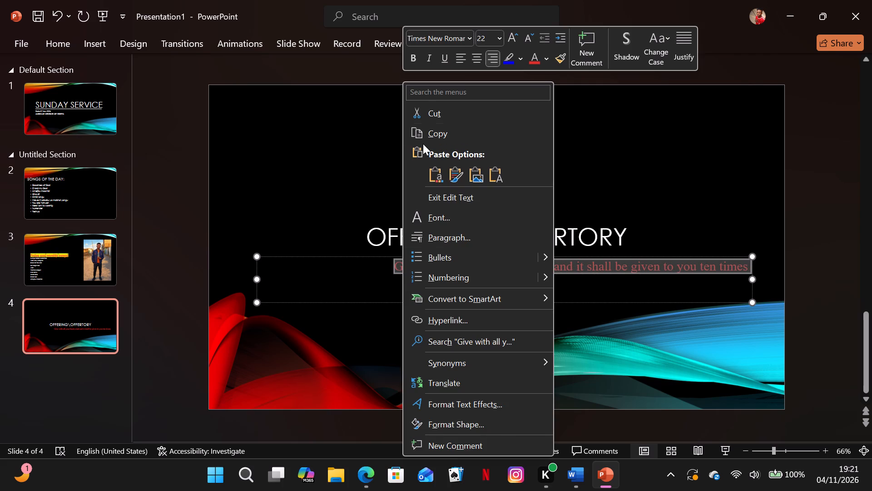
click(454, 60)
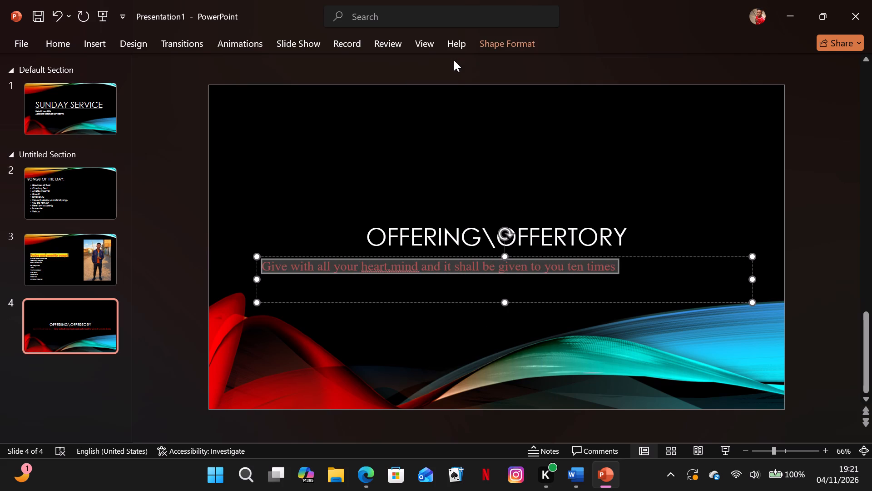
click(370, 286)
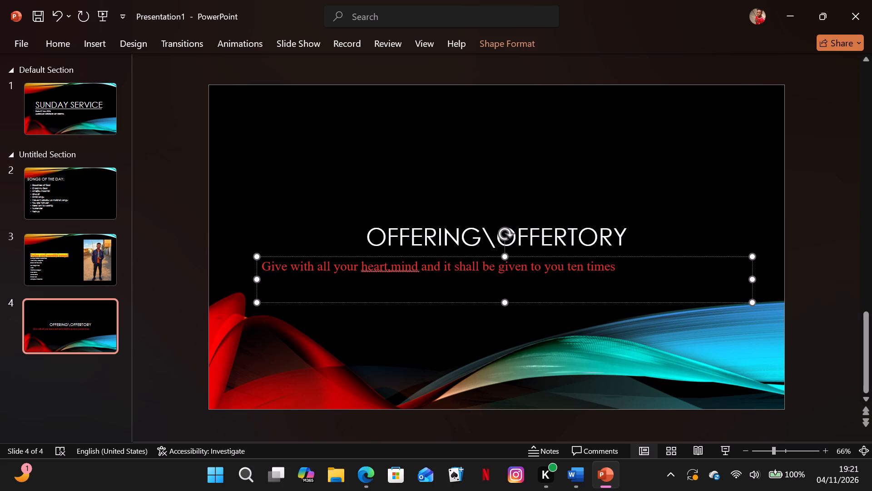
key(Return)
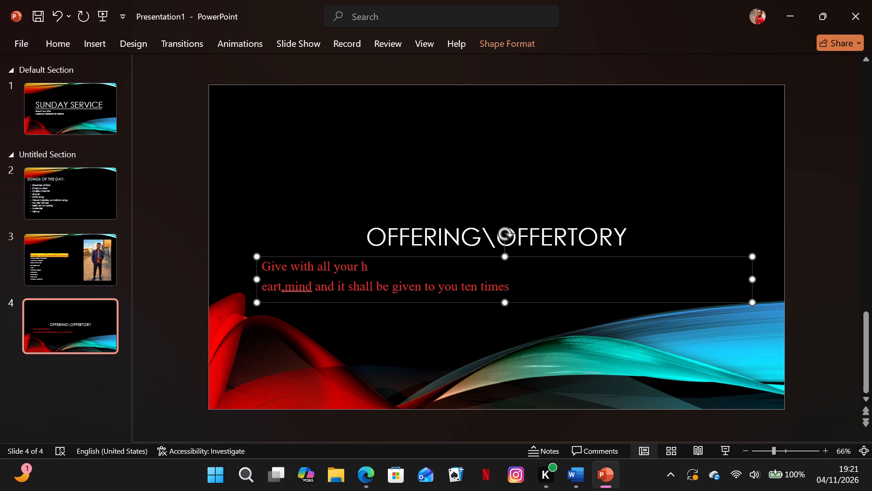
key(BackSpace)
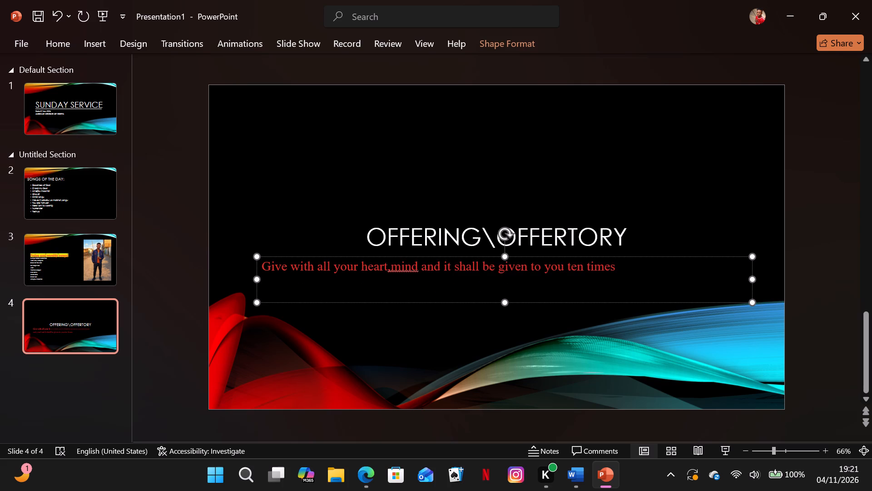
Start a new line after "ten times" at the end of the red sentence below the title.
click(623, 266)
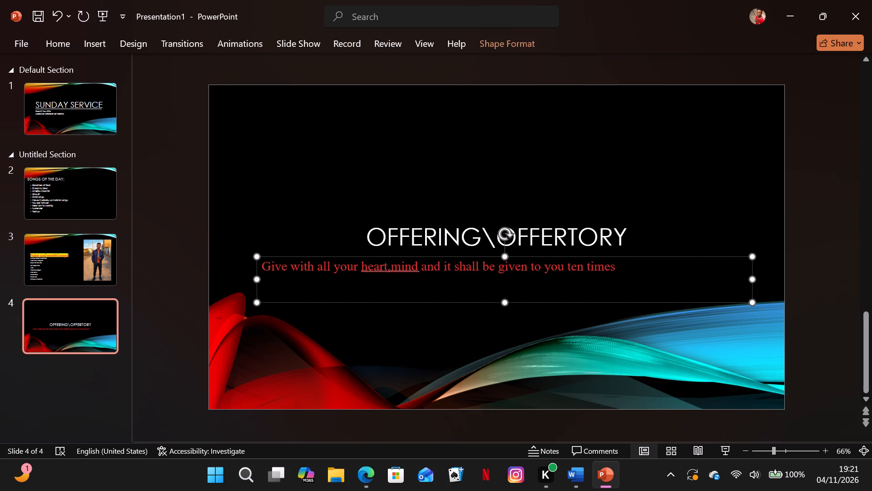
key(Return)
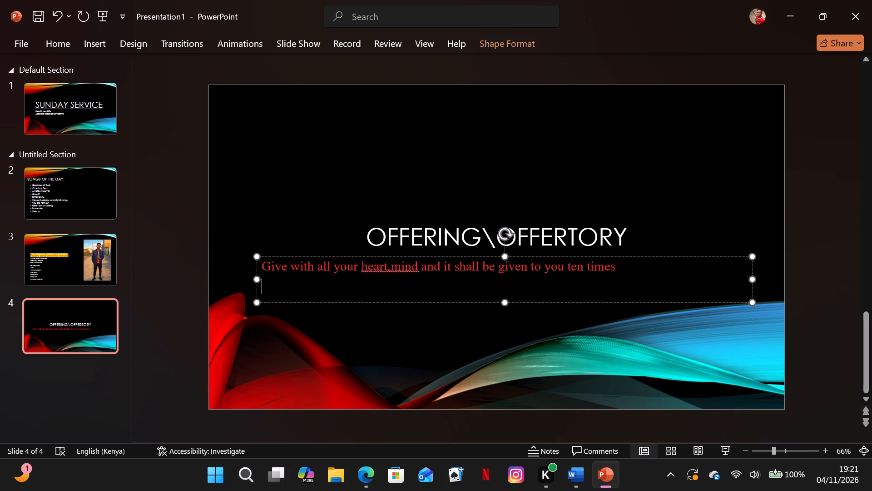
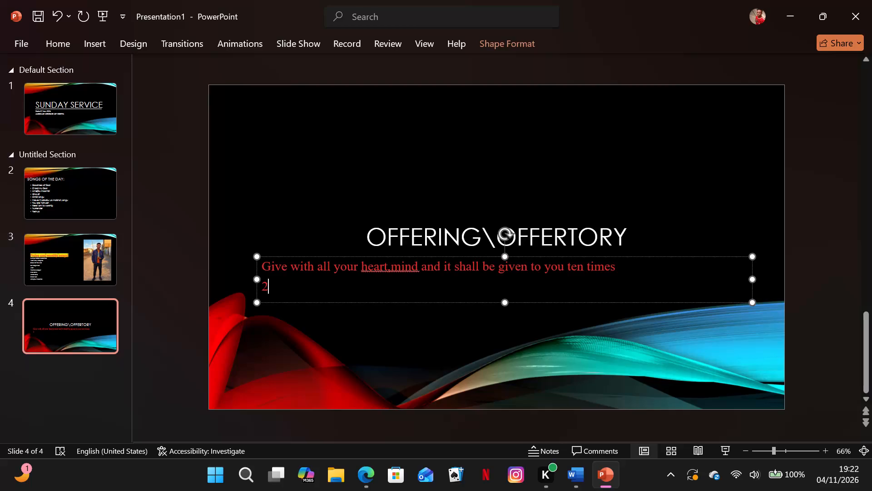
Complete the second line below the offering\offertory title so it reads "2 Corinthians 9:7".
key(space)
key(shift+c)
key(o)
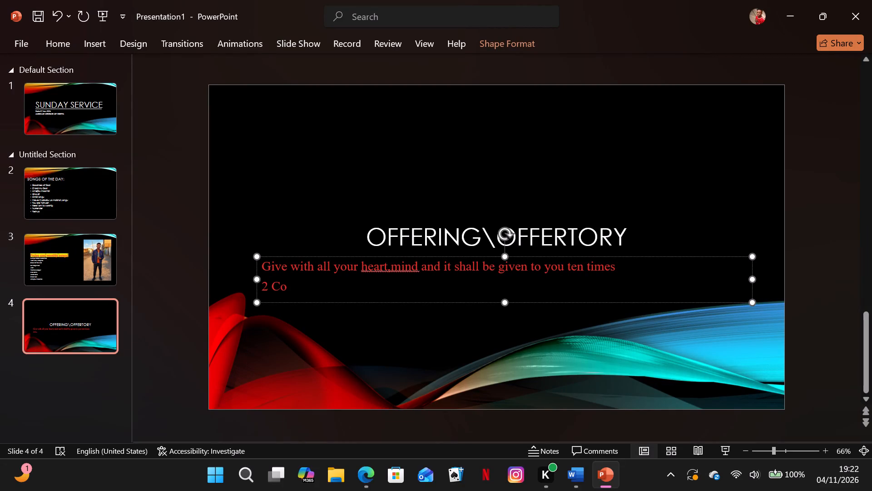
text(ri)
key(n)
text(thians)
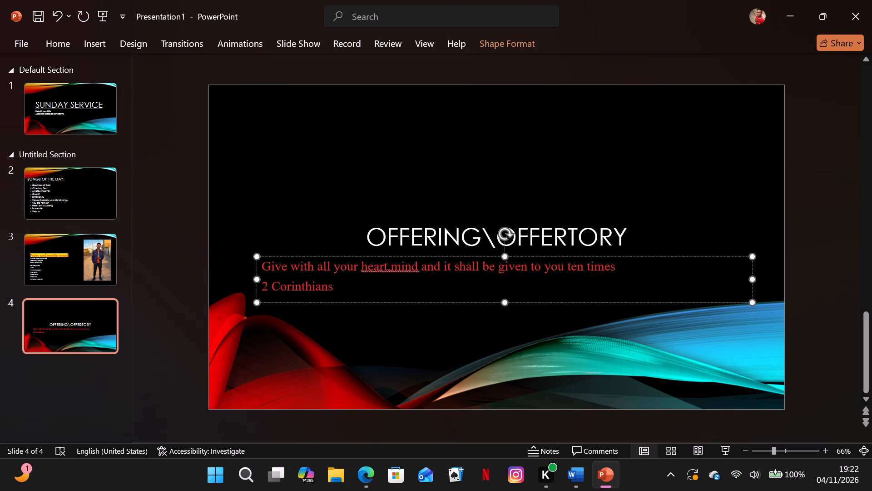
key(space)
text(9)
key(shift+colon)
key(7)
Add the quotation “God loves a cheerful giver” after "2 Corinthians 9:7", separated by four spaces.
key(space)
key(space)
key(space)
key(space)
key(shift+quotedbl)
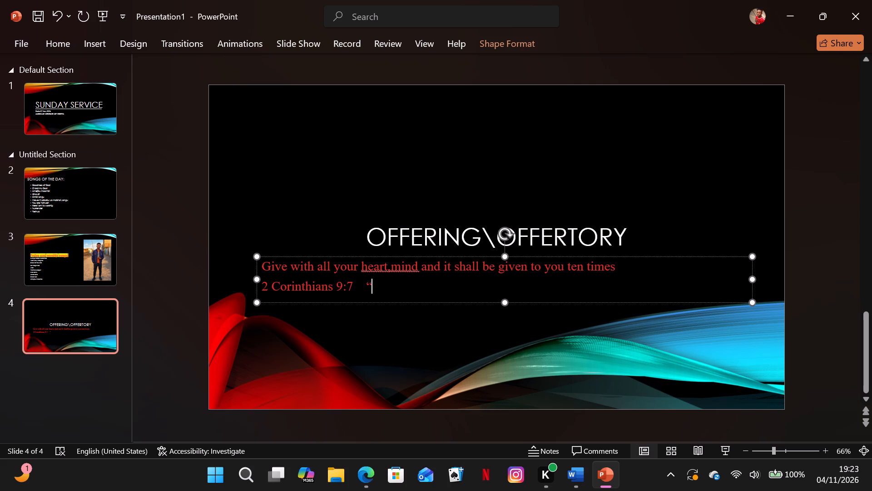
key(shift+g)
text(od)
key(space)
text(lo)
text(ves)
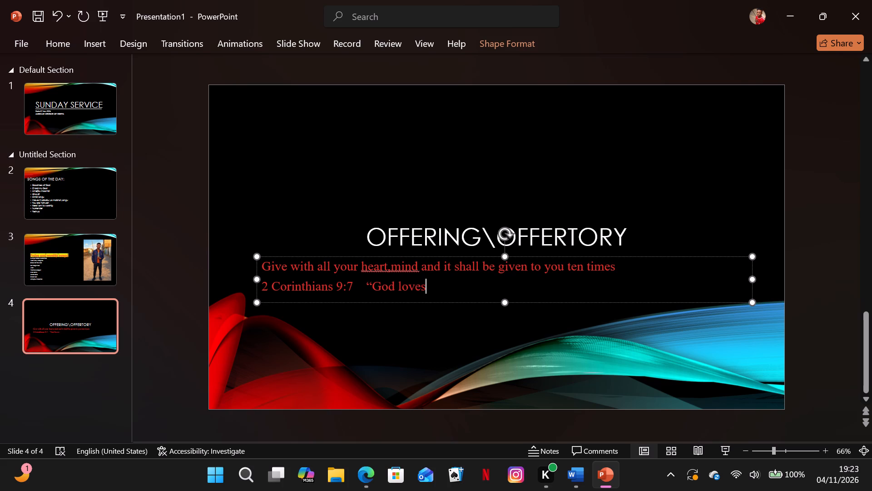
key(space)
text(a c)
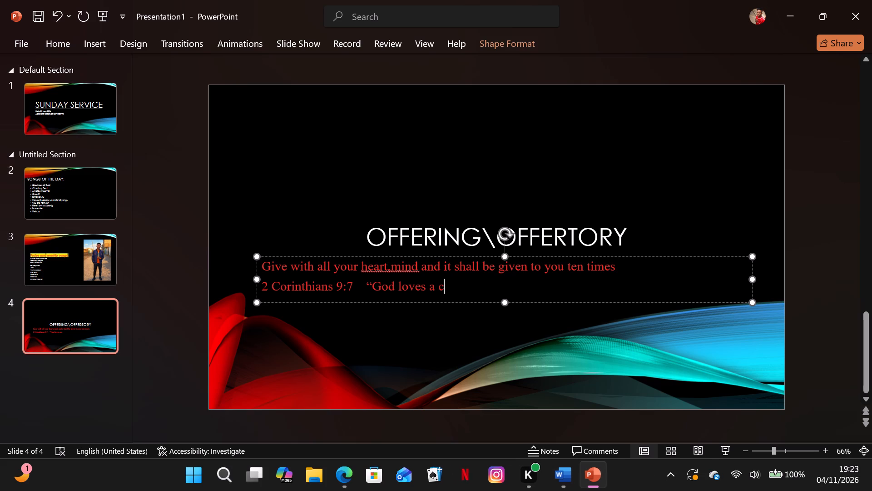
key(h)
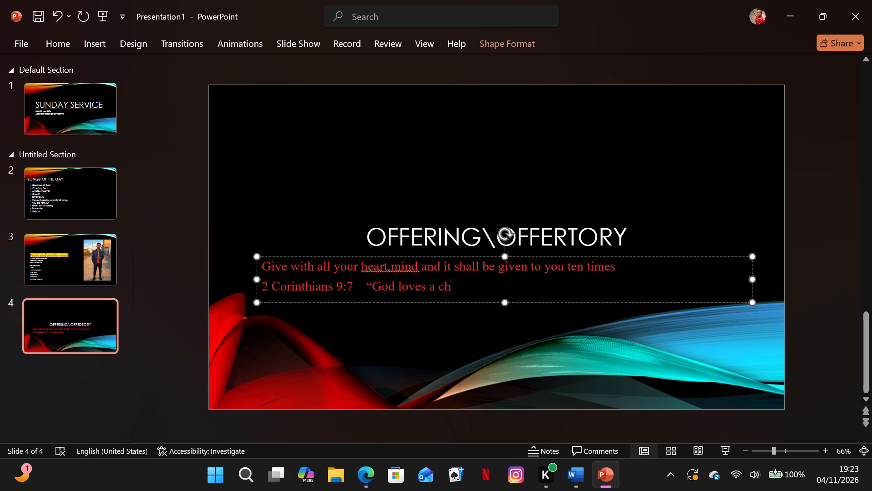
text(eerfu)
text(l)
key(space)
text(giver)
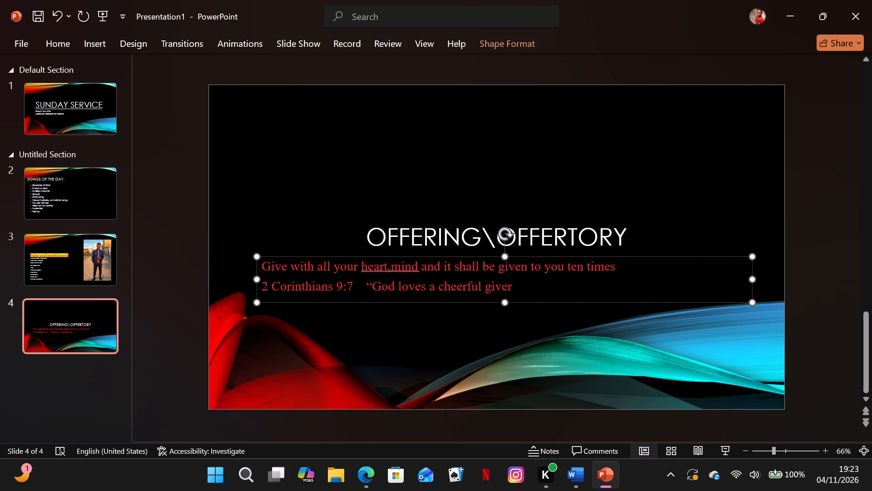
key(shift+quotedbl)
Change the font colour of the whole "2 Corinthians 9:7 “God loves a cheerful giver”" line to the green theme colour.
click(531, 290)
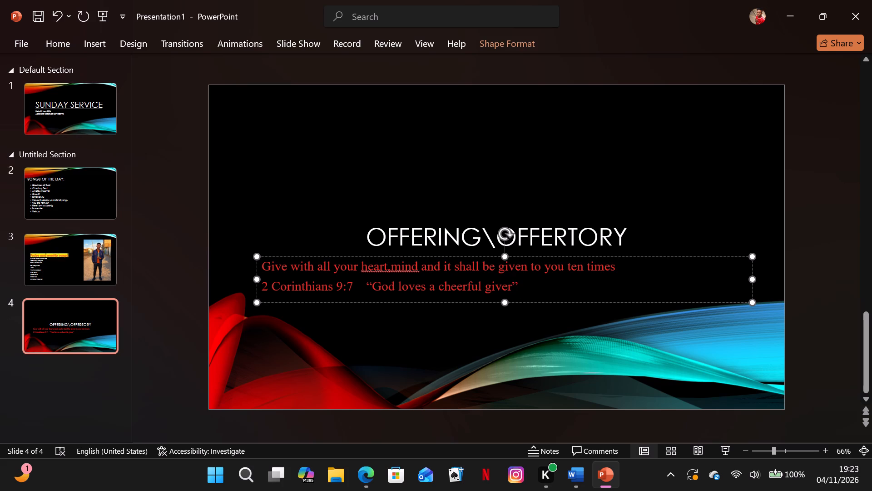
click(531, 290)
right_drag(516, 285, 309, 286)
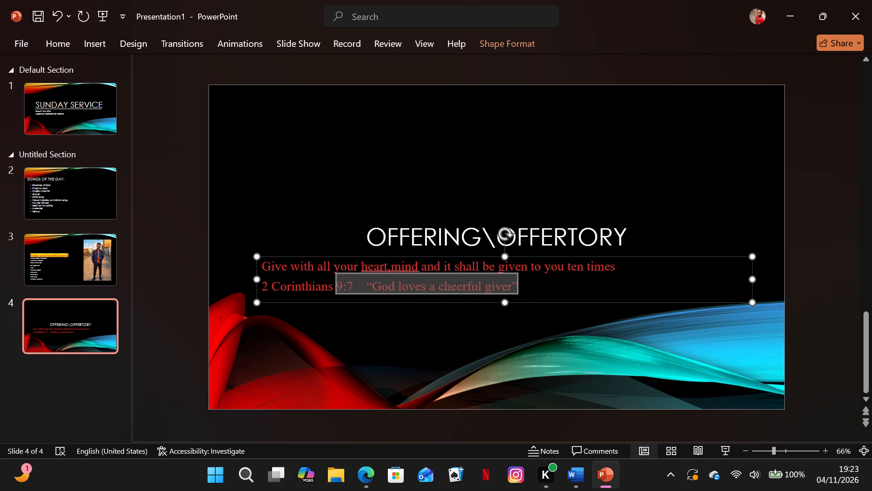
right_drag(309, 286, 244, 287)
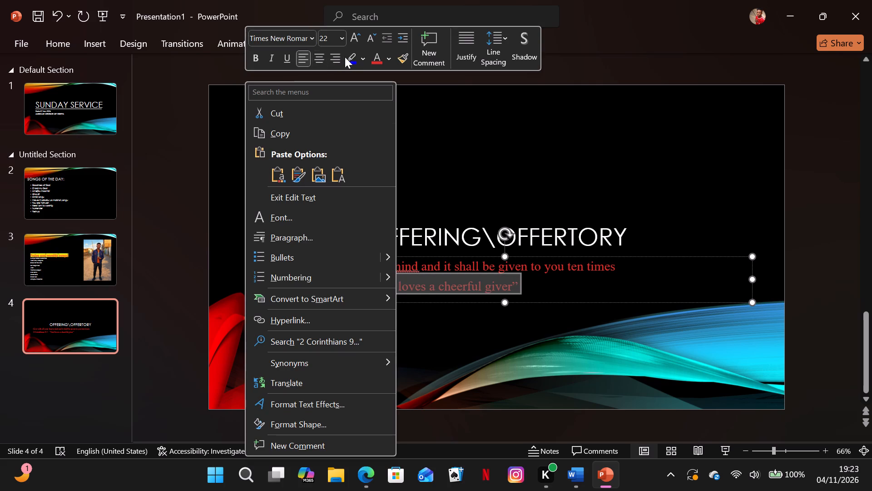
click(386, 53)
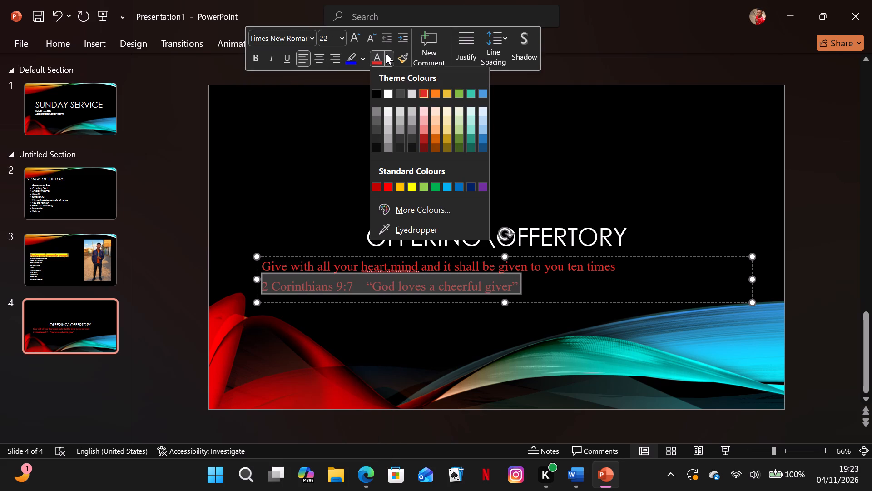
click(456, 92)
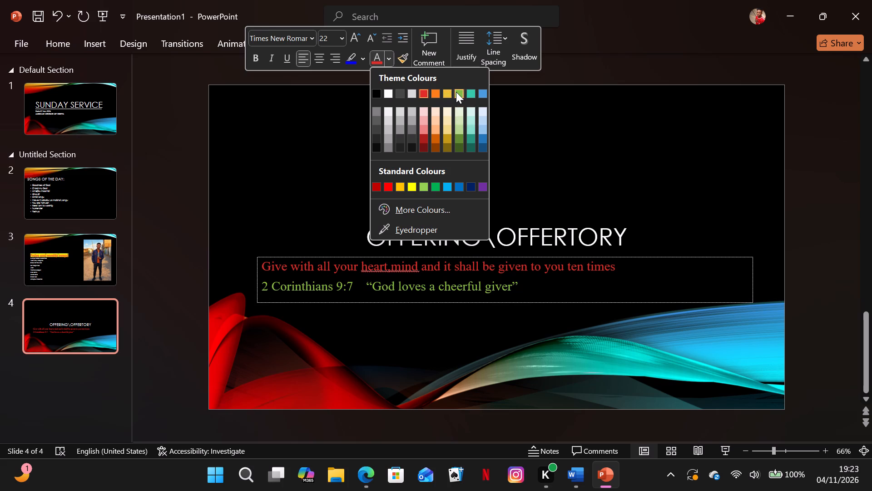
click(301, 149)
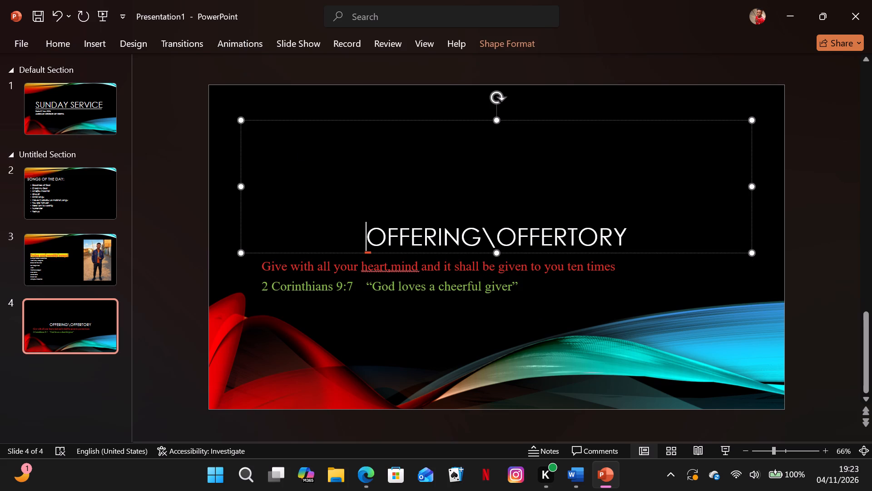
click(366, 321)
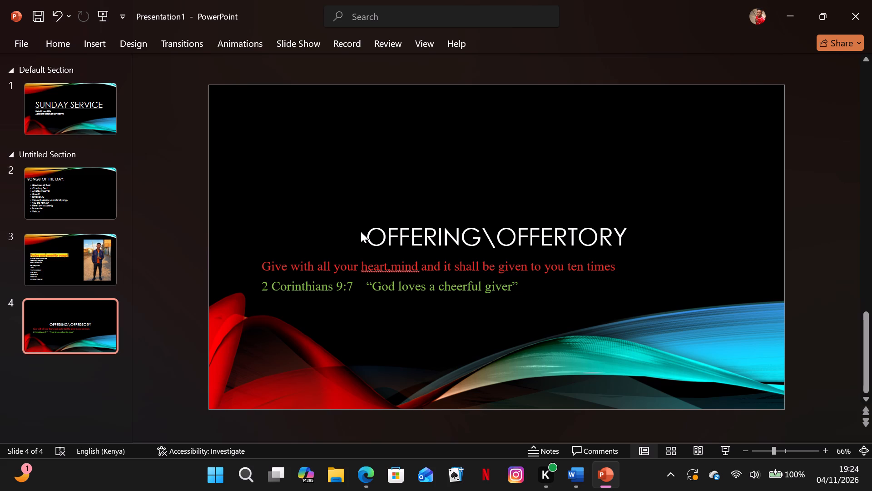
Left-align the whole "Songs of the day:" title text on slide 2.
click(58, 269)
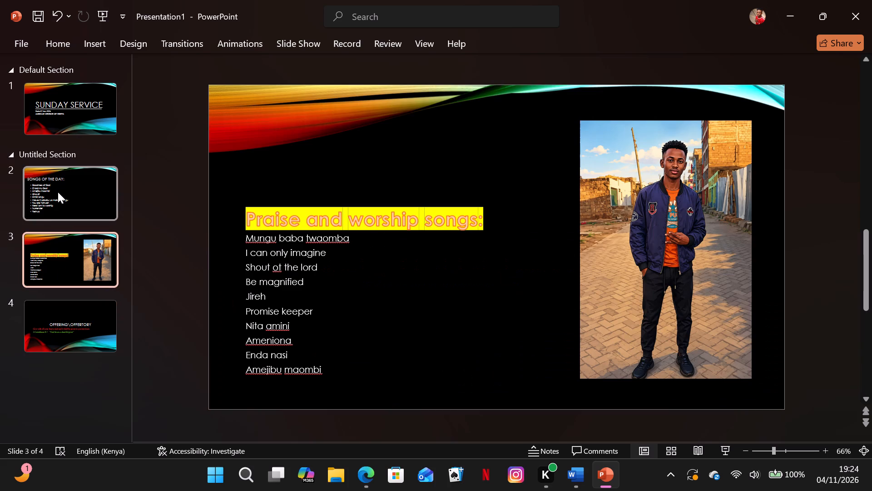
click(58, 192)
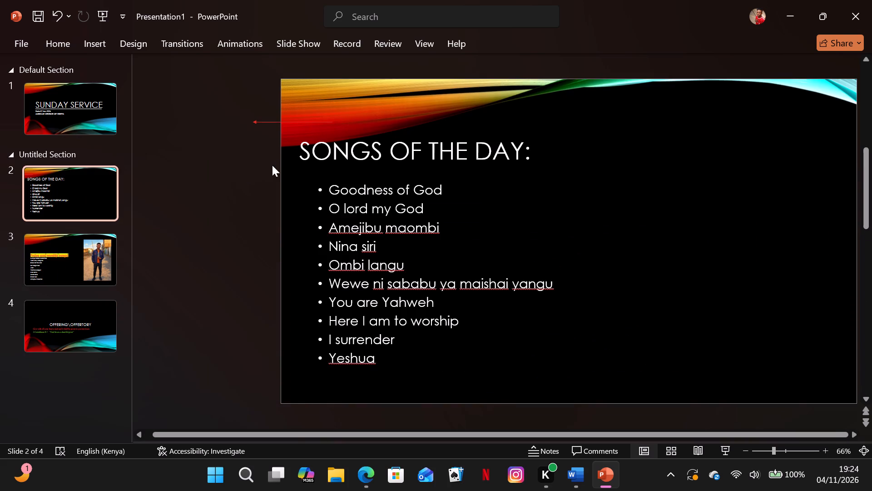
right_drag(295, 151, 292, 155)
click(292, 126)
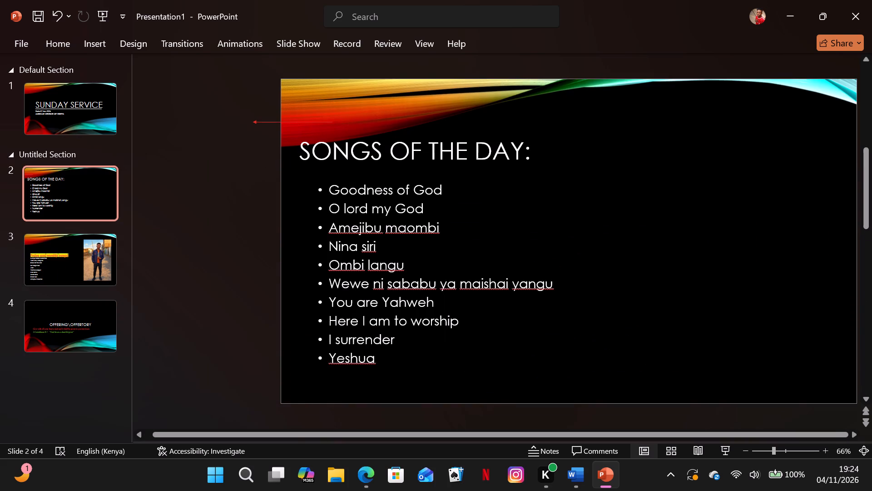
right_drag(292, 147, 467, 149)
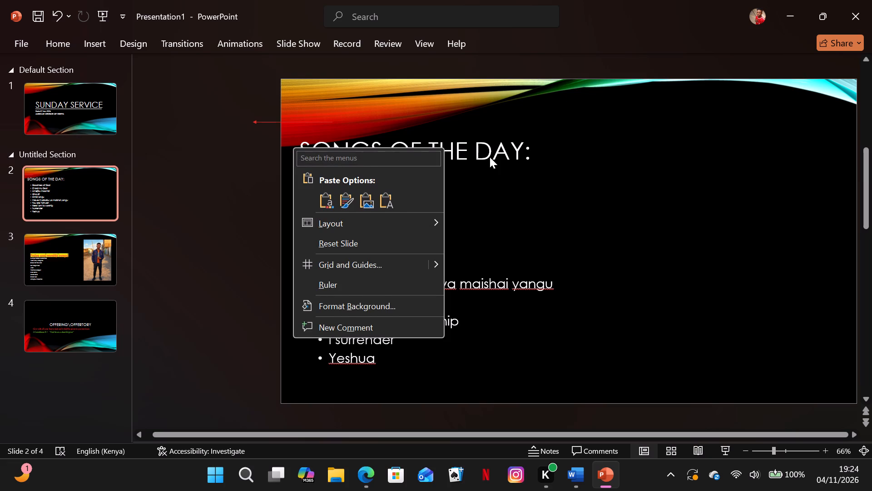
click(490, 157)
click(528, 151)
drag(528, 151, 486, 152)
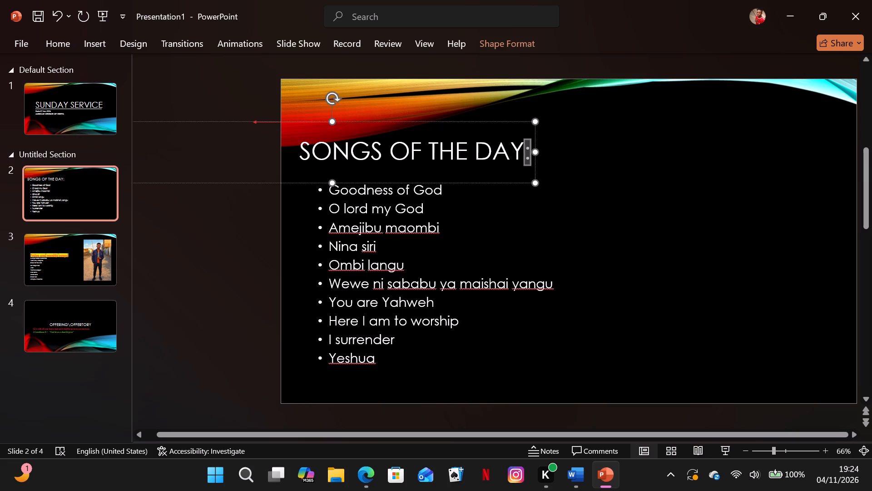
drag(486, 152, 315, 154)
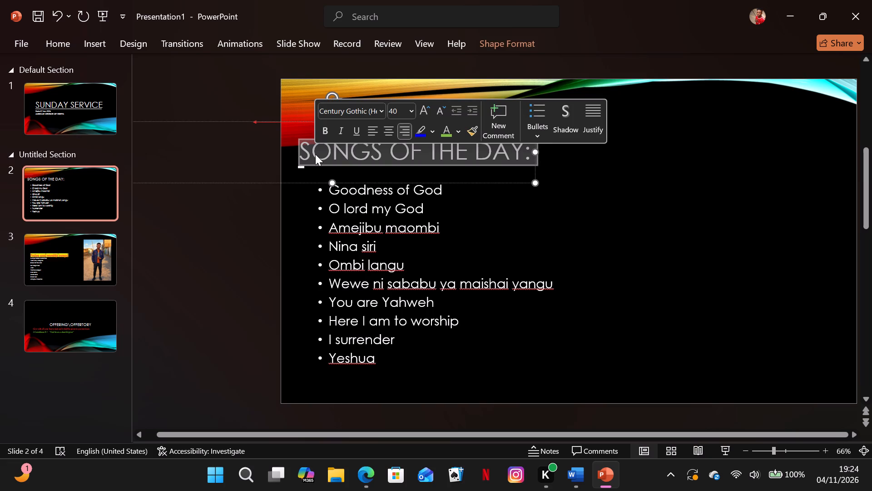
click(368, 129)
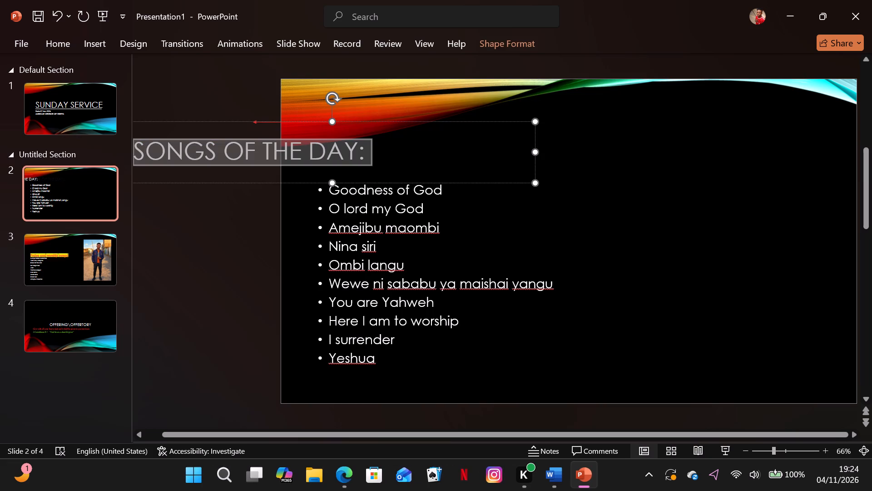
Widen the "Songs of the day:" title box so its right side reaches the slide's right edge.
drag(330, 122, 341, 127)
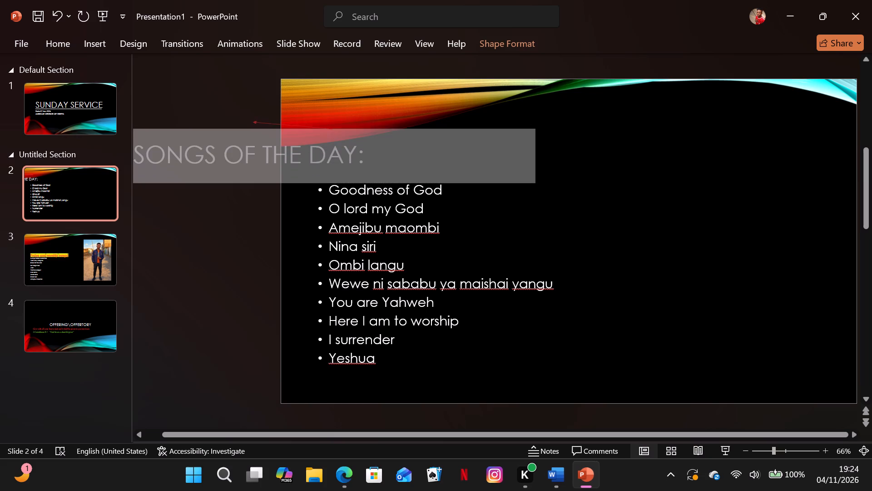
drag(341, 127, 338, 122)
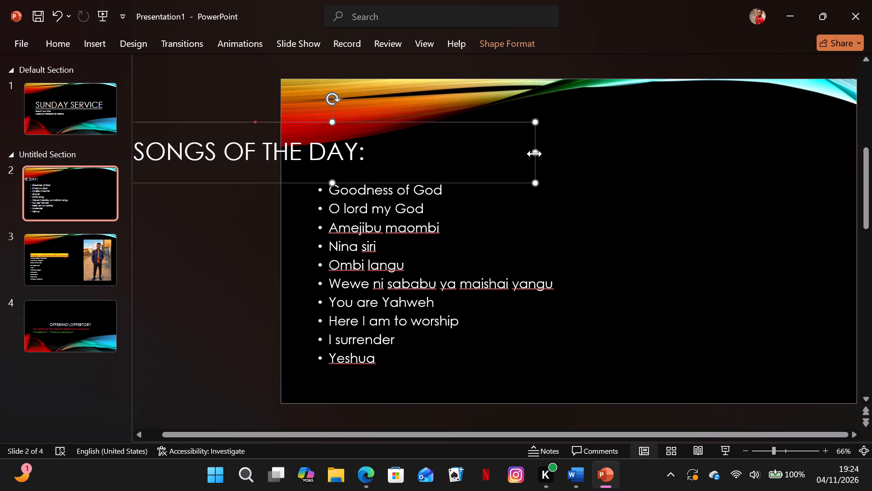
right_drag(535, 154, 804, 163)
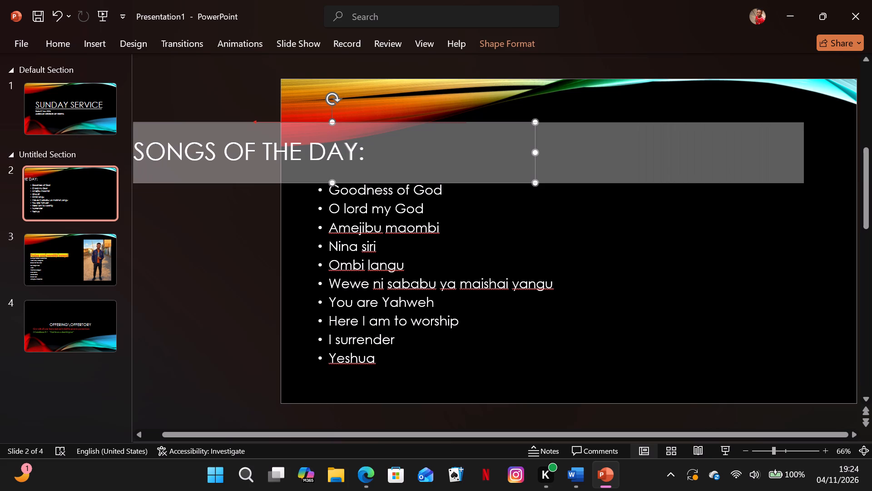
right_drag(804, 163, 854, 167)
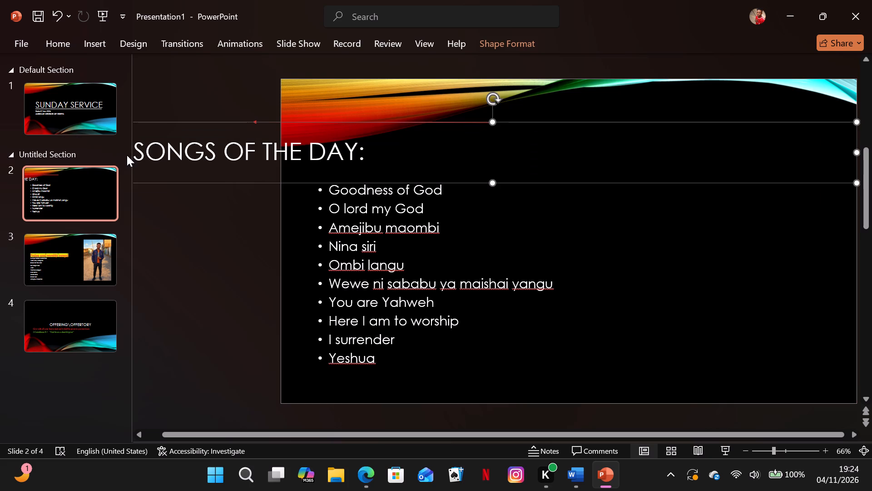
right_drag(132, 155, 146, 161)
right_drag(146, 161, 135, 163)
Set the "Songs of the day:" title box text to two columns.
click(60, 40)
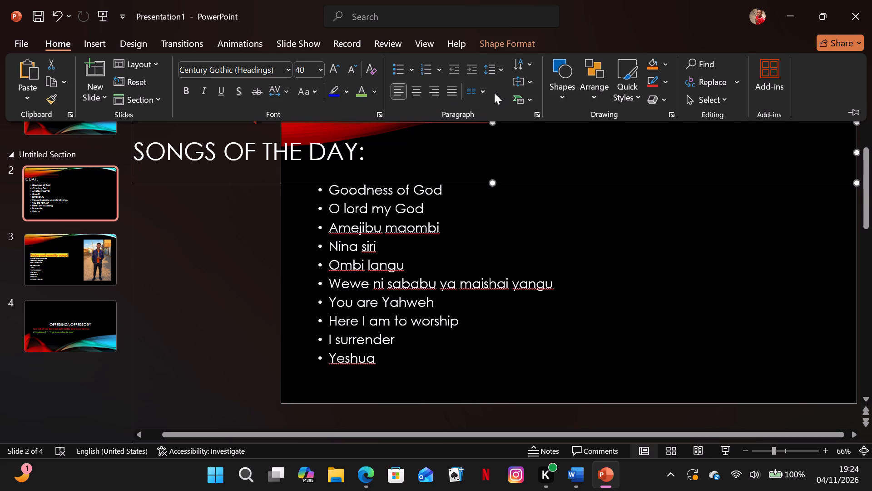
click(477, 88)
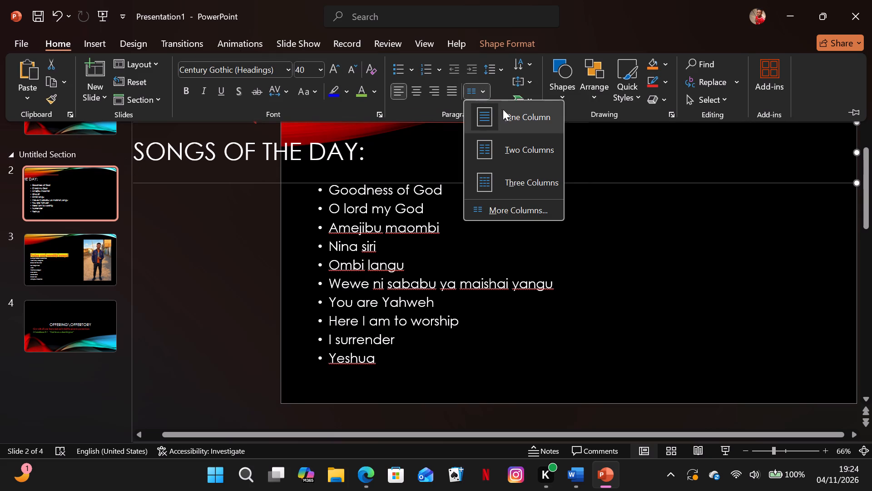
click(496, 137)
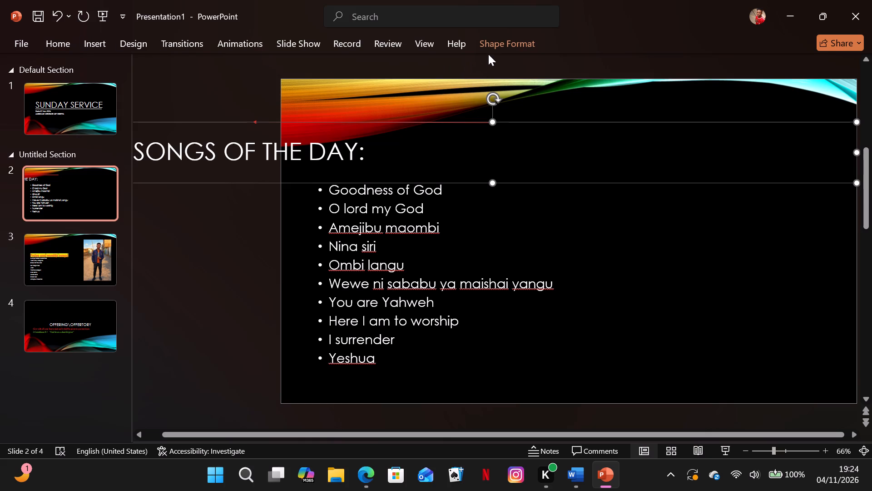
Try the orange WordArt style on the "Songs of the day:" title, then apply the plain red one.
click(500, 47)
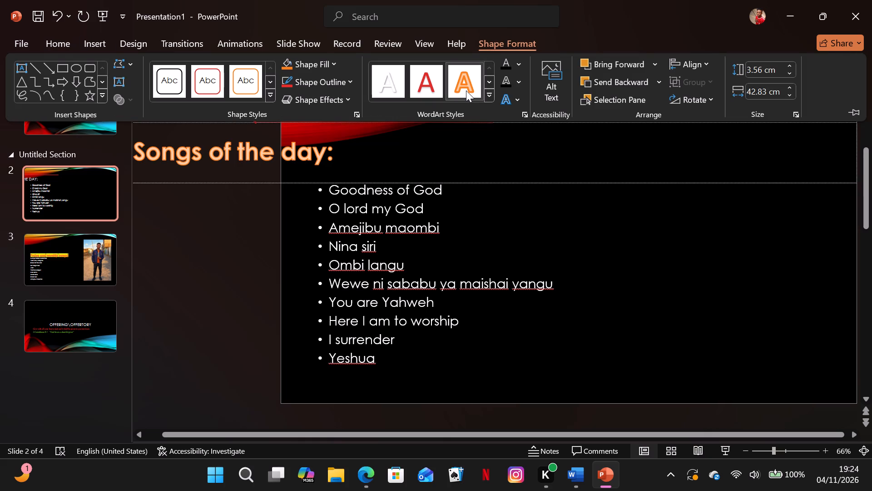
click(466, 90)
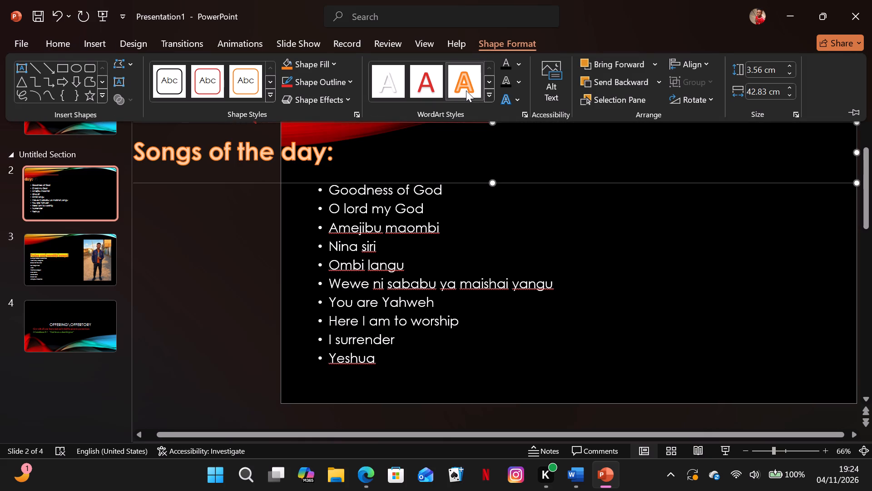
click(423, 89)
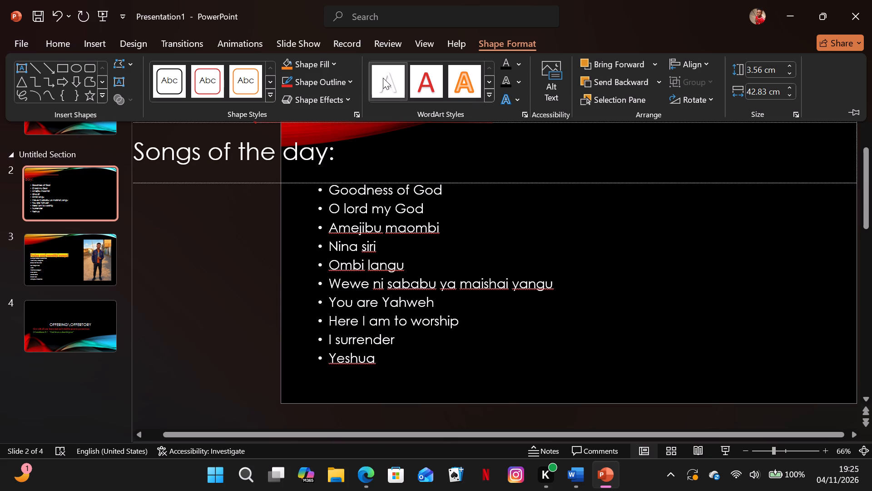
click(428, 84)
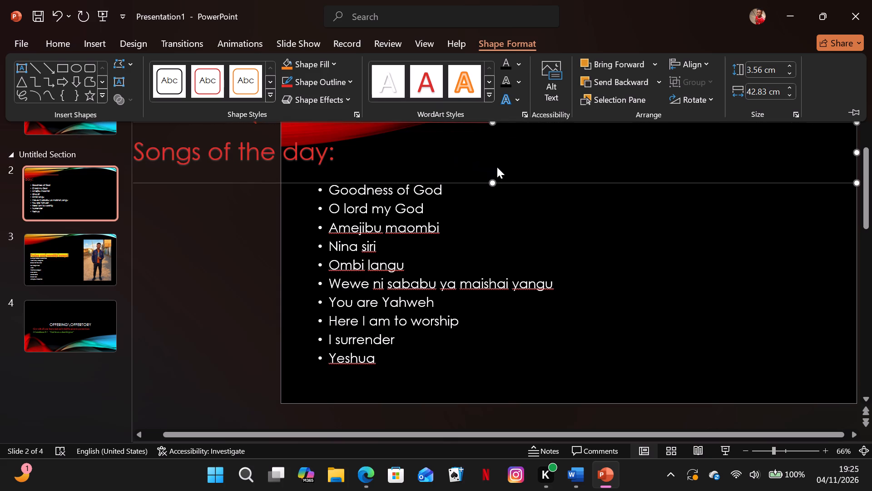
click(502, 170)
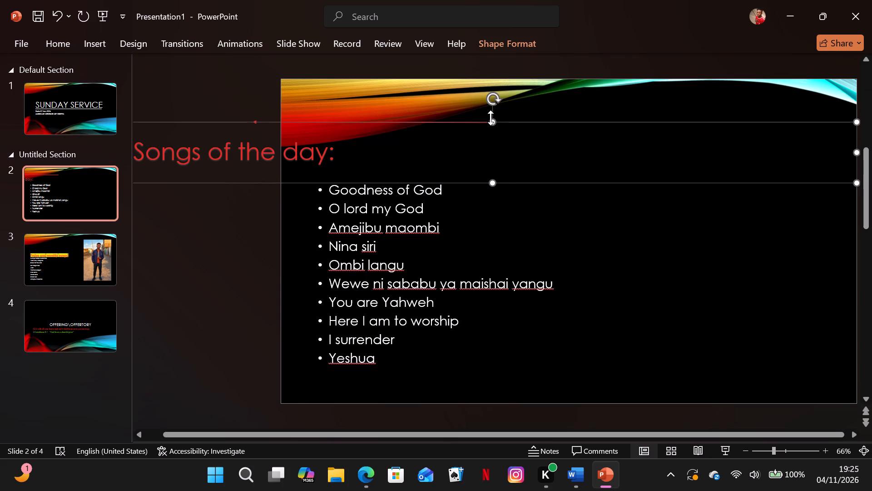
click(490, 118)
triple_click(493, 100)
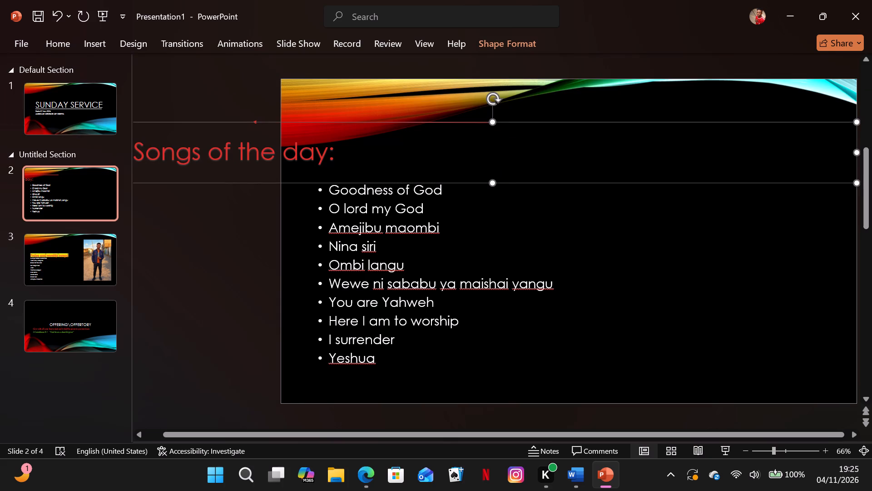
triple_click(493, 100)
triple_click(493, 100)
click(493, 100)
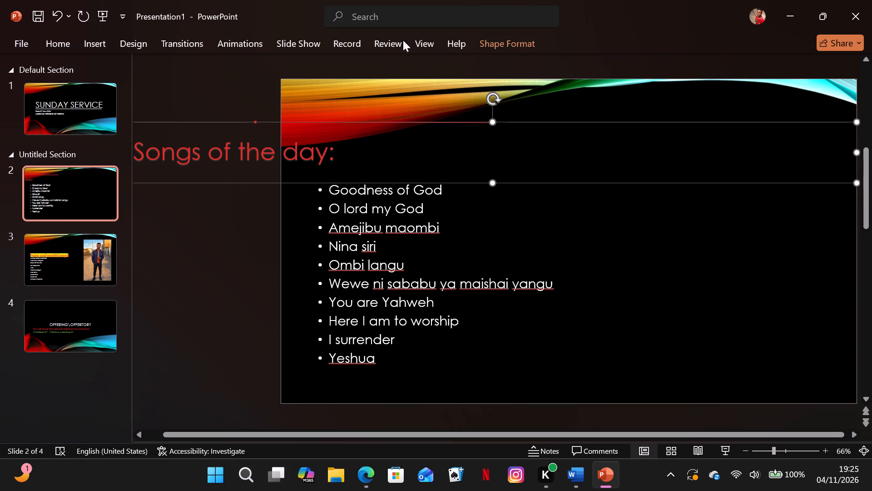
Choose Normal view again to bring up the notes pane, with Colour as the display mode.
click(424, 40)
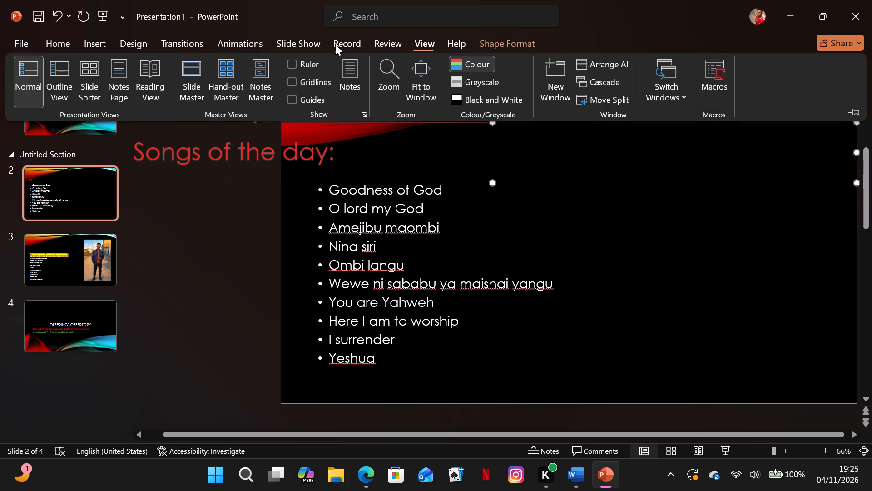
click(35, 78)
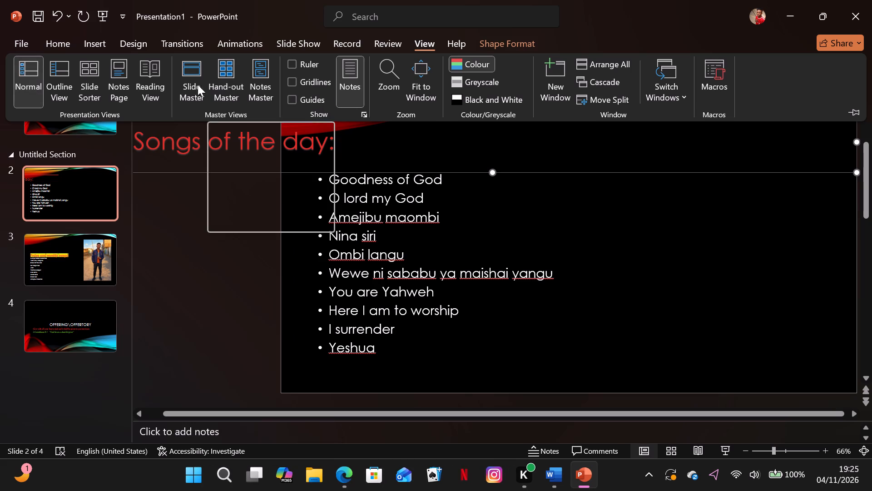
click(480, 64)
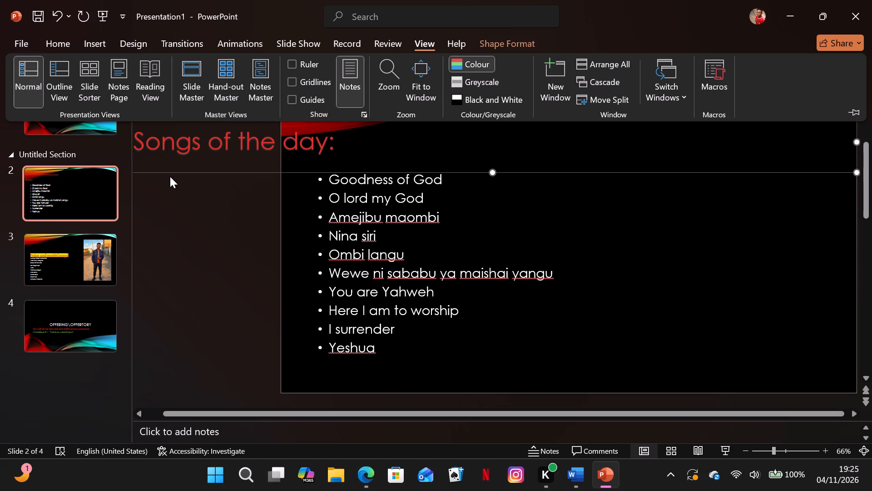
click(172, 219)
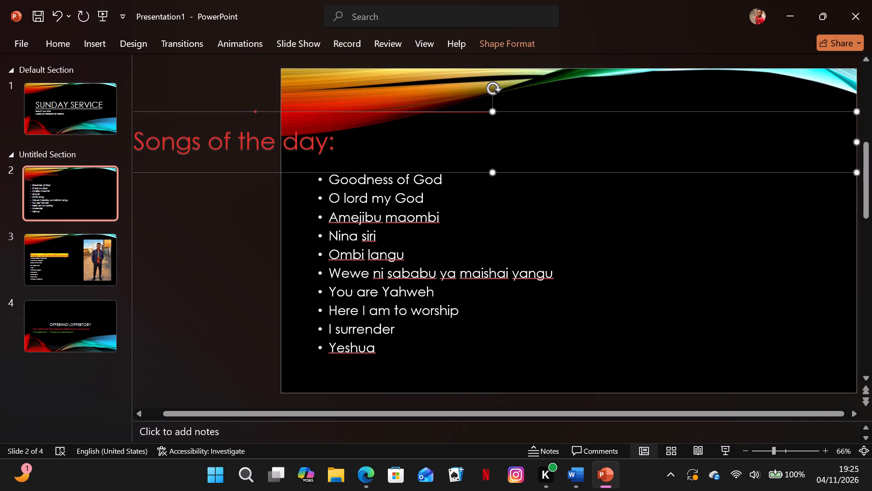
Move the "Songs of the day:" title box onto the slide so its text starts just inside the left edge, above the song list.
right_drag(135, 110, 214, 121)
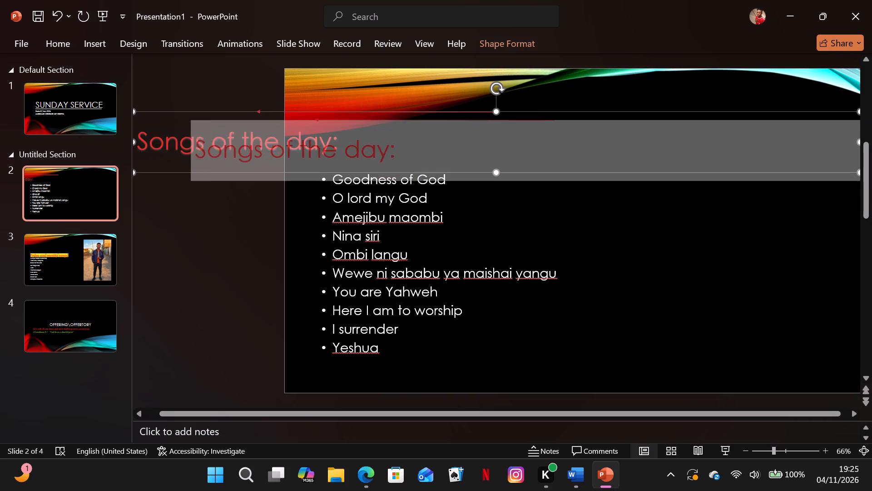
right_drag(214, 121, 313, 106)
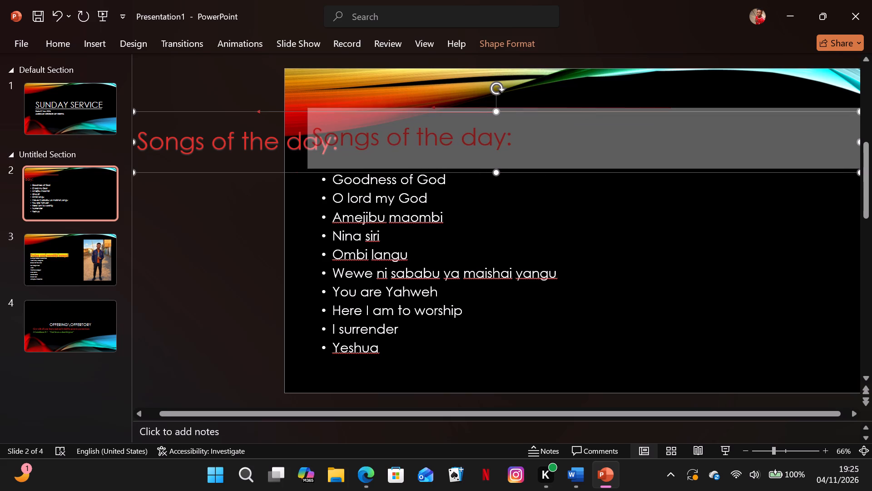
right_drag(313, 106, 318, 106)
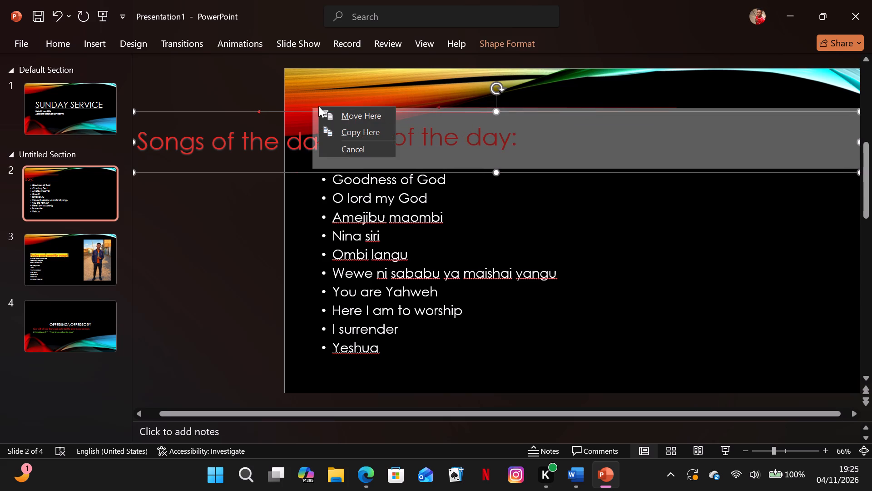
click(352, 110)
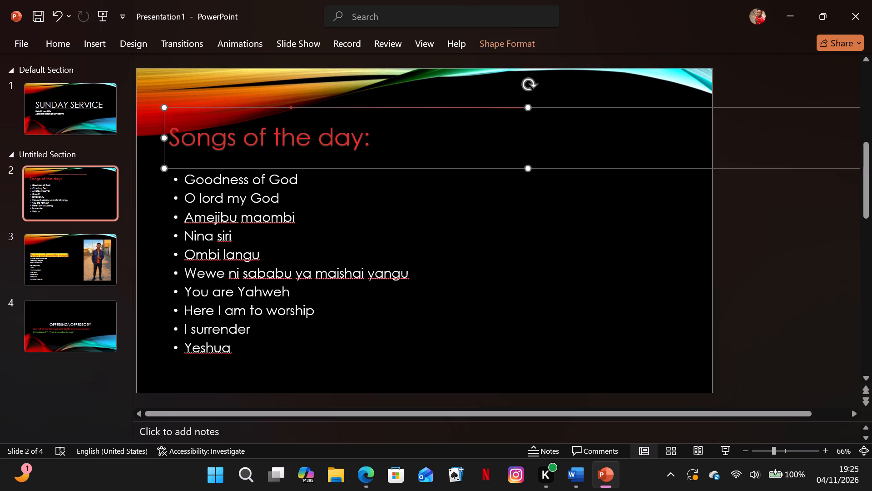
right_click(856, 108)
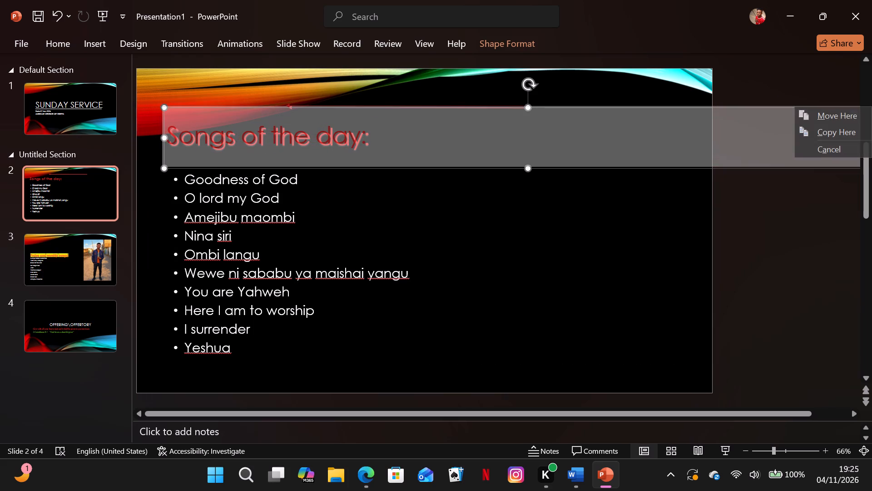
click(666, 249)
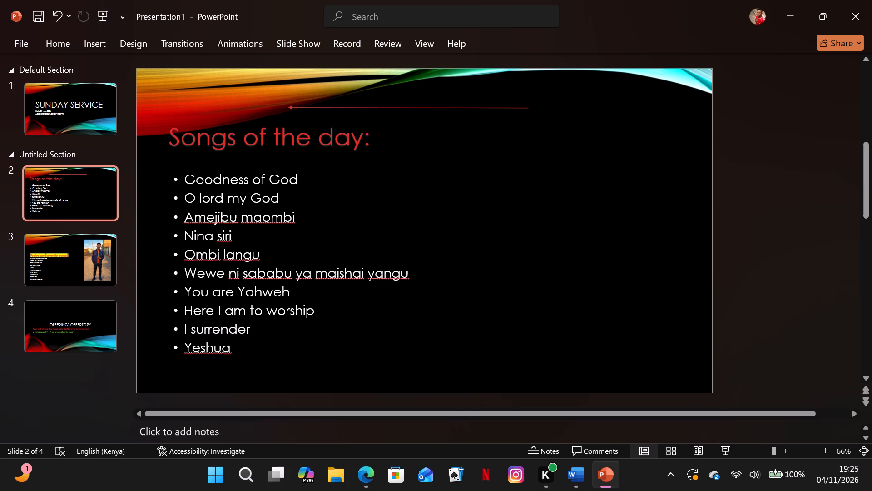
click(193, 152)
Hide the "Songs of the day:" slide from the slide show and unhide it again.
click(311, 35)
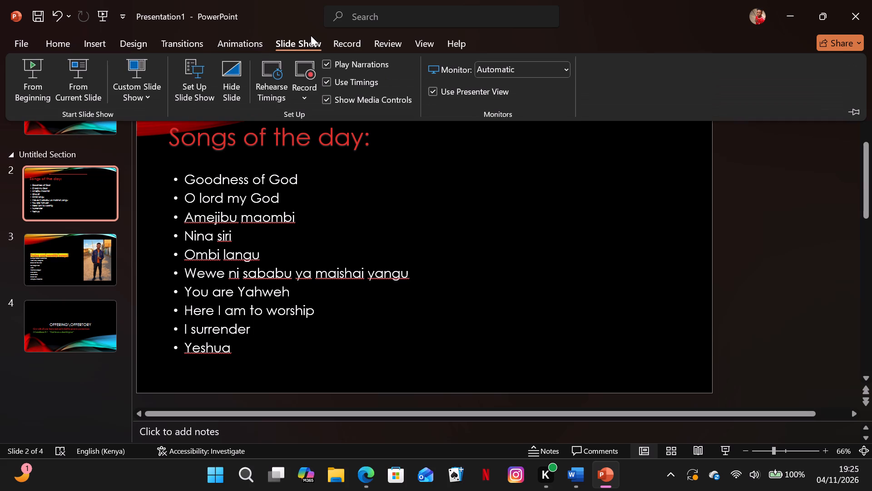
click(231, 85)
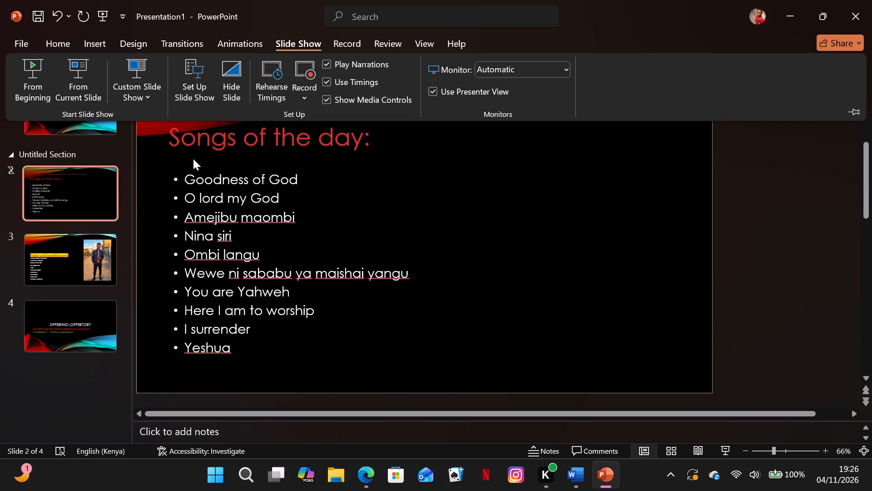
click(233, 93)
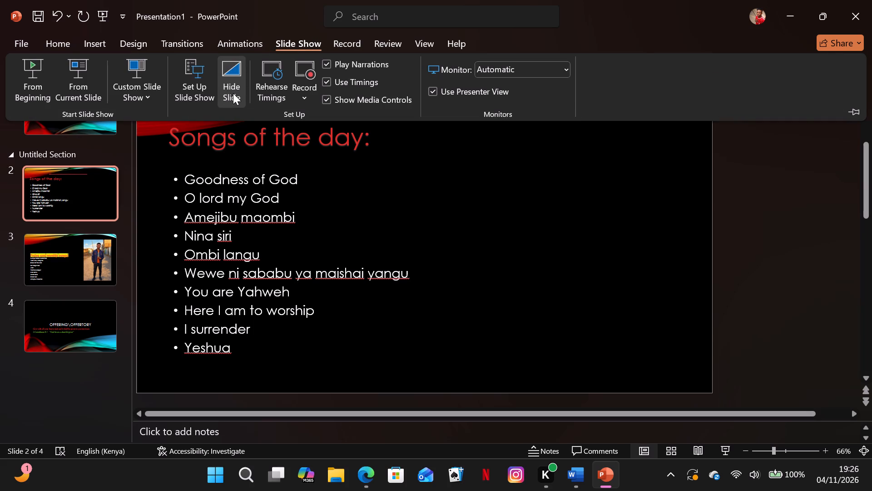
Review the slide show setup options and accept them as they are.
click(205, 93)
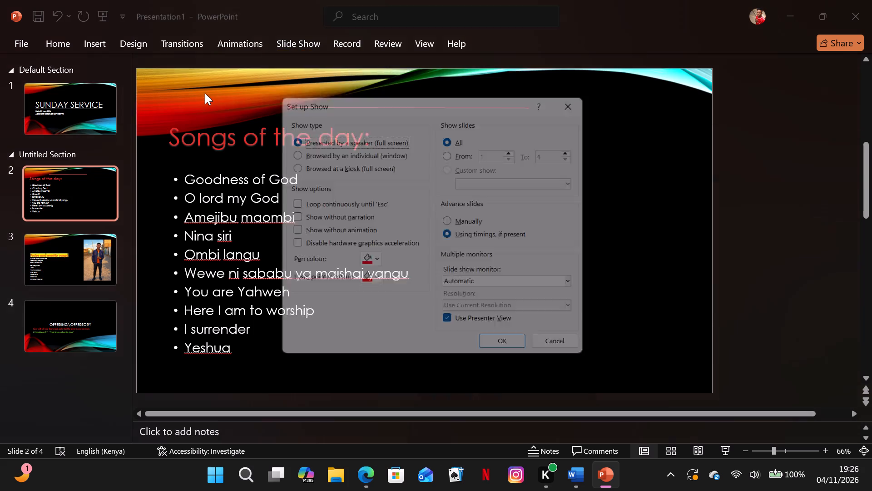
click(236, 110)
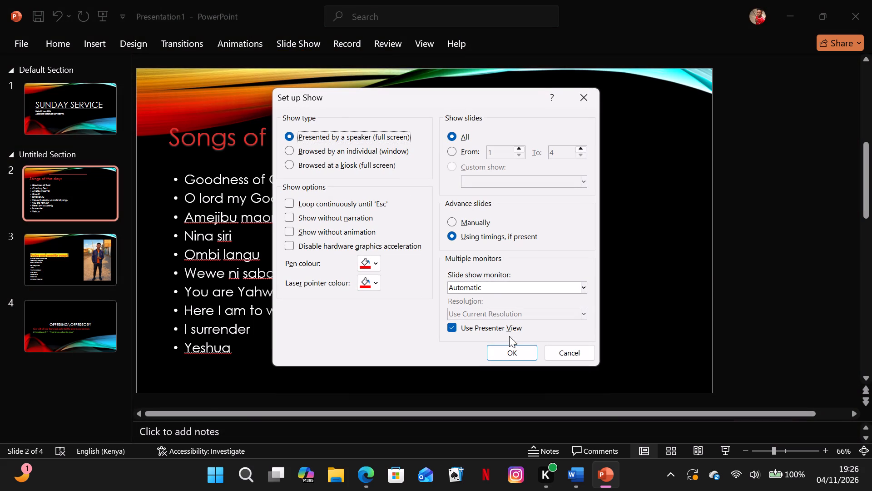
click(511, 349)
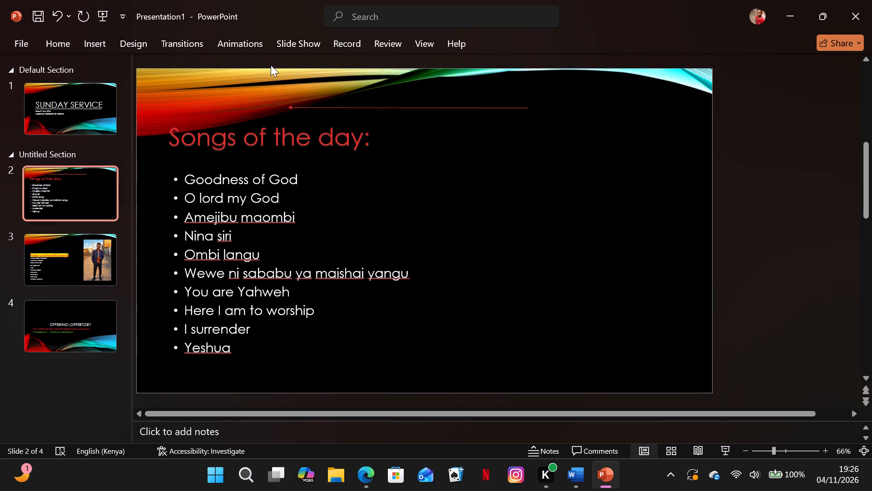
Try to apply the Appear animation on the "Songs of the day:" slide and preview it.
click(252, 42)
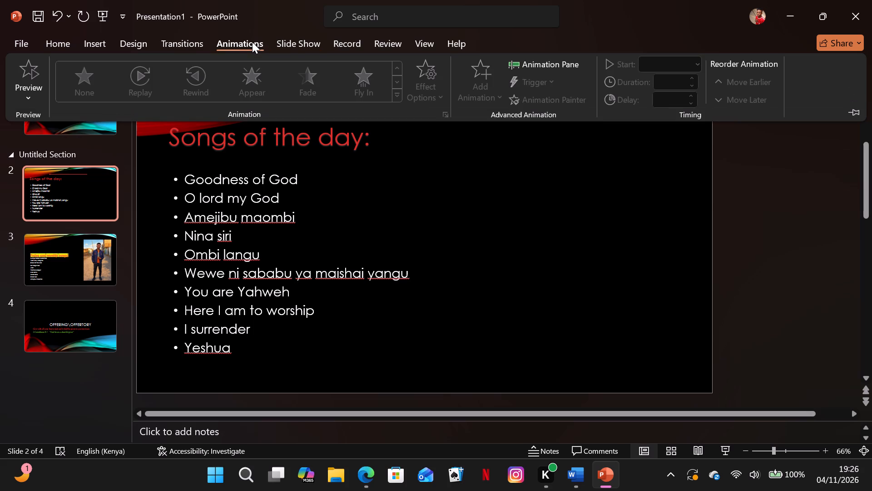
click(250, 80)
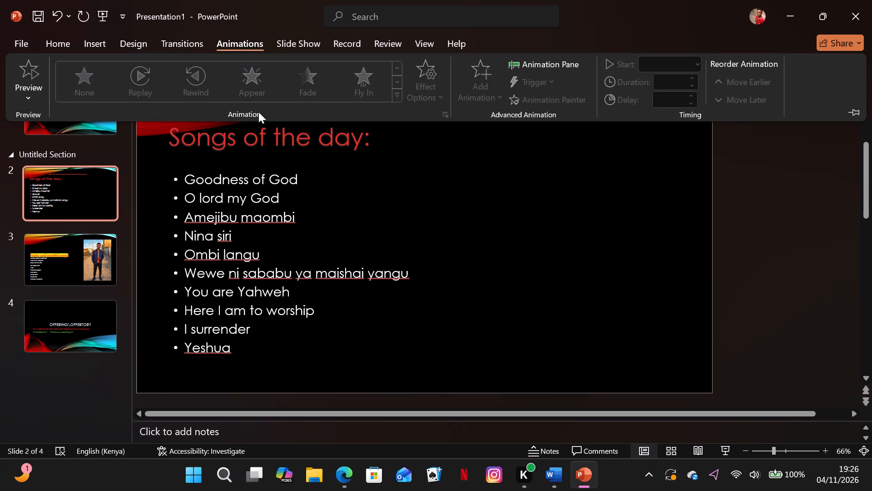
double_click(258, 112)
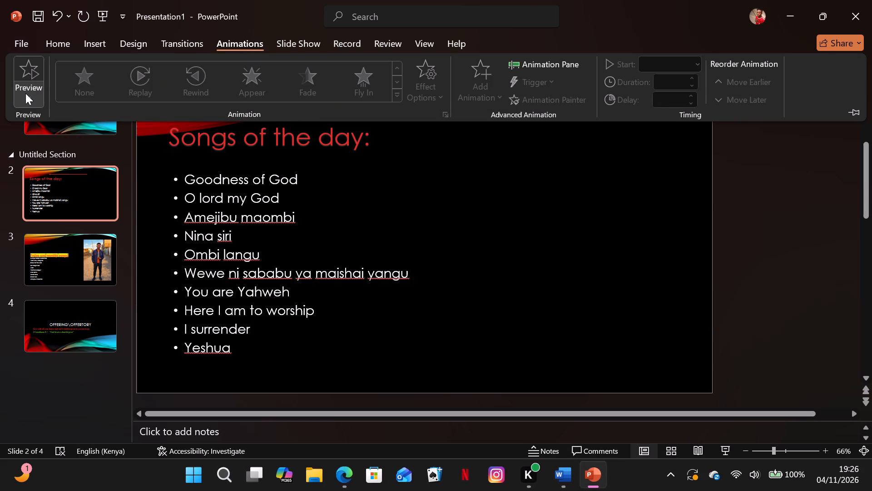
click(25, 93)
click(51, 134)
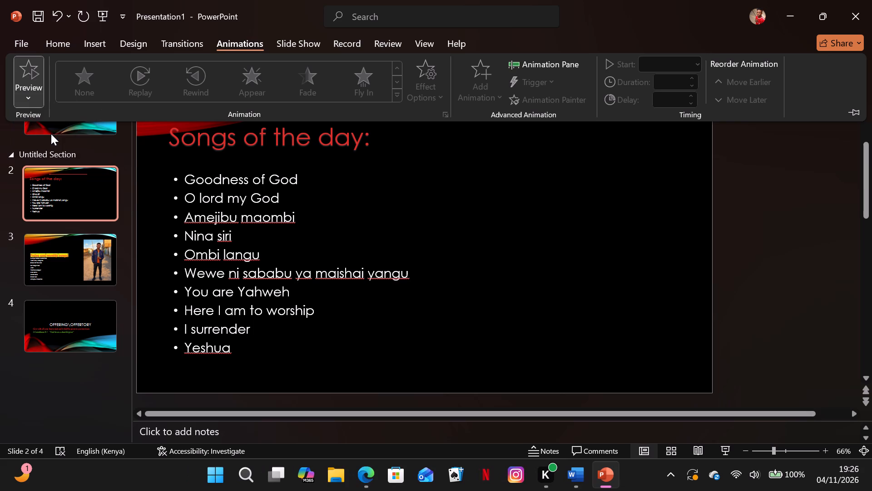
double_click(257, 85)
Show the Animation Pane beside the slide.
click(527, 60)
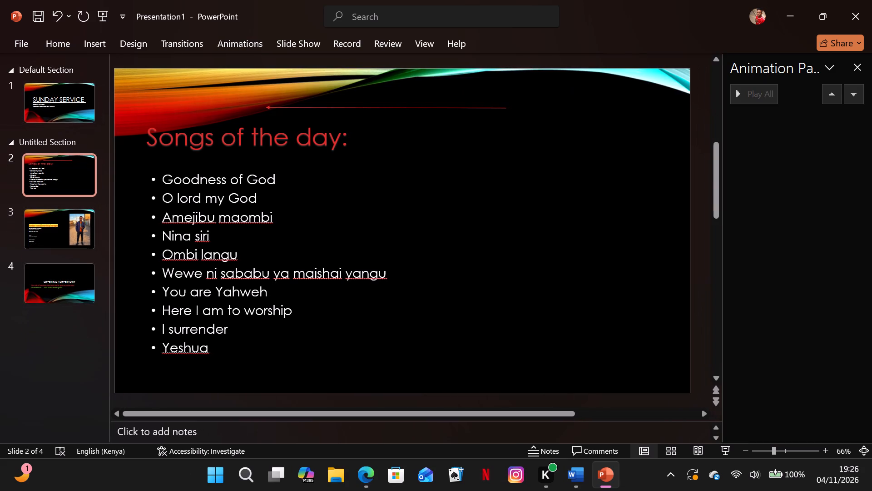
click(719, 66)
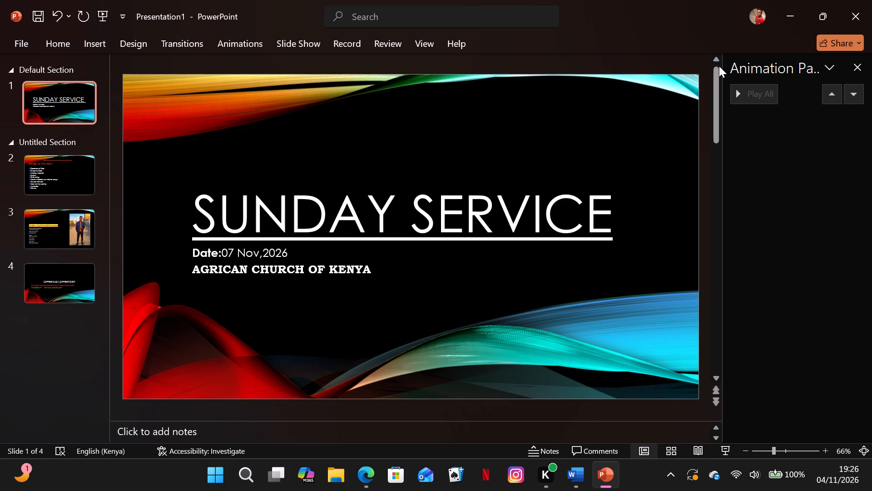
Go through slides 1 to 4 and add a Content with Caption slide after the offering slide.
click(60, 87)
click(59, 169)
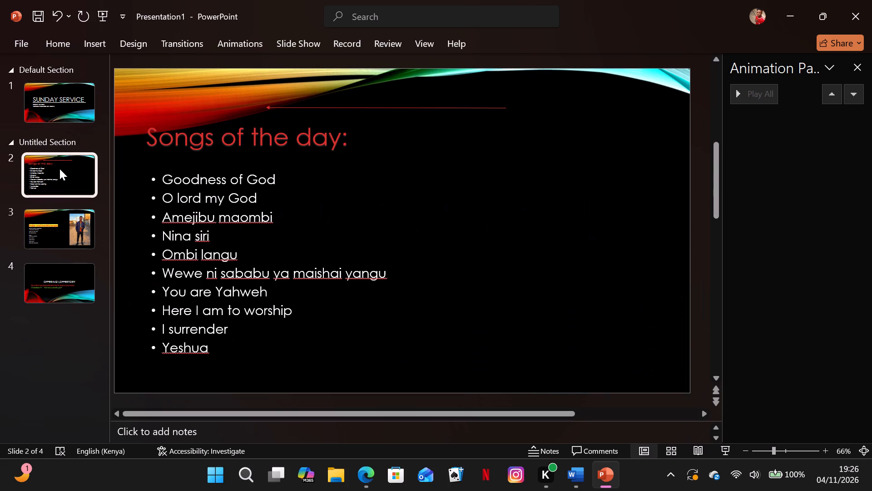
click(59, 217)
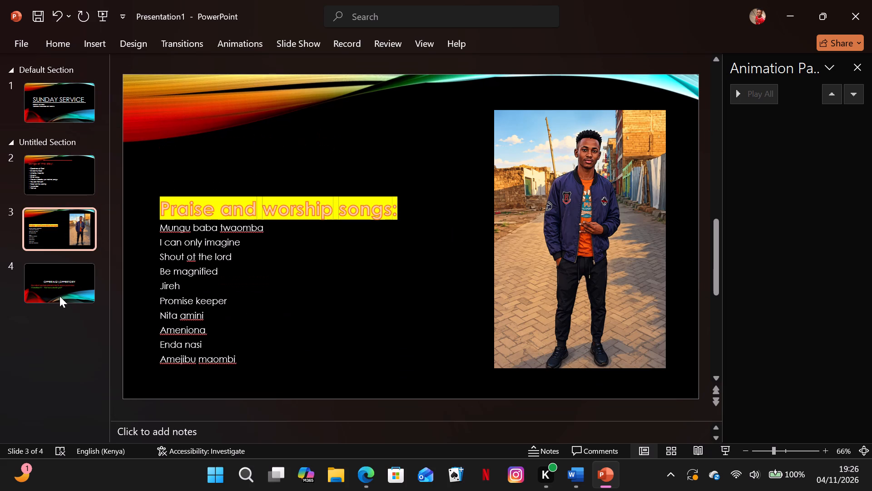
click(59, 296)
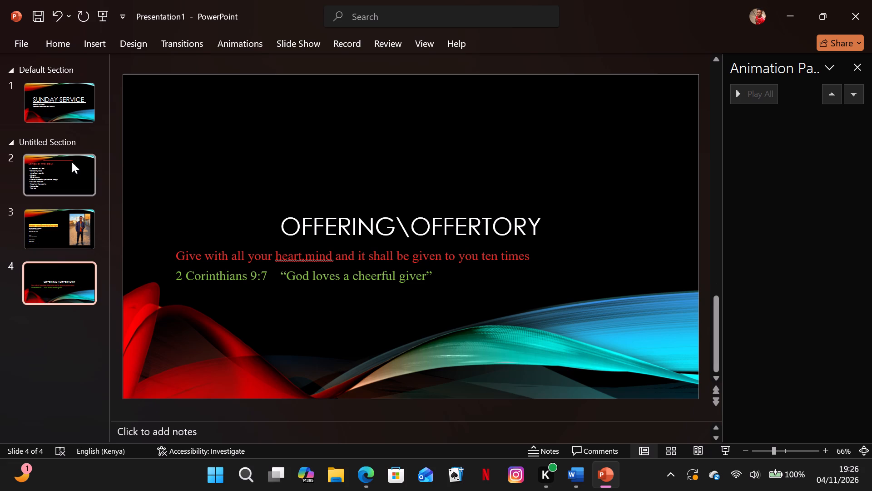
click(71, 48)
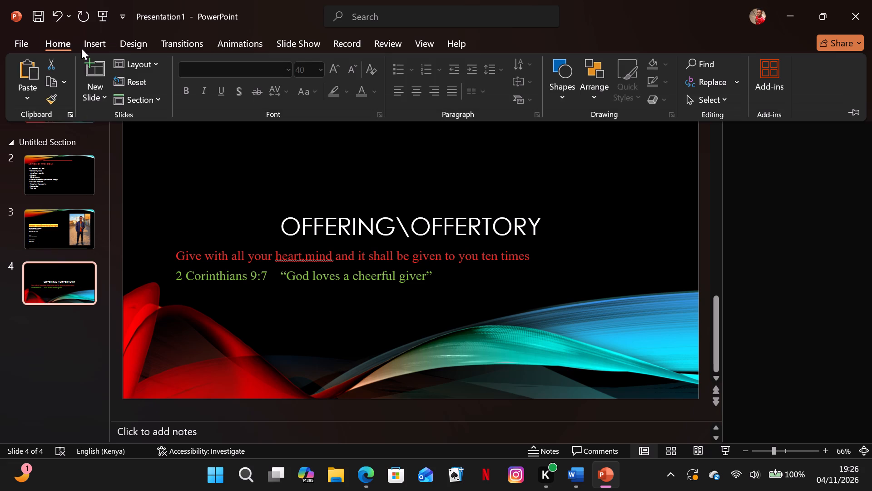
click(89, 90)
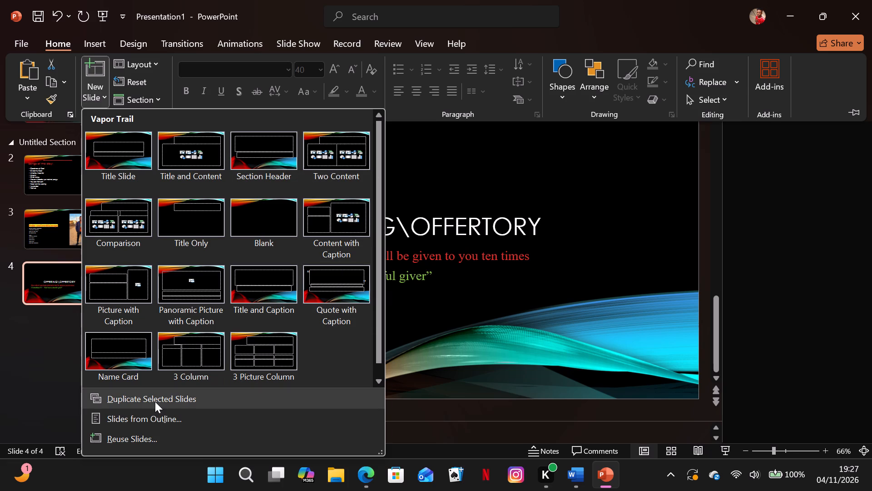
scroll(179, 366, down, 1)
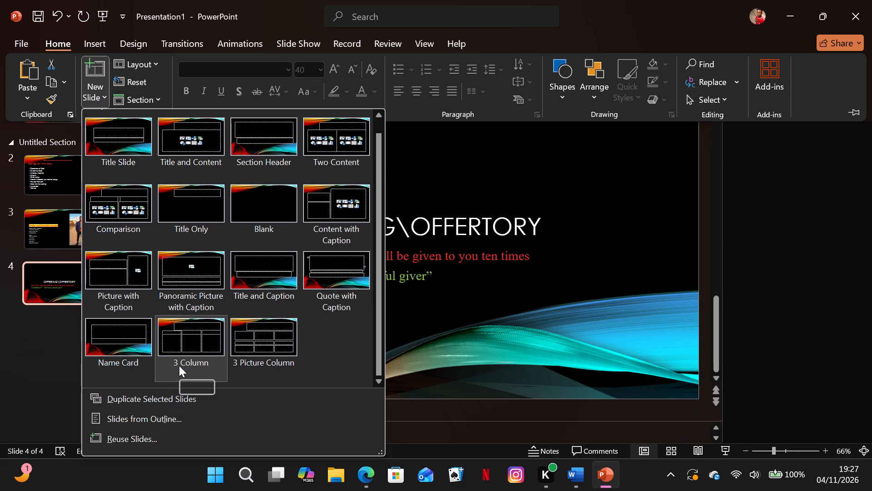
scroll(179, 366, up, 1)
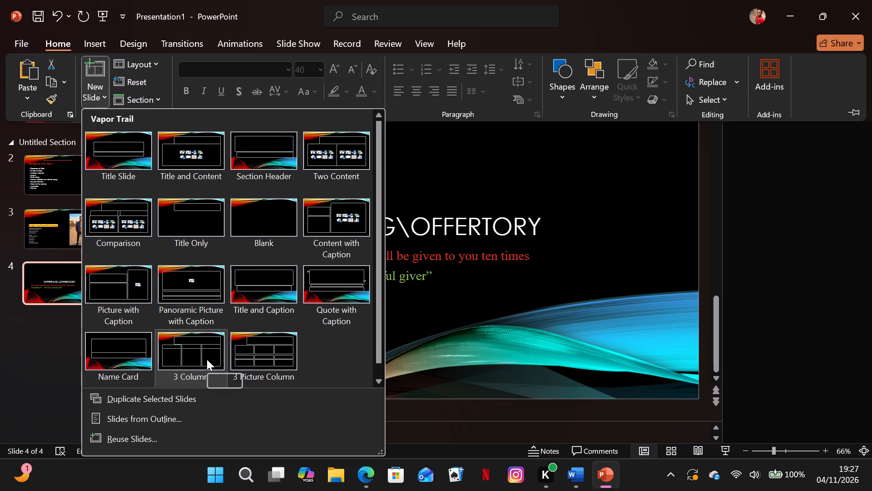
click(323, 213)
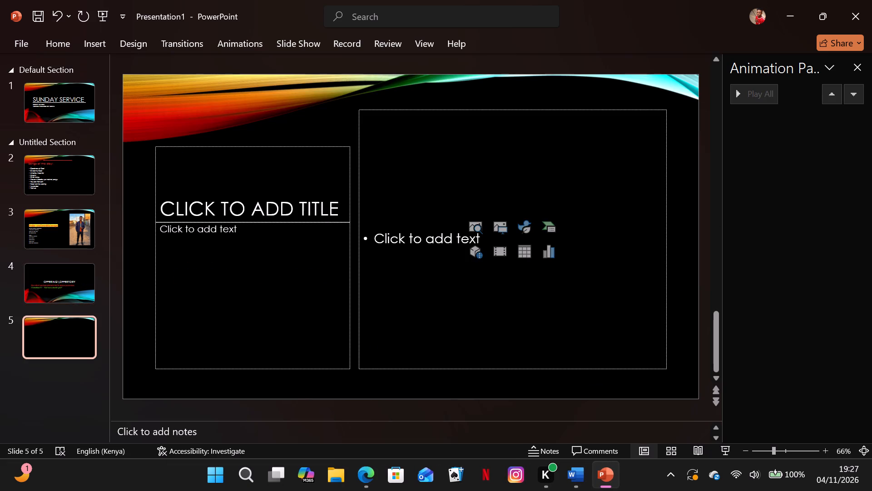
Enter "End of first service" as the title of slide 5.
click(186, 206)
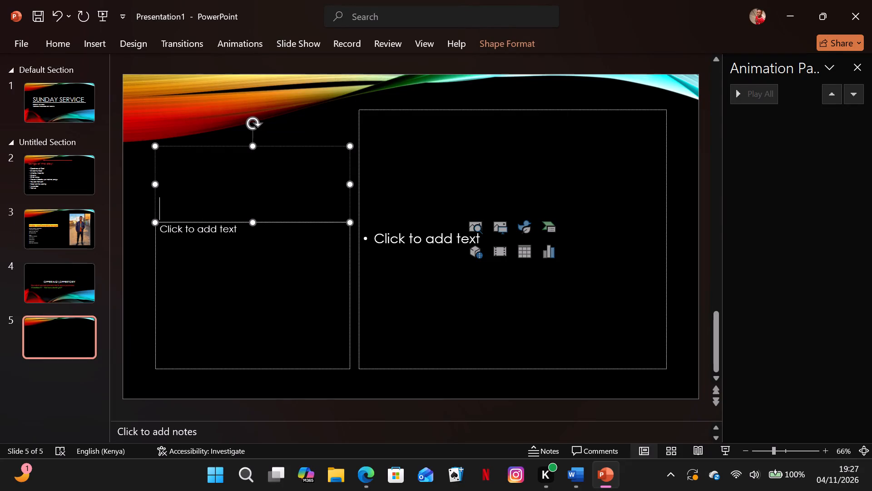
key(e)
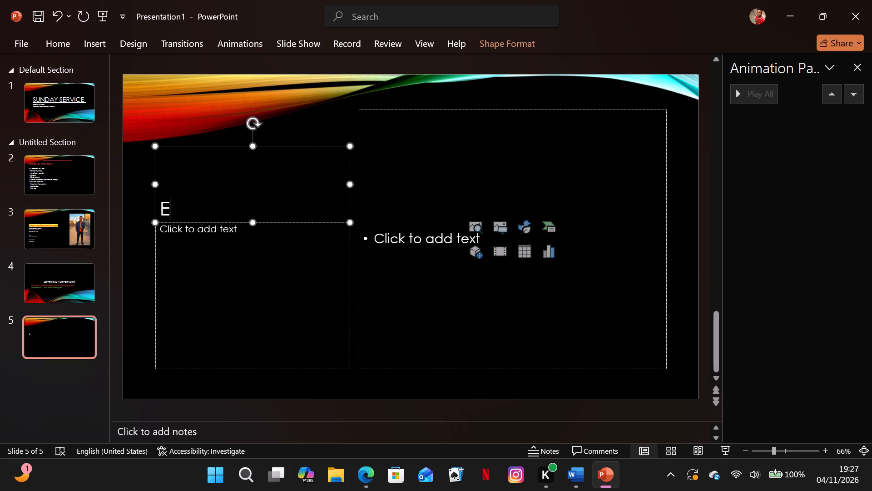
text(nd)
key(space)
text(of first)
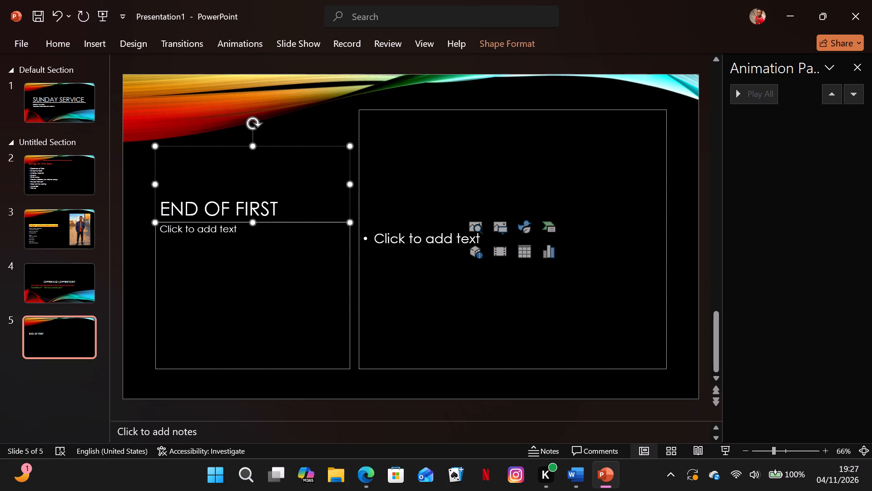
key(space)
text(servi)
text(ce)
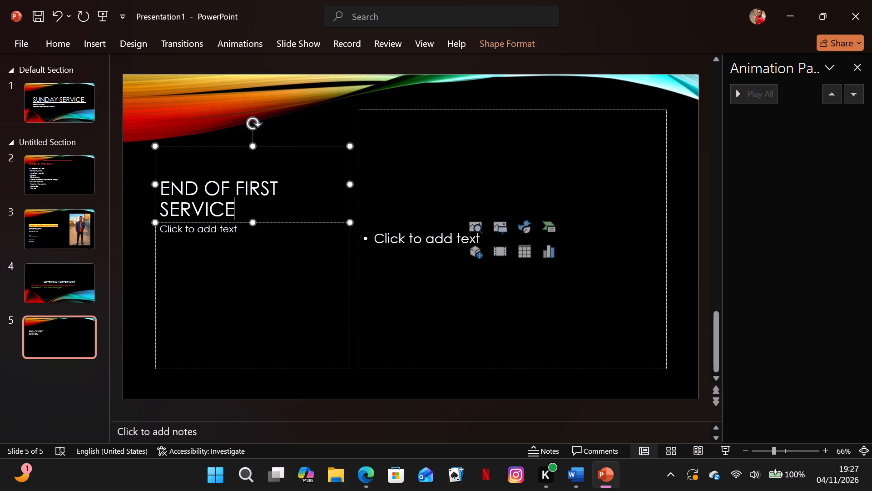
Open the stock image library for the large content placeholder on slide 5.
click(502, 243)
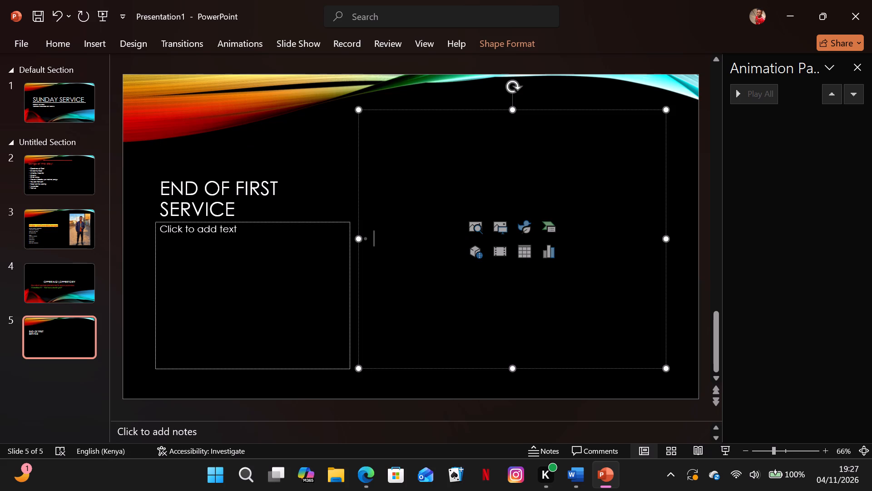
double_click(502, 243)
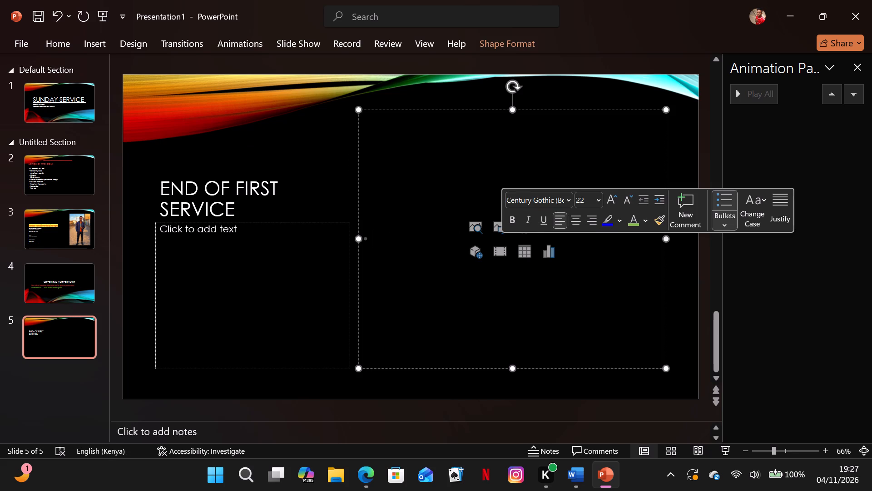
click(460, 237)
click(471, 230)
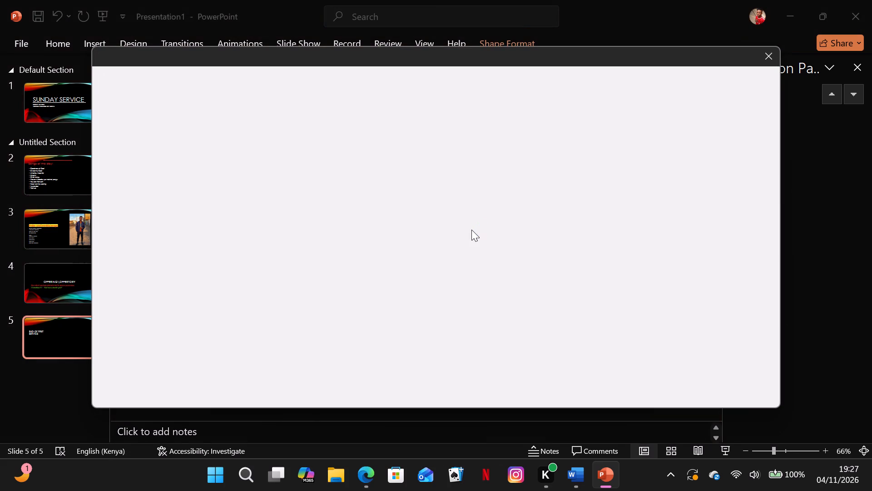
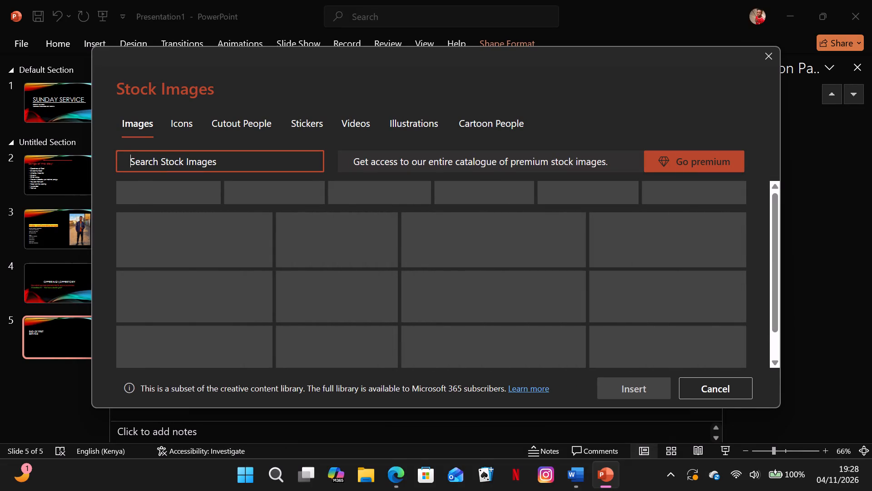
Search the stock images for "peole living church" and close the library without inserting a picture.
text(peo)
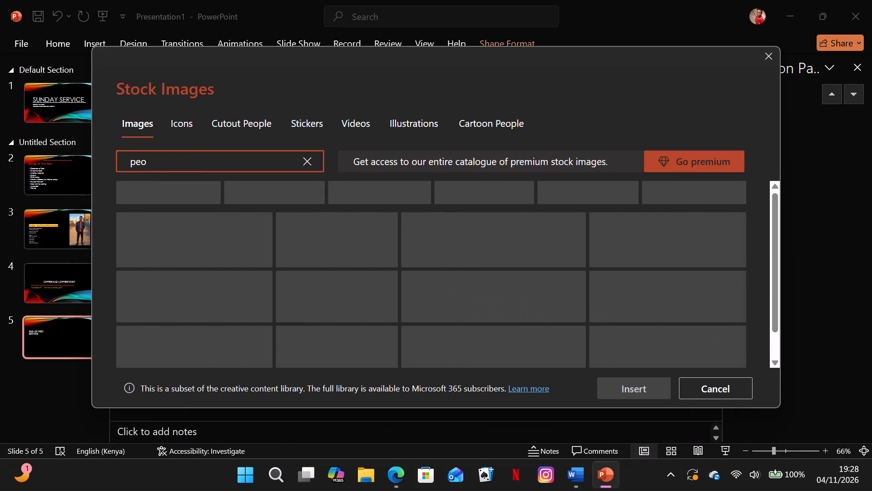
text(le)
key(space)
text(li)
text(vi)
text(nf)
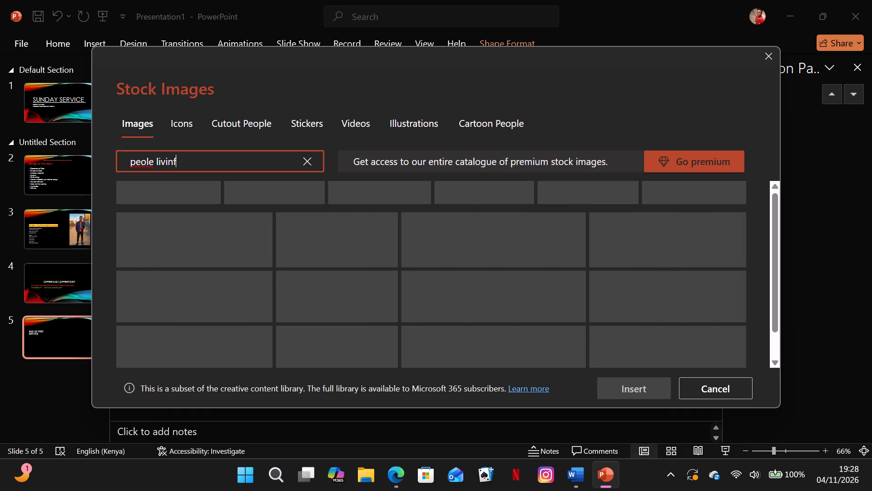
key(BackSpace)
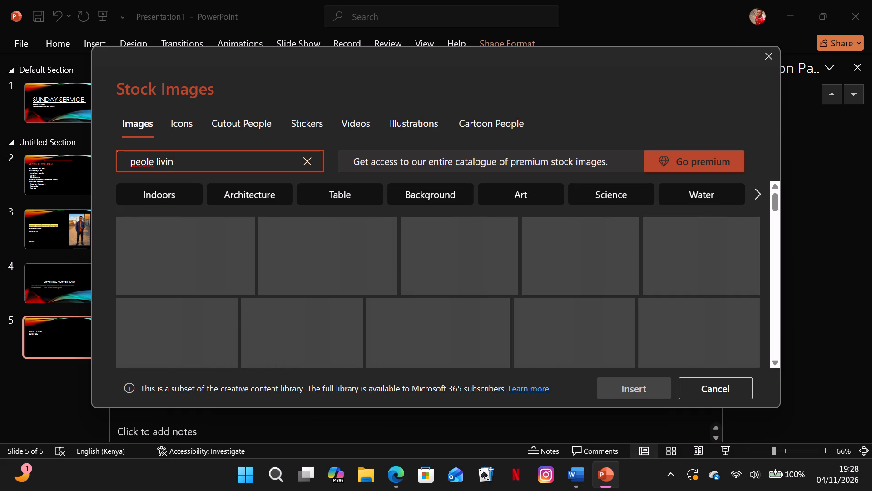
key(g)
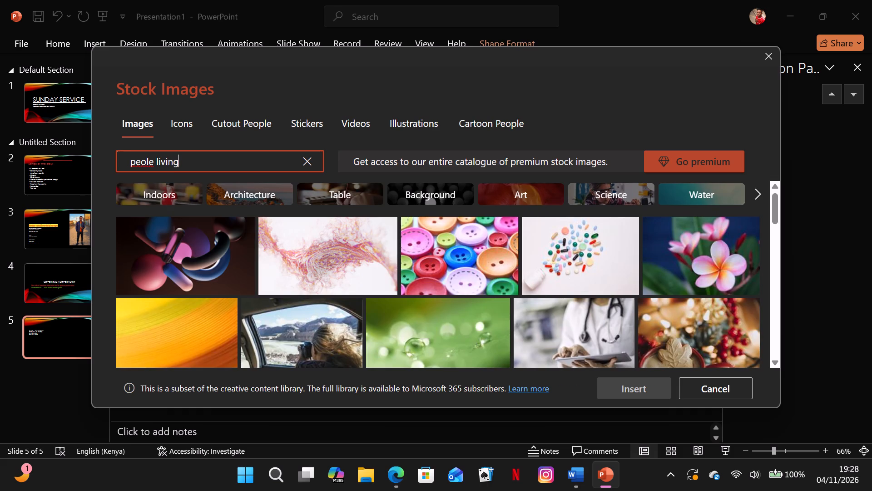
key(space)
text(chur)
text(ch)
key(Return)
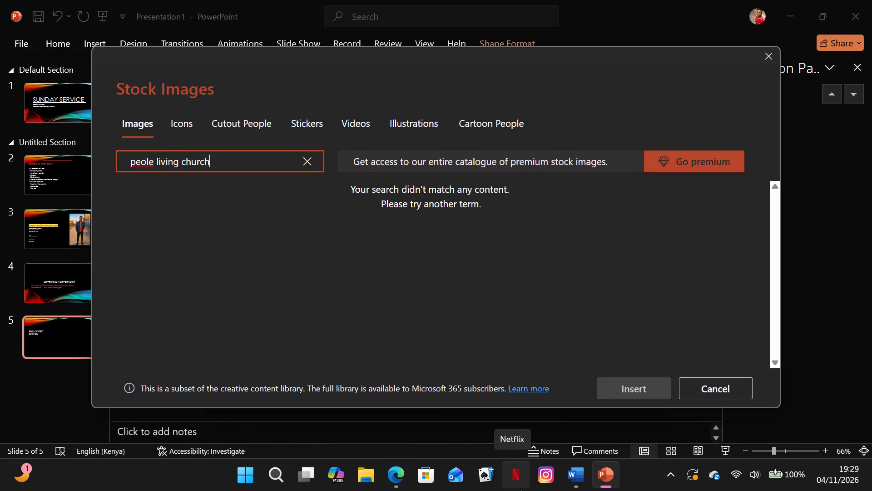
click(766, 57)
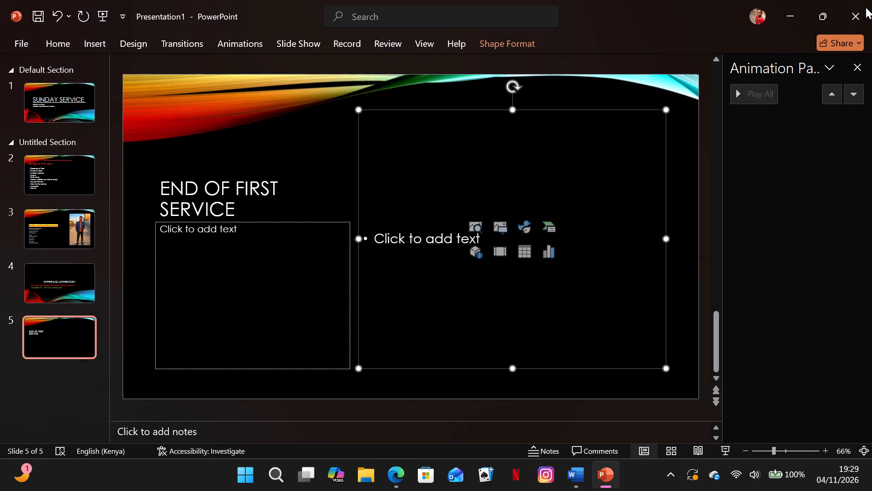
Minimise the presentation and the Word document windows to reach the desktop, leaving the presentation open.
click(861, 5)
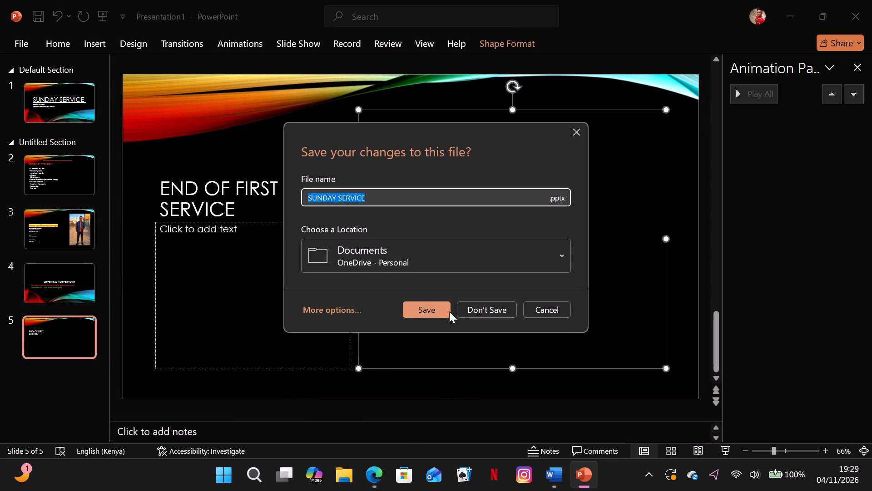
click(543, 309)
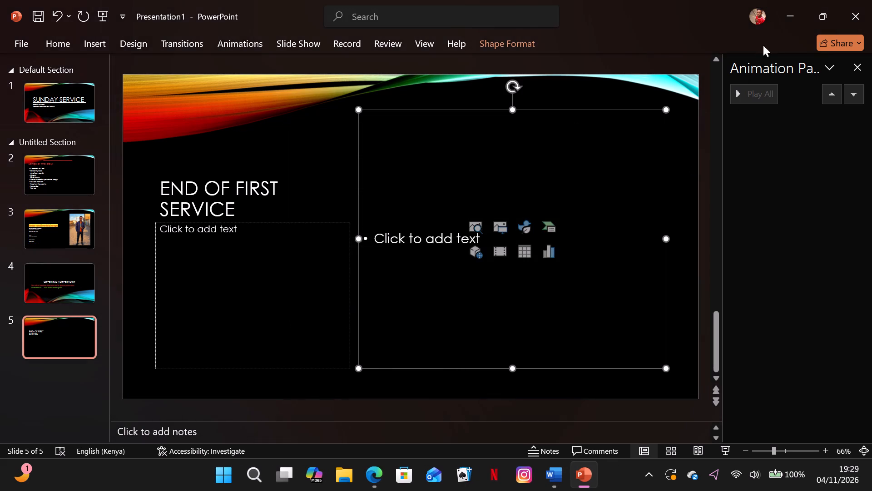
click(783, 13)
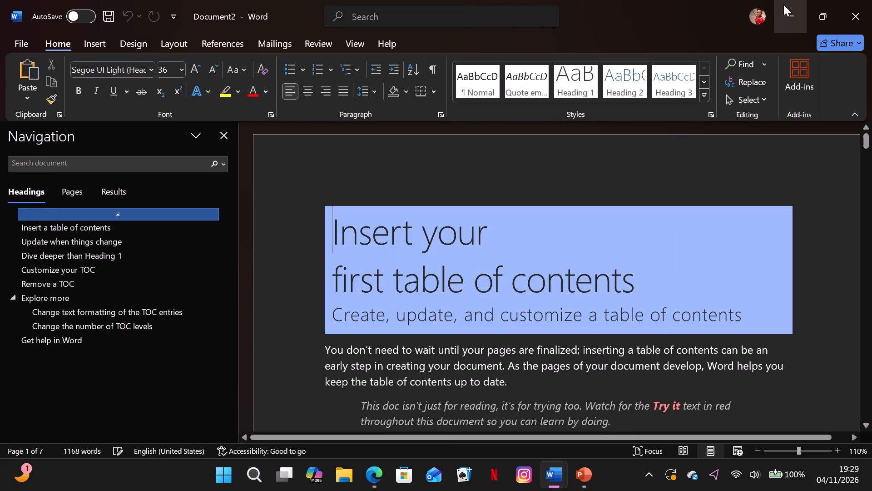
click(788, 5)
click(788, 5)
click(788, 5)
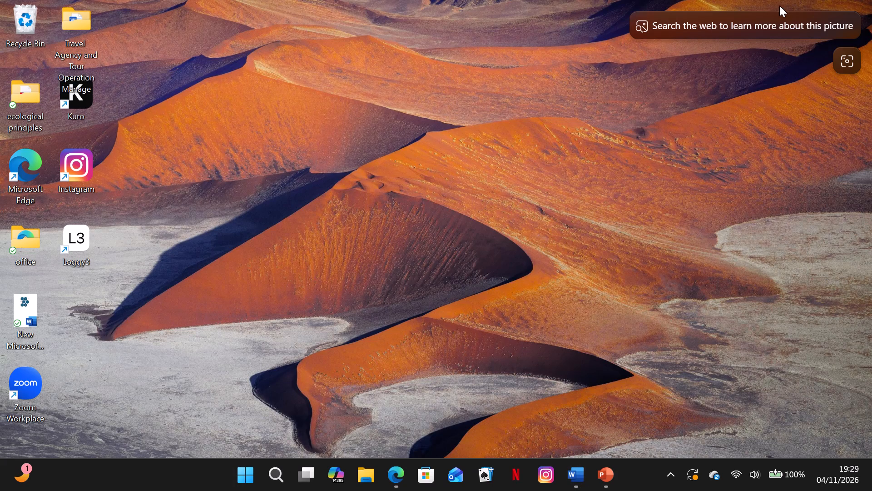
Launch Kuro from its desktop shortcut.
click(91, 102)
double_click(91, 102)
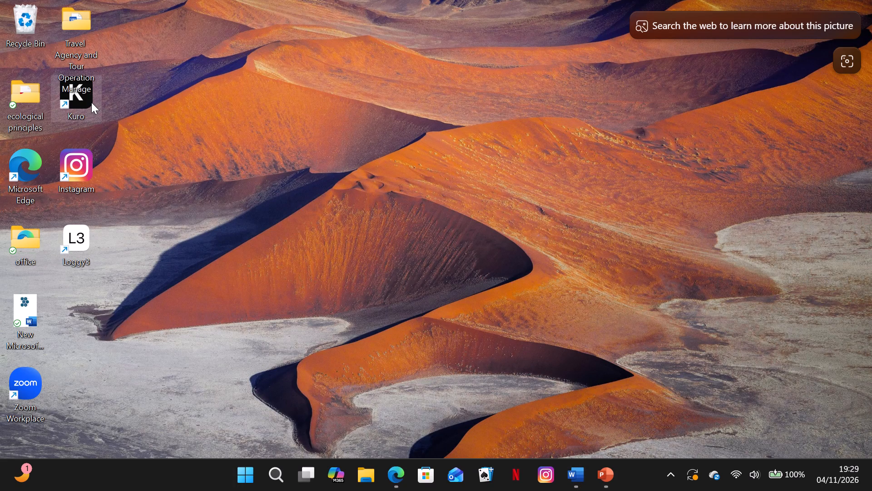